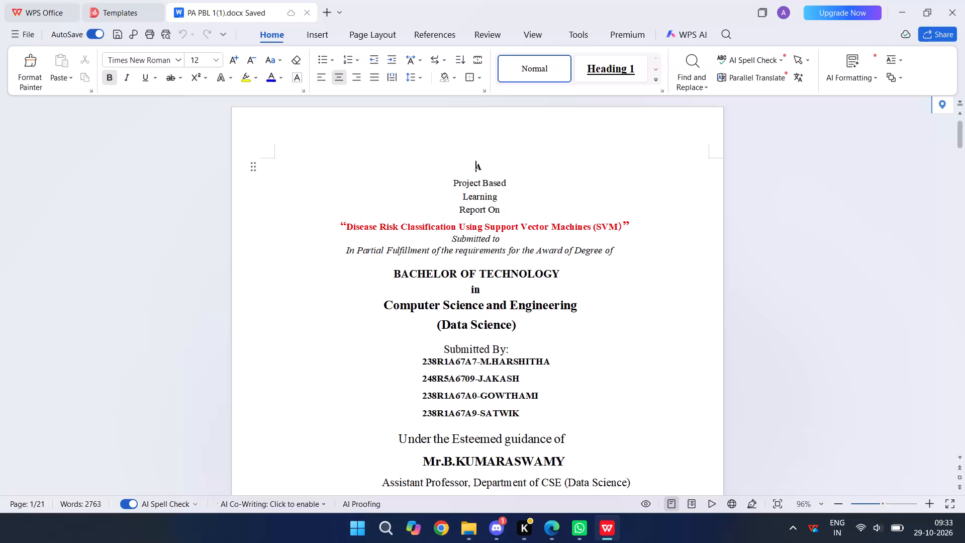
Left-align the single letter A on the first line of the report's cover page.
scroll(652, 298, down, 2)
scroll(652, 298, up, 1)
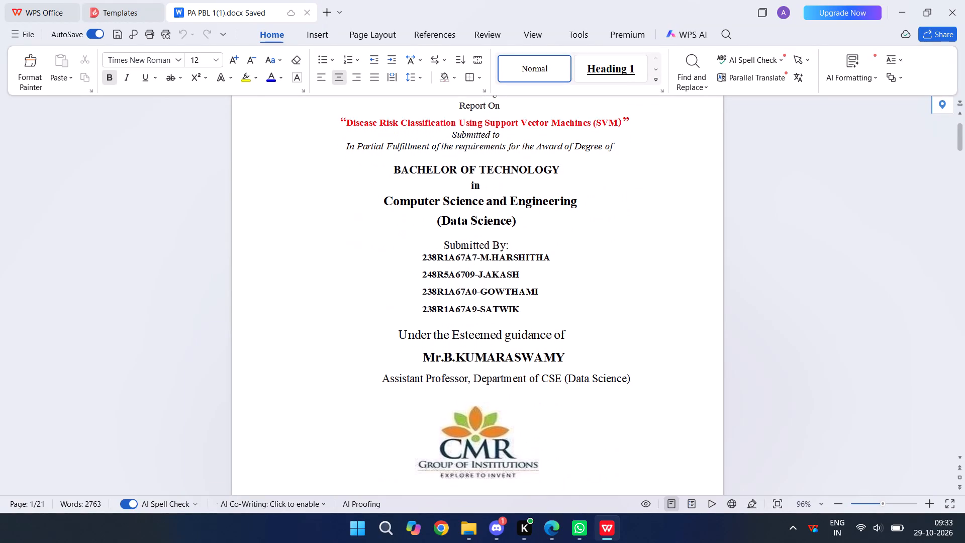
scroll(652, 298, up, 1)
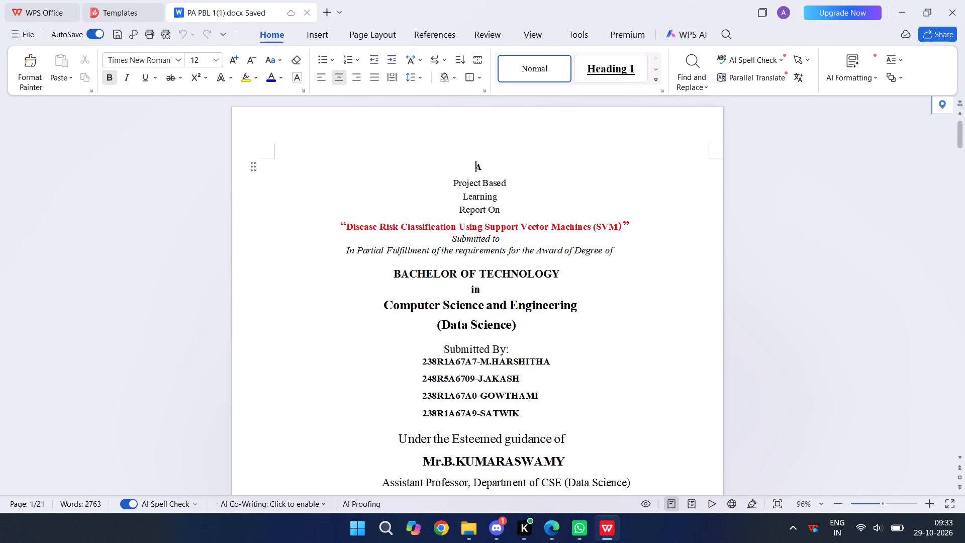
scroll(652, 298, up, 3)
click(323, 76)
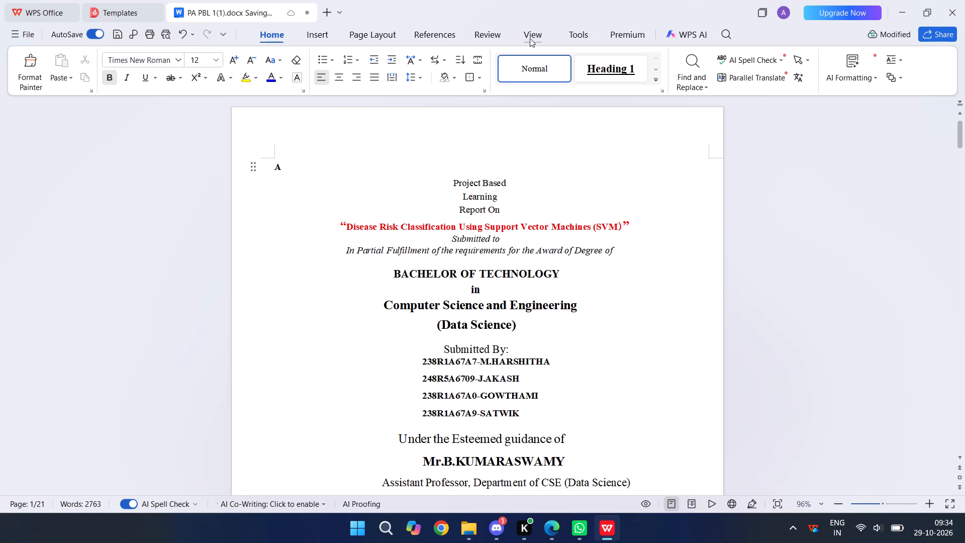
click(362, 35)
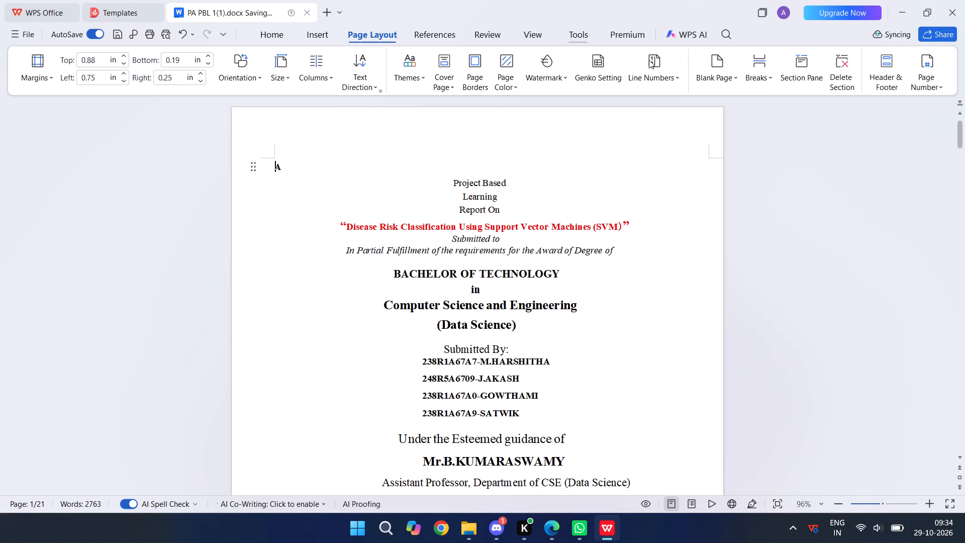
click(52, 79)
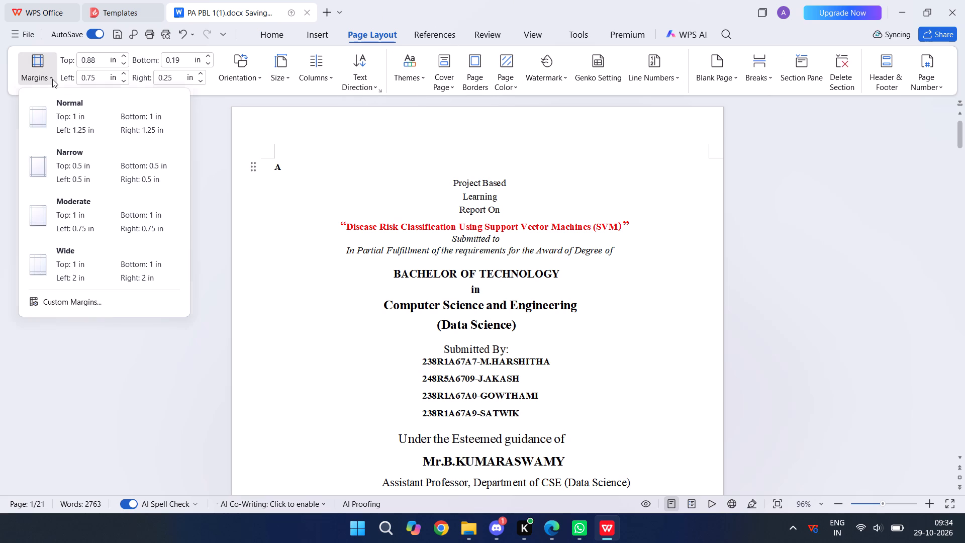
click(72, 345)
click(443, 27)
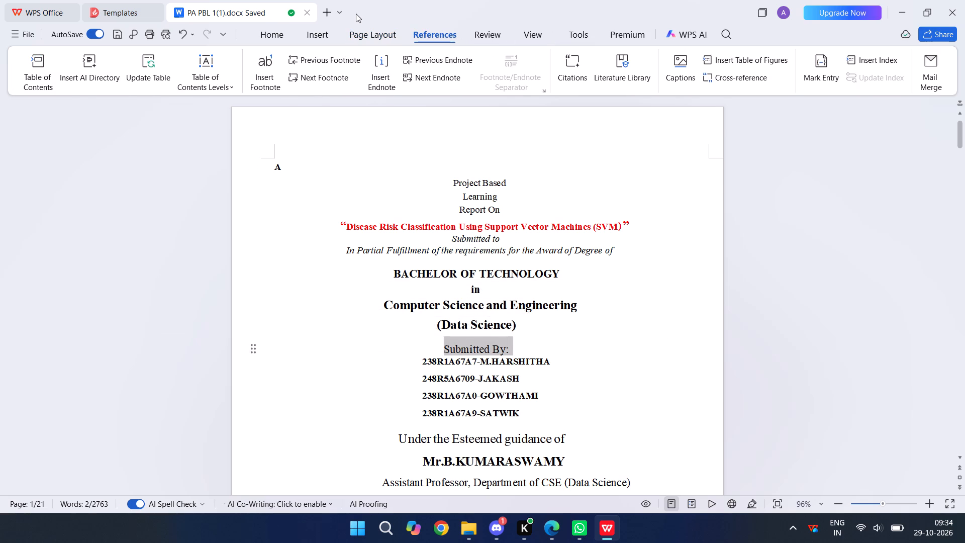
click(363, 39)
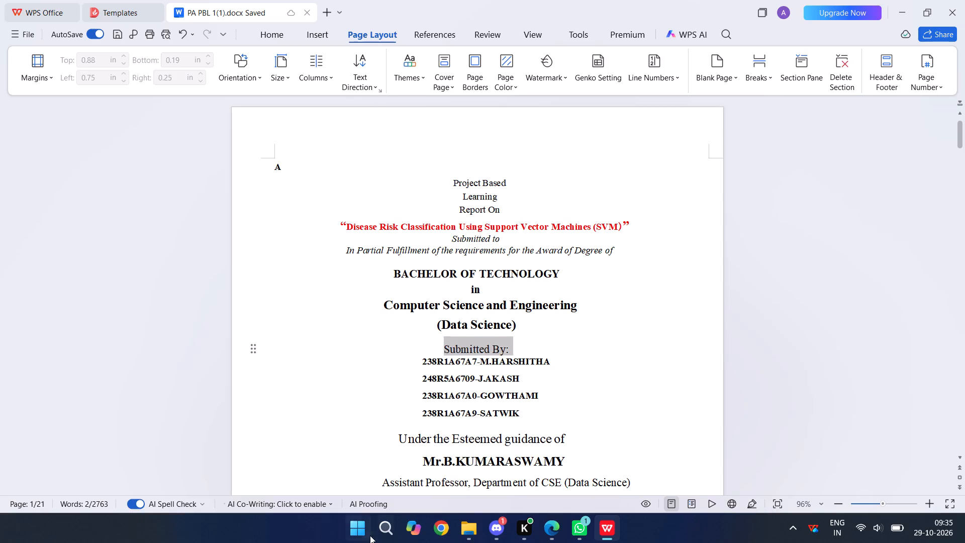
Search the computer for Word and launch Microsoft Word.
click(394, 532)
text(wo)
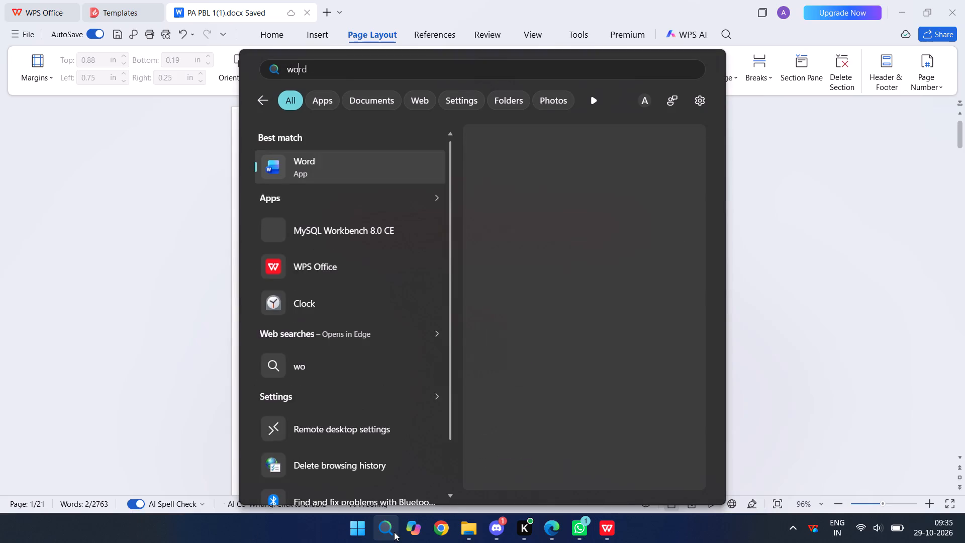
text(rd)
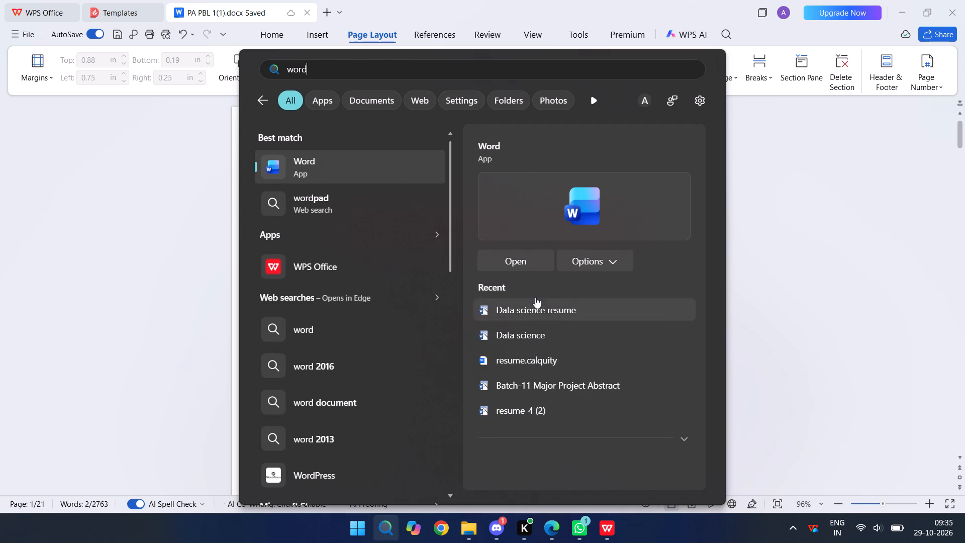
click(520, 259)
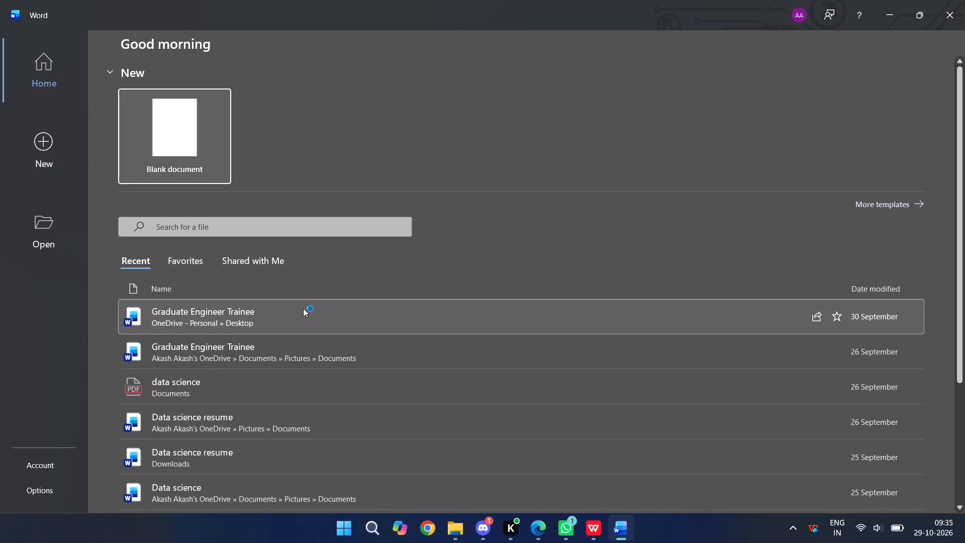
Look through Word's recent files and this PC's Documents folder, and return to the report in WPS Office.
scroll(296, 316, down, 3)
scroll(296, 316, up, 3)
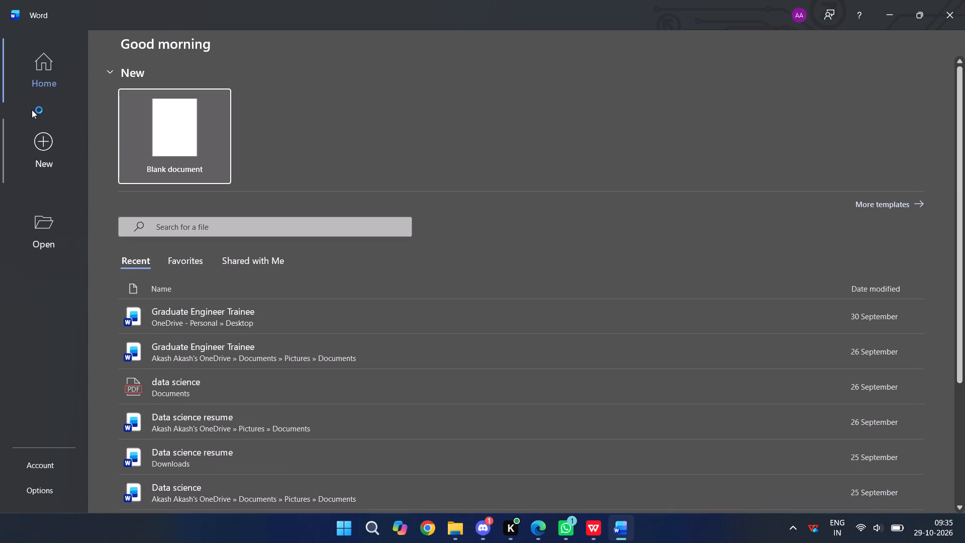
click(48, 227)
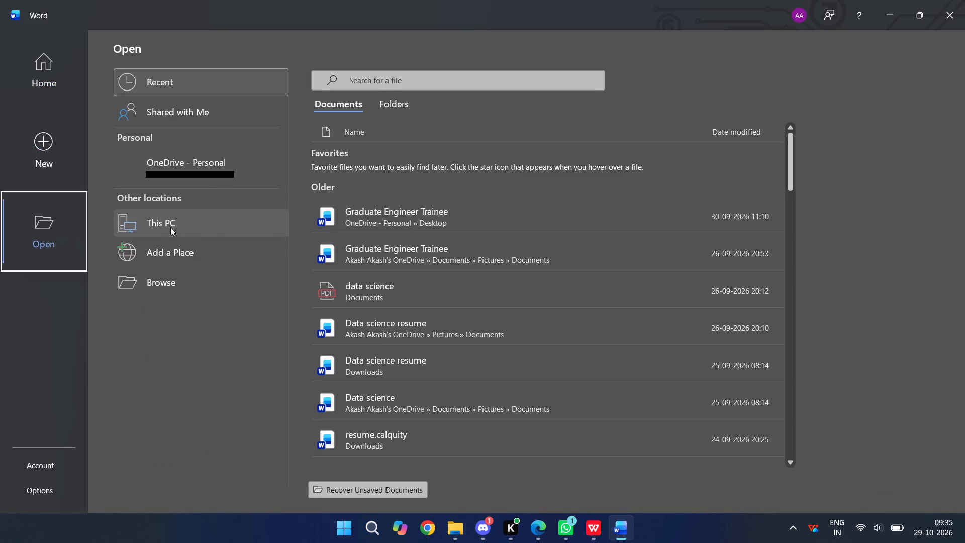
click(155, 212)
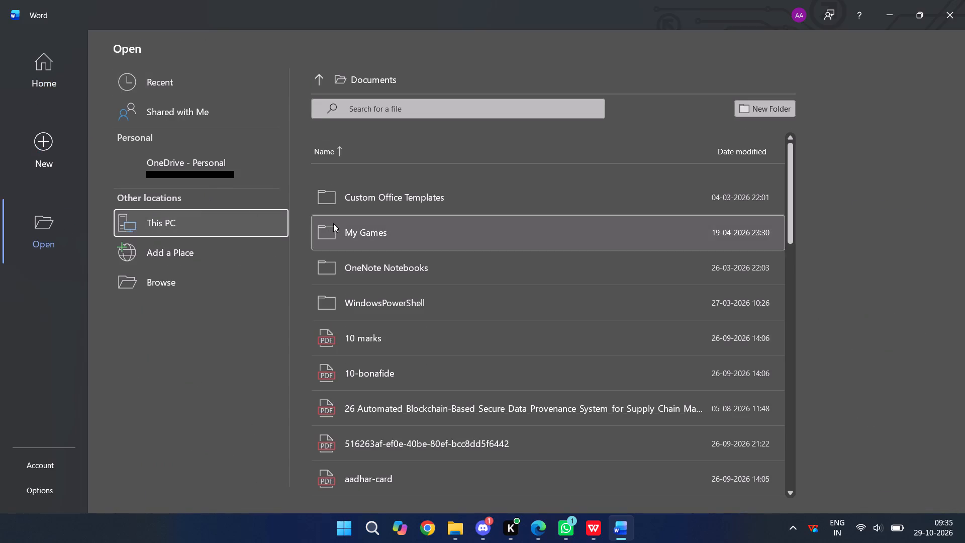
scroll(403, 319, down, 9)
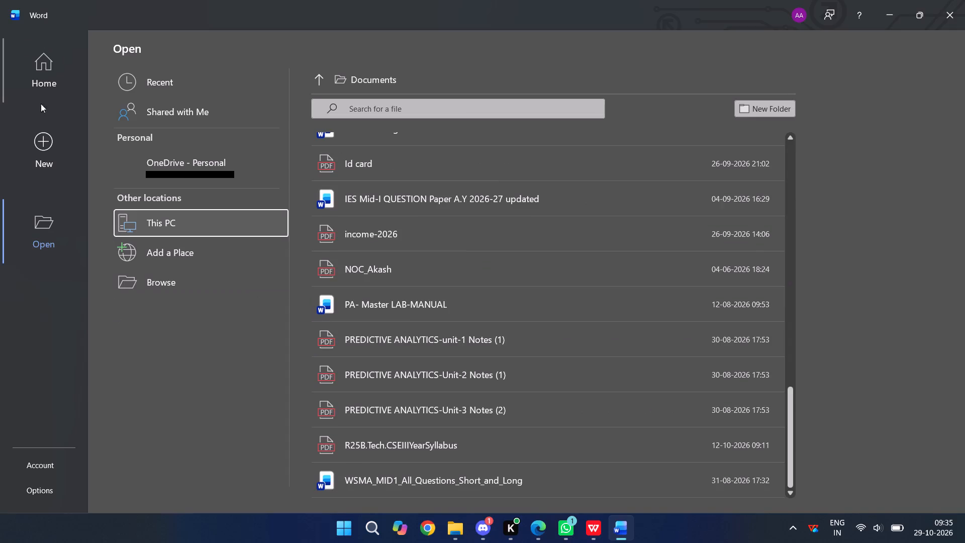
click(35, 158)
click(50, 62)
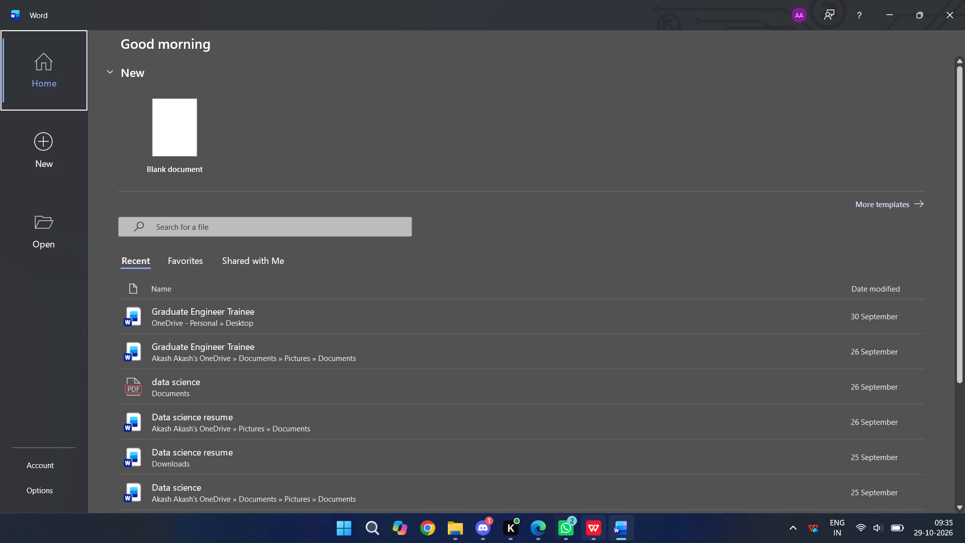
click(593, 527)
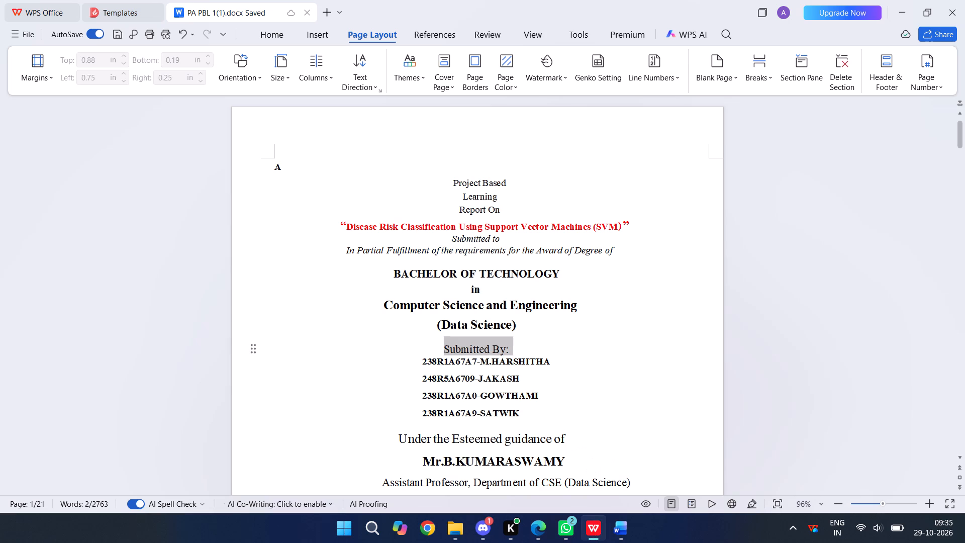
Show the ruler in the report's document view.
click(528, 35)
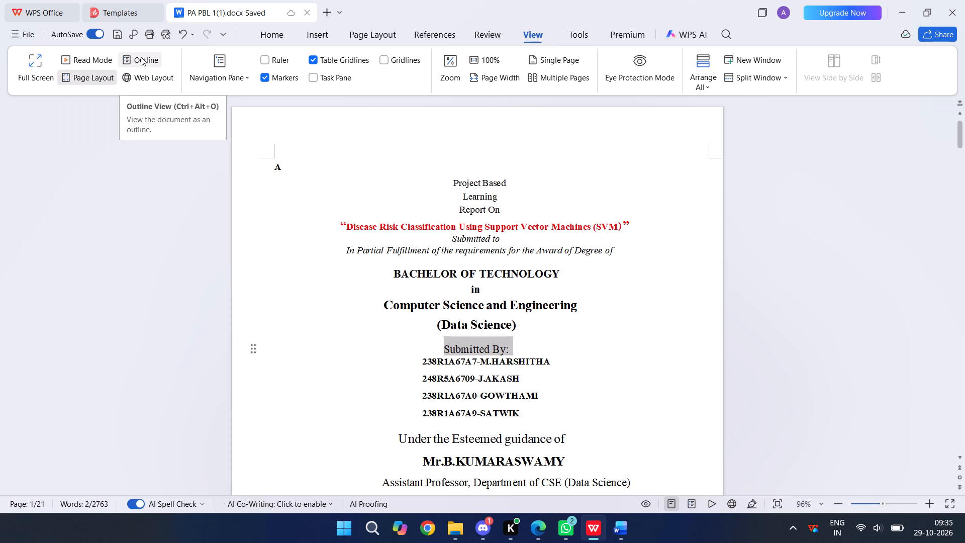
click(263, 52)
click(264, 59)
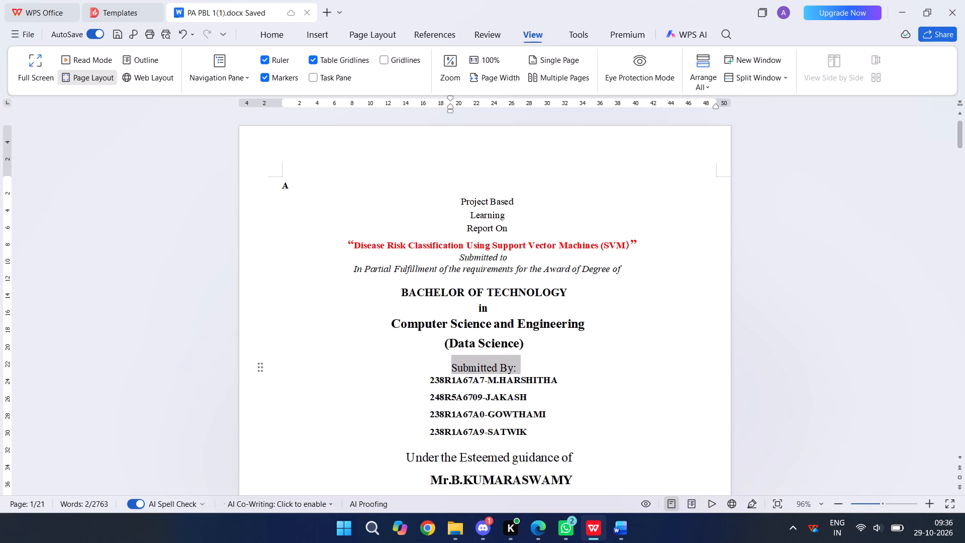
Set the hanging indent of the letter A line at the top of the cover page to about 22 on the ruler.
drag(280, 185, 291, 186)
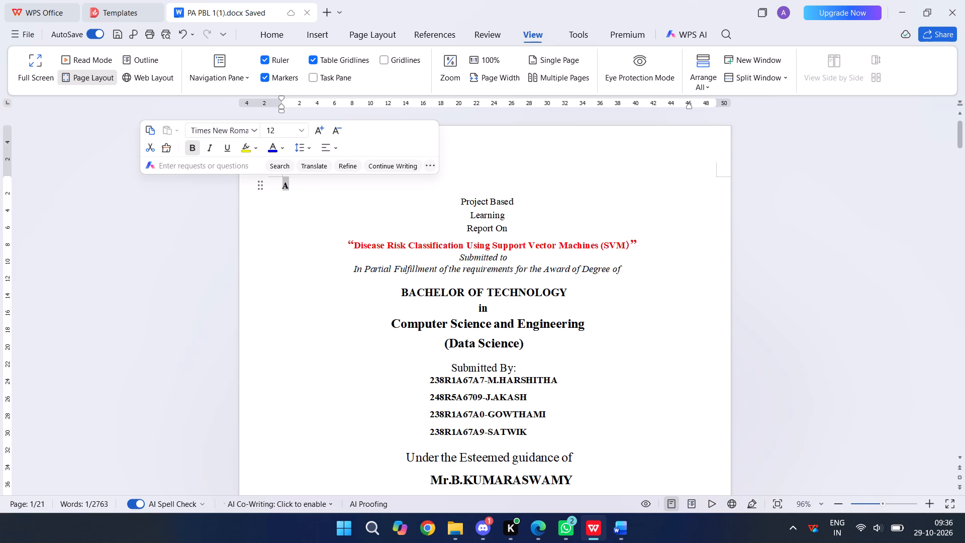
drag(281, 106, 341, 113)
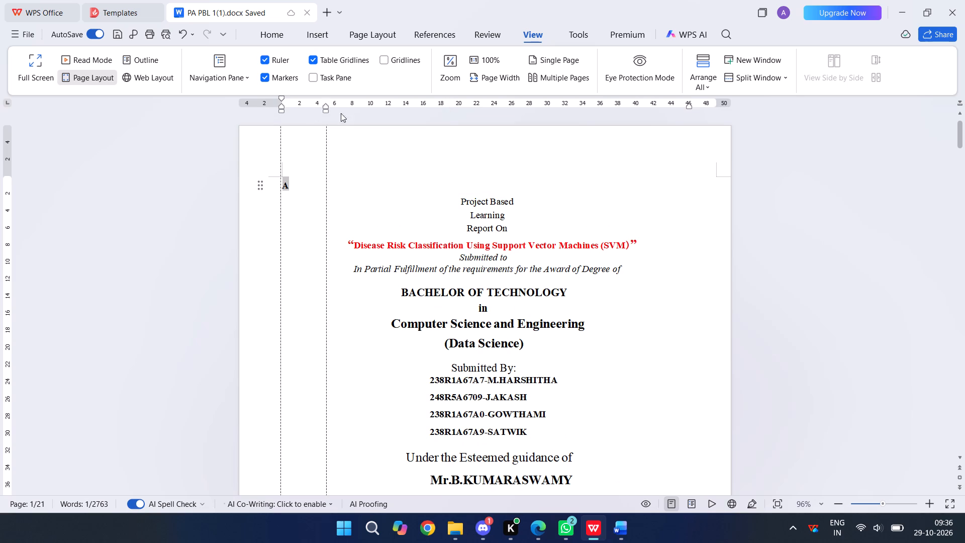
drag(341, 113, 480, 123)
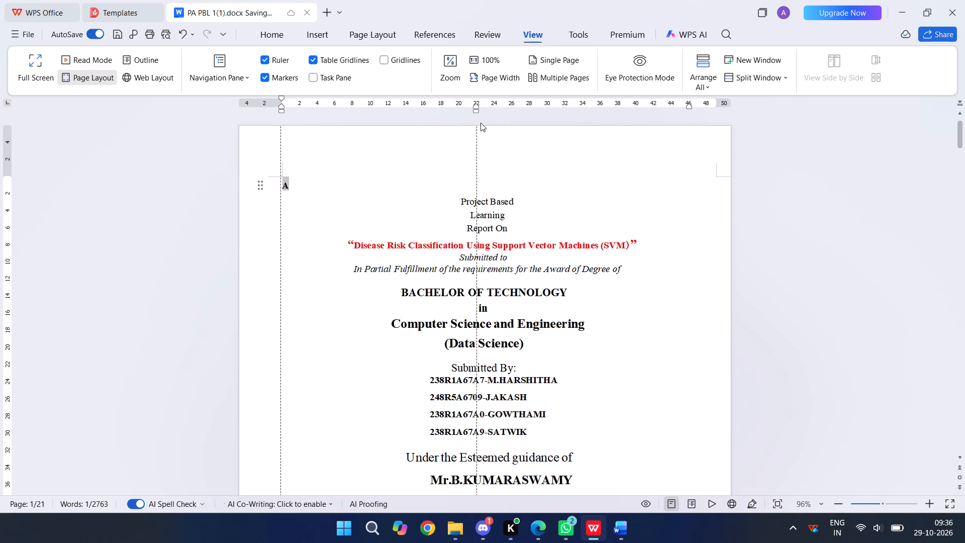
Insert 20 spaces before the letter A on the first line to move it to the page centre above "Project Based".
click(281, 189)
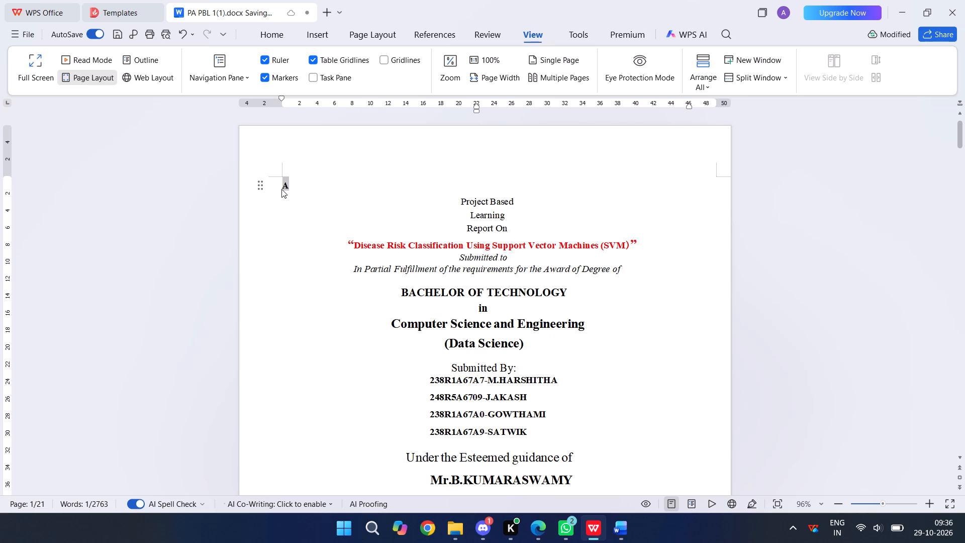
click(286, 179)
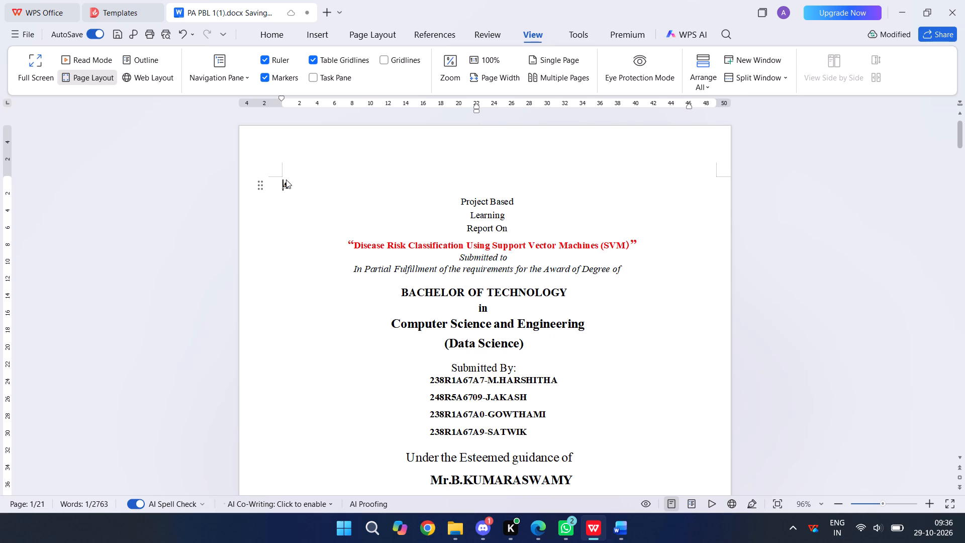
click(280, 186)
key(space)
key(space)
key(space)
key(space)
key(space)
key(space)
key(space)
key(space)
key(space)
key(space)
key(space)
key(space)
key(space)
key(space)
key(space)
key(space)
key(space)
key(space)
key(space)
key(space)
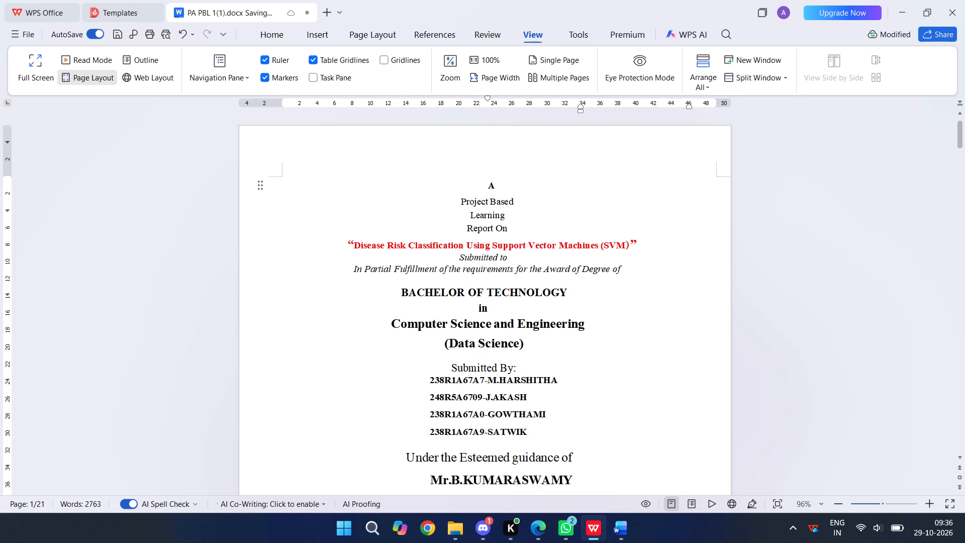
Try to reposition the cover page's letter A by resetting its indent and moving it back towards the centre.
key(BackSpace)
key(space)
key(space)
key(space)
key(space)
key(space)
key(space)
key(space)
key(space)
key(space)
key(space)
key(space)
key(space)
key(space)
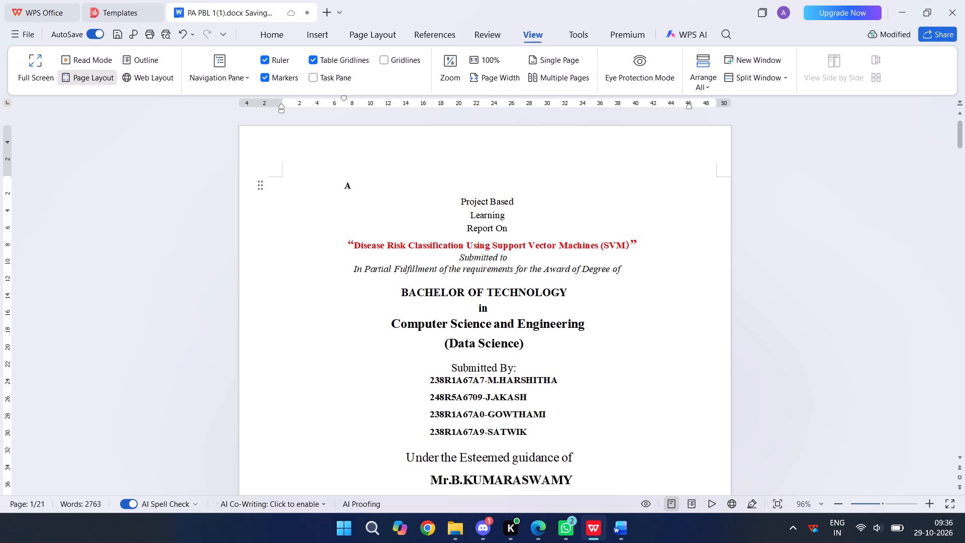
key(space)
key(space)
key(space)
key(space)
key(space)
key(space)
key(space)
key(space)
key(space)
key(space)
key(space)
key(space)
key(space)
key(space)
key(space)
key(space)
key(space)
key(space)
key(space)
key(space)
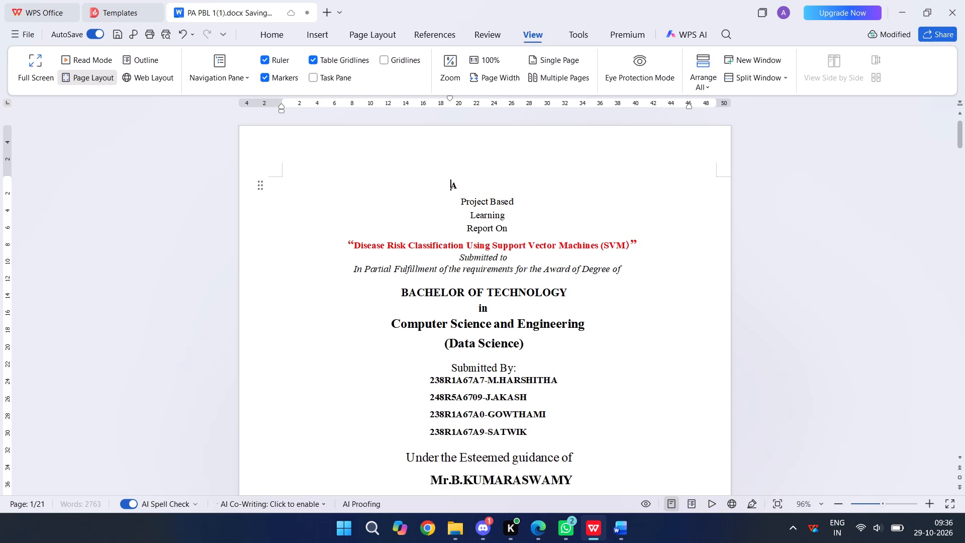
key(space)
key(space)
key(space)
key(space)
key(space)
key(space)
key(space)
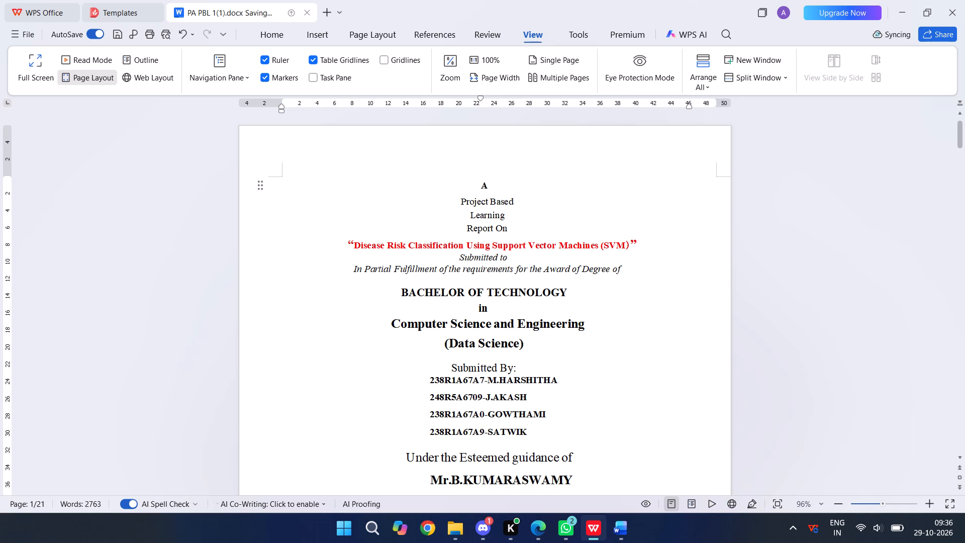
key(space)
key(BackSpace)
Indent the letter A on the cover page's first line to about 22.5 on the ruler, centred above "Project Based".
key(space)
key(space)
key(space)
key(space)
key(space)
key(space)
key(space)
key(space)
key(space)
key(space)
key(space)
key(space)
key(space)
key(space)
key(space)
key(space)
key(space)
key(space)
key(space)
key(space)
key(space)
key(space)
key(space)
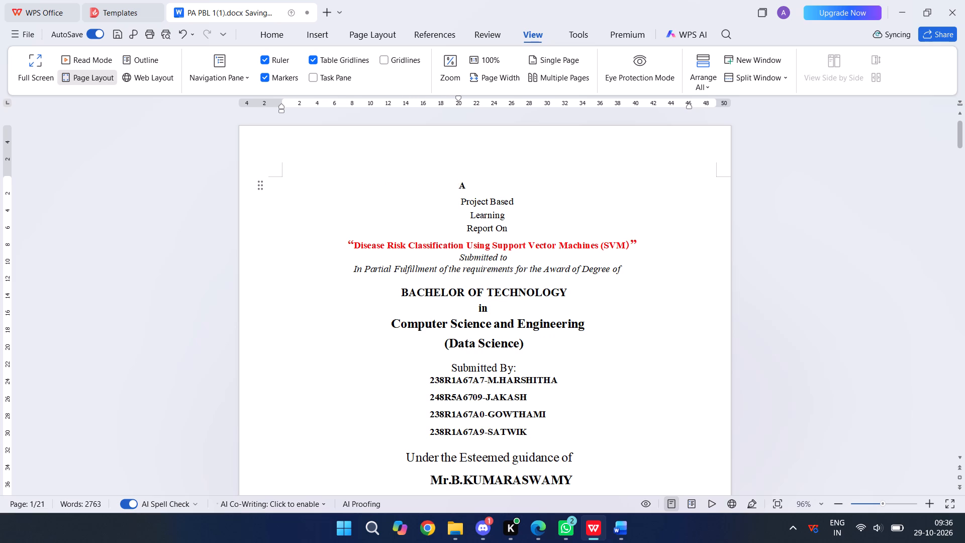
key(space)
key(space)
key(space)
key(space)
Reset the indent of the cover page's "Assistant Professor, Department of CSE (Data Science)" line and set it to about 10 on the ruler.
scroll(370, 380, down, 1)
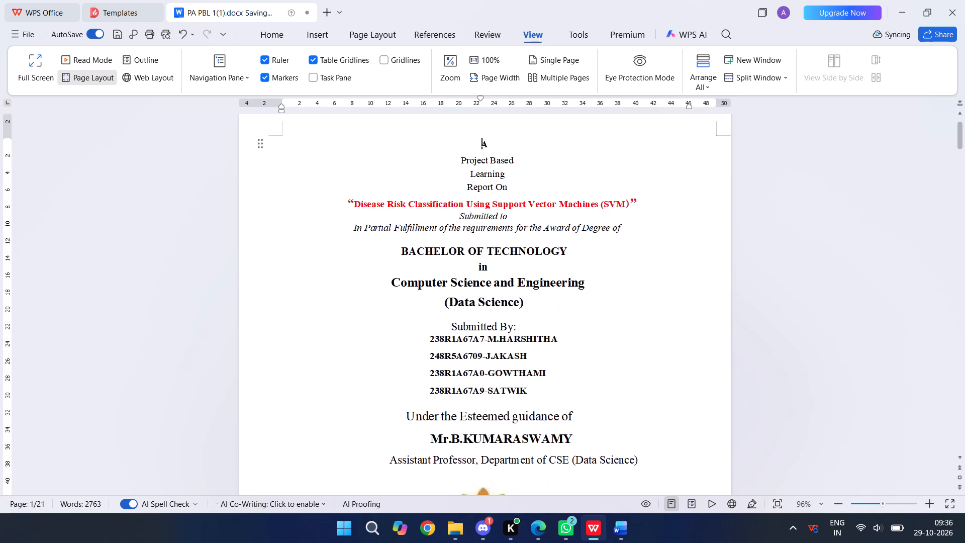
scroll(370, 380, down, 6)
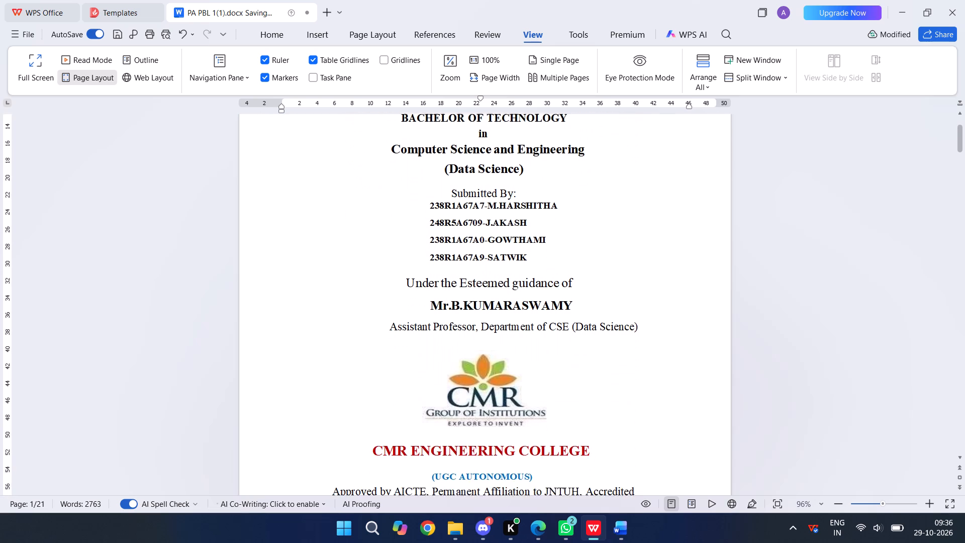
scroll(370, 380, down, 2)
scroll(370, 380, up, 1)
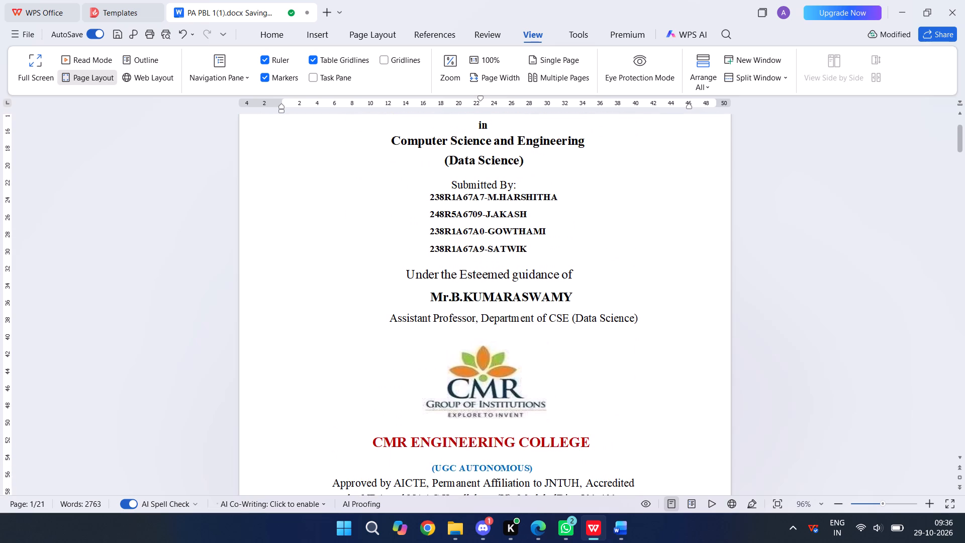
click(390, 319)
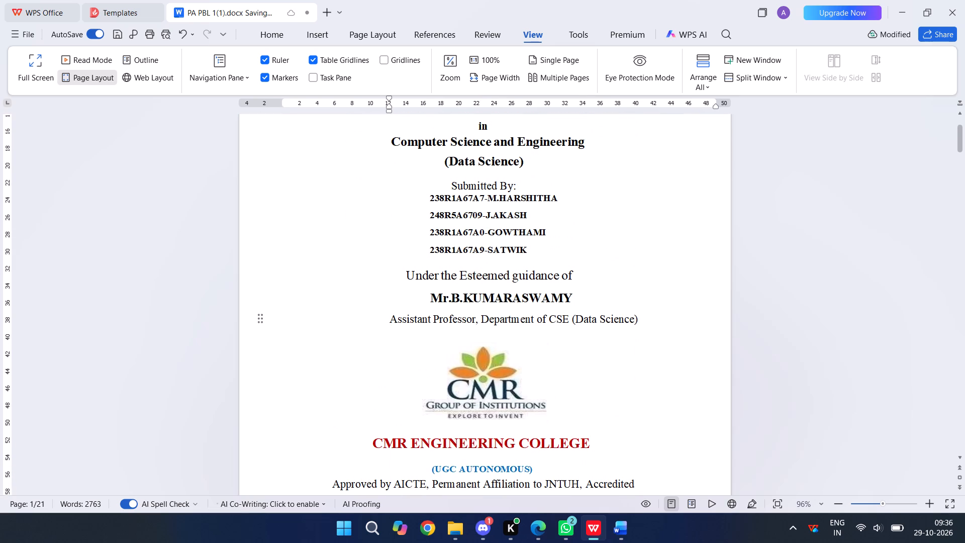
key(BackSpace)
key(space)
key(space)
key(space)
key(space)
key(space)
key(space)
key(space)
key(space)
key(space)
key(space)
key(space)
key(space)
key(space)
key(space)
key(space)
key(space)
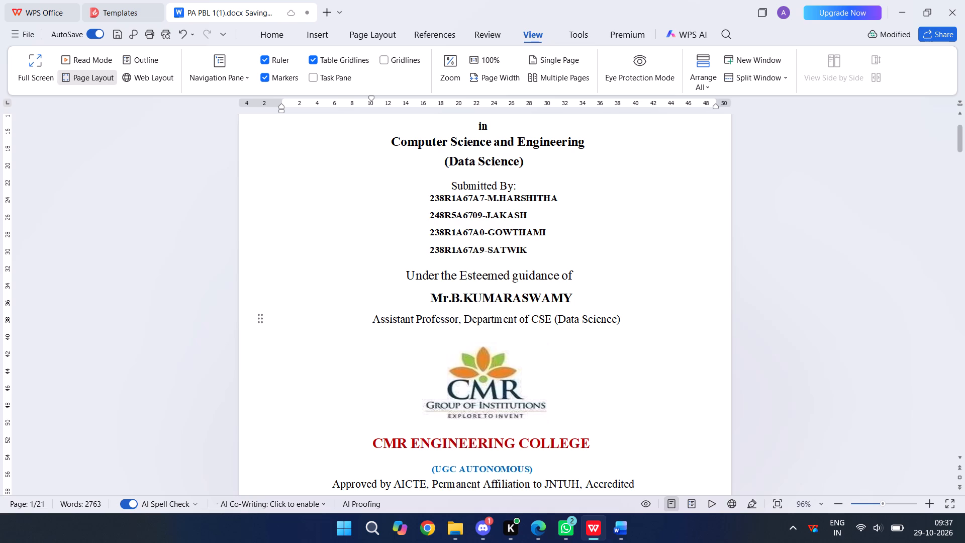
Insert three spaces before the "CMR ENGINEERING COLLEGE" heading on the certificate page to shift it slightly right.
scroll(538, 382, down, 3)
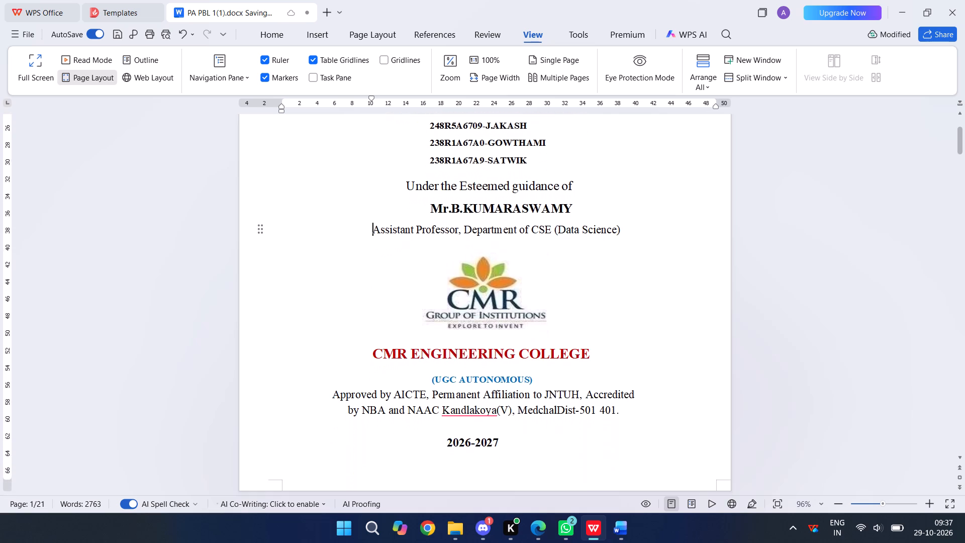
scroll(538, 382, down, 7)
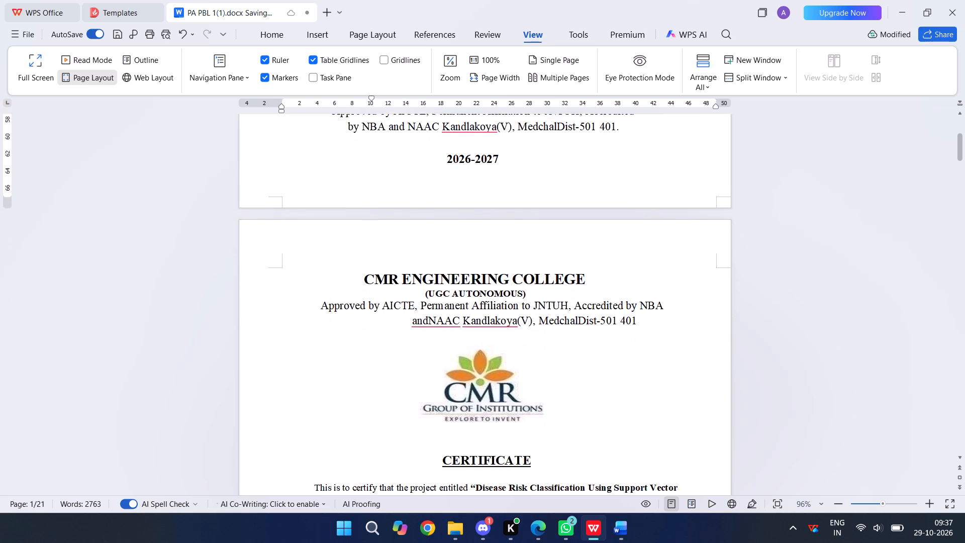
scroll(538, 382, down, 1)
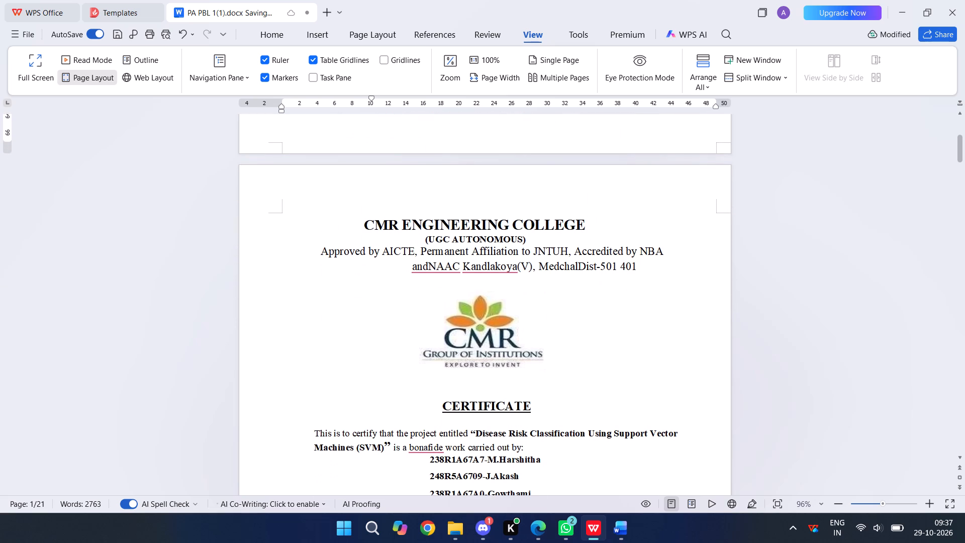
click(362, 218)
key(space)
key(space)
key(space)
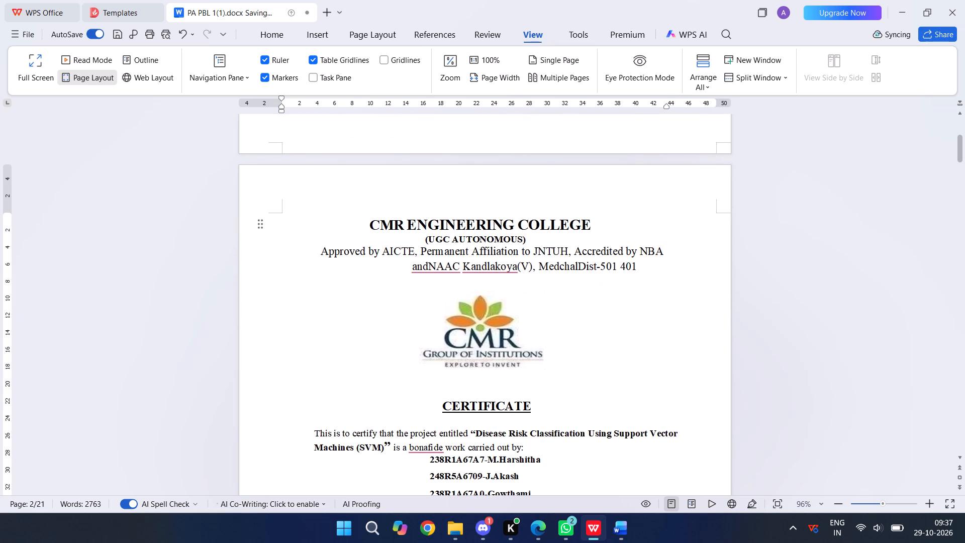
Justify the certificate page's two body paragraphs, from "In partial fulfillment" to "any other degree or diploma".
scroll(518, 352, down, 2)
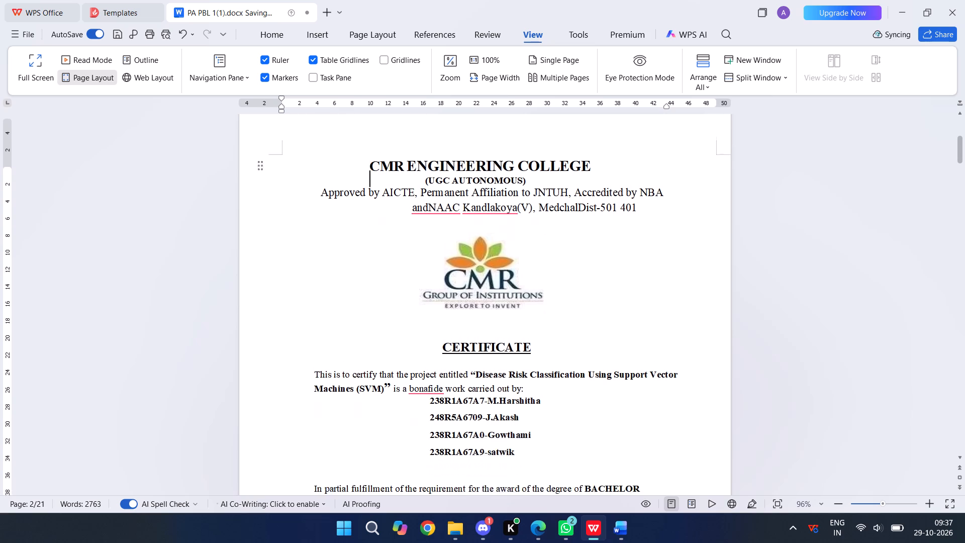
scroll(518, 352, down, 2)
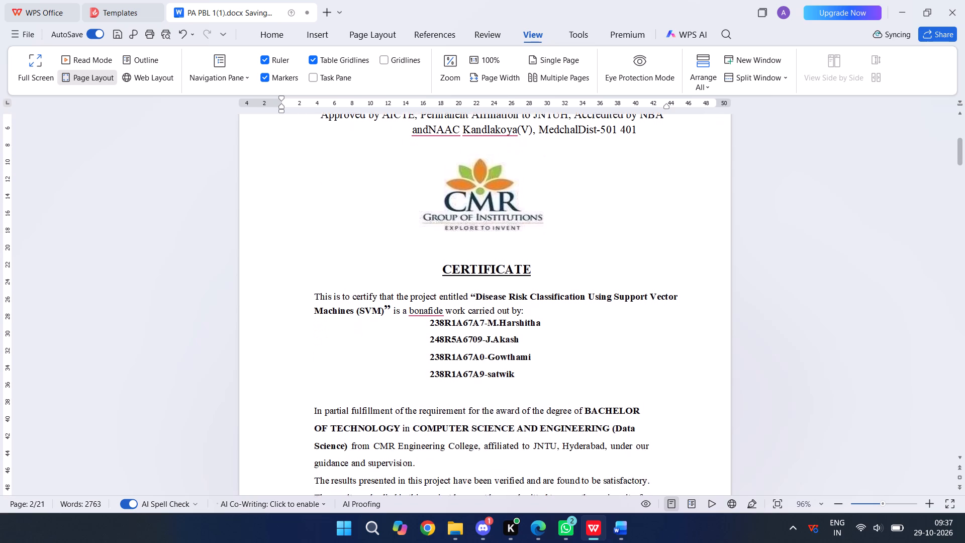
scroll(518, 352, down, 1)
scroll(708, 375, down, 1)
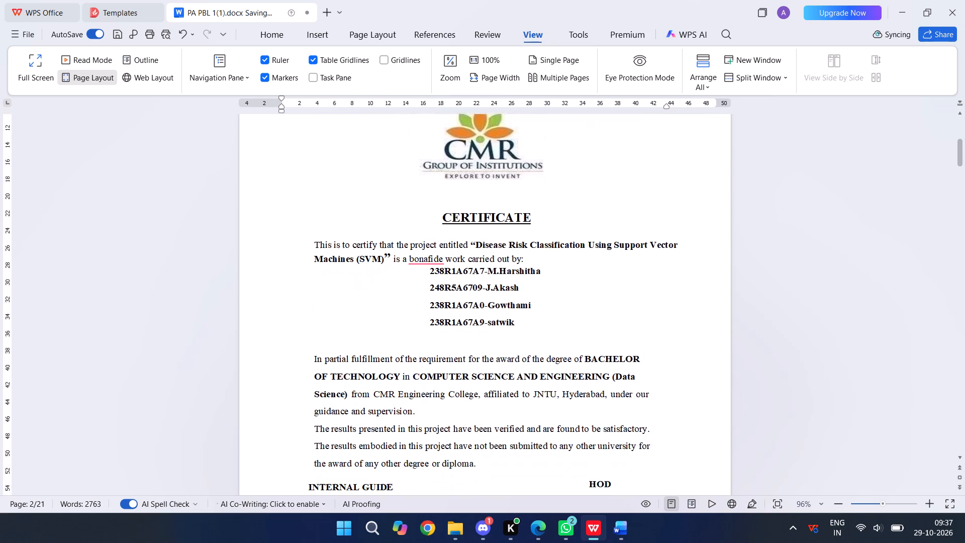
scroll(708, 375, down, 1)
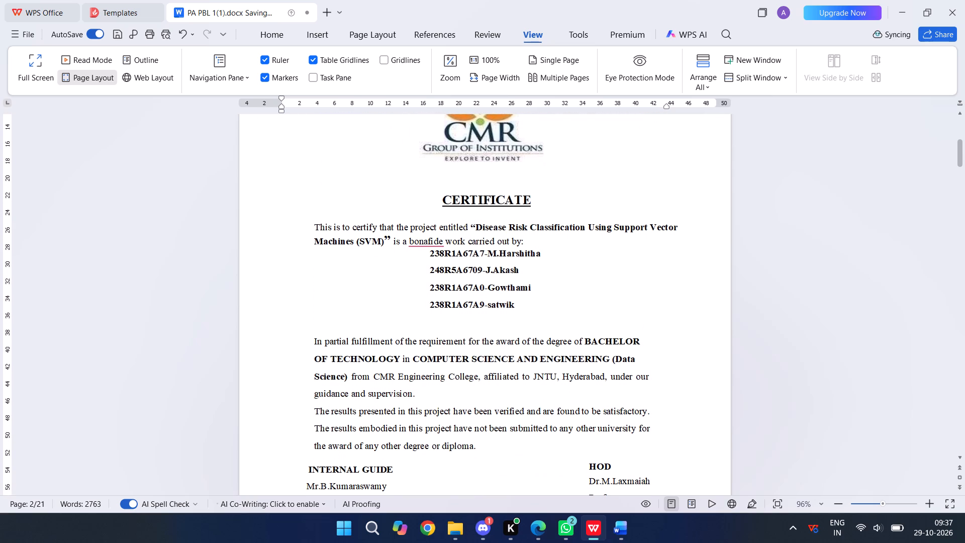
drag(311, 337, 477, 453)
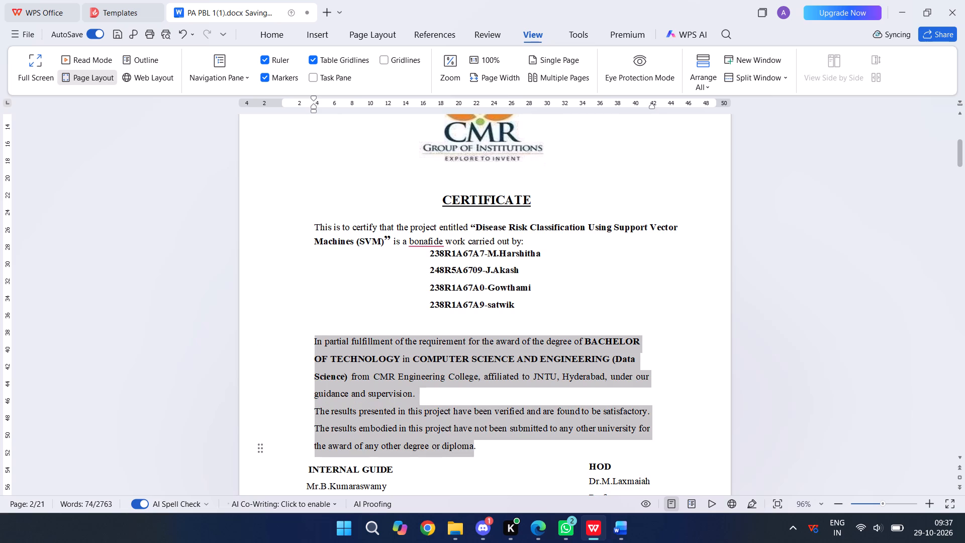
drag(477, 453, 477, 448)
click(276, 35)
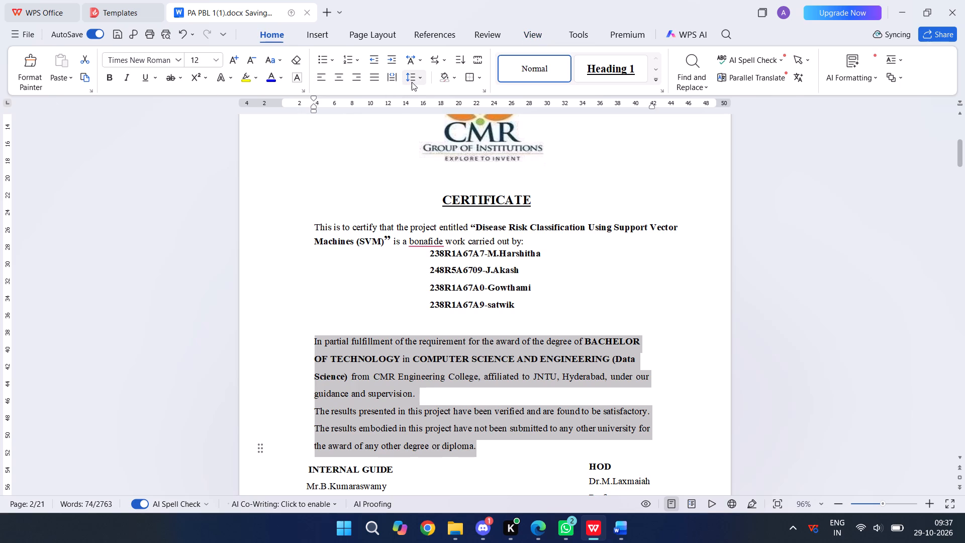
click(371, 81)
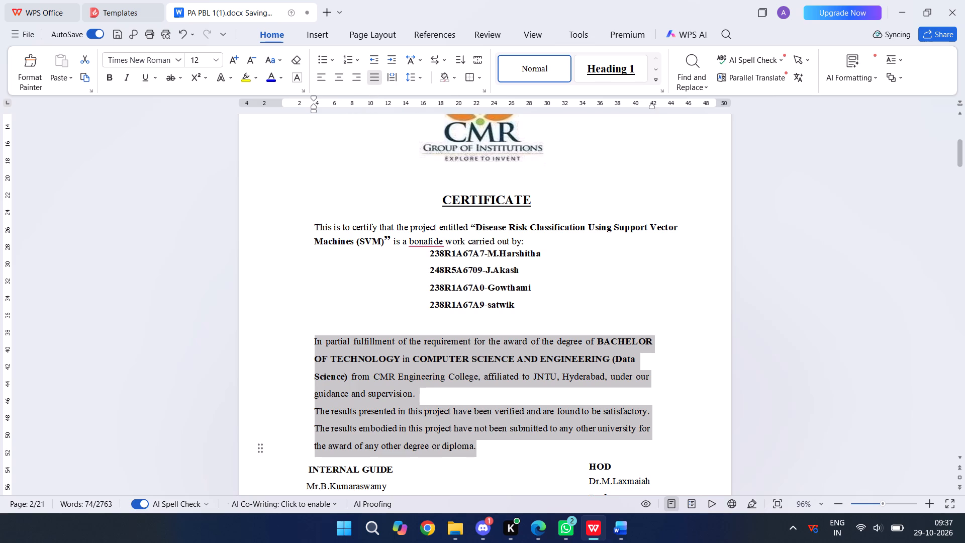
click(287, 335)
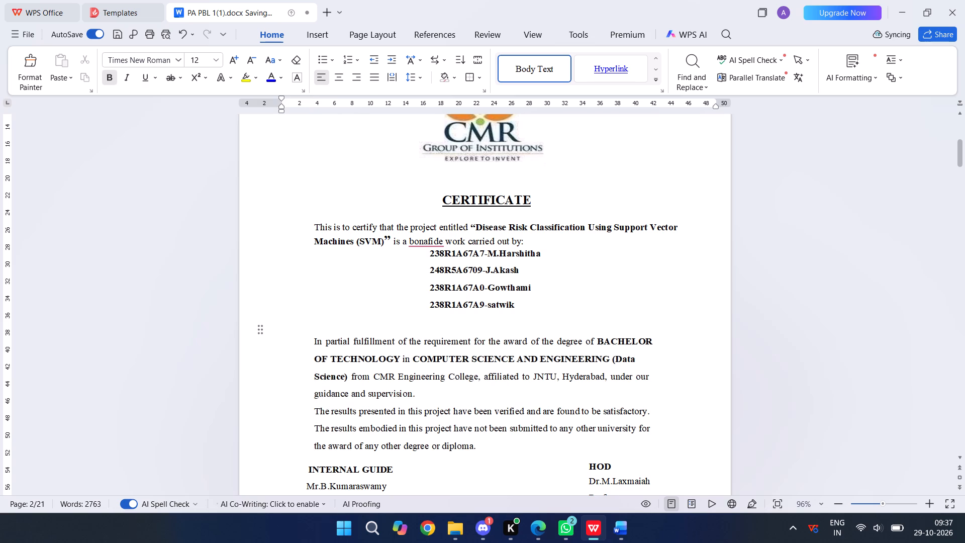
Remove the centring of the guide's name line on the cover page and indent its first line to about 14.5 on the ruler.
scroll(459, 364, down, 3)
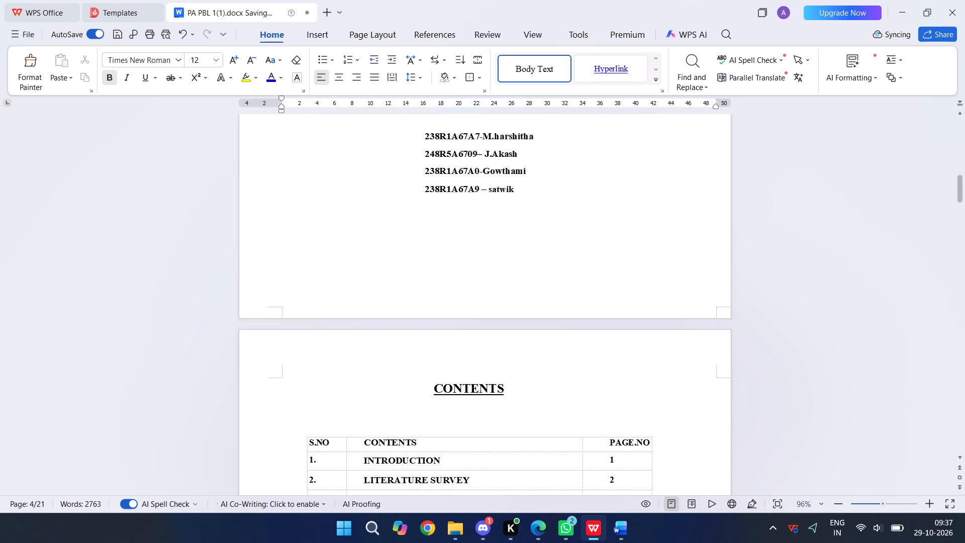
scroll(459, 364, up, 20)
scroll(459, 364, up, 3)
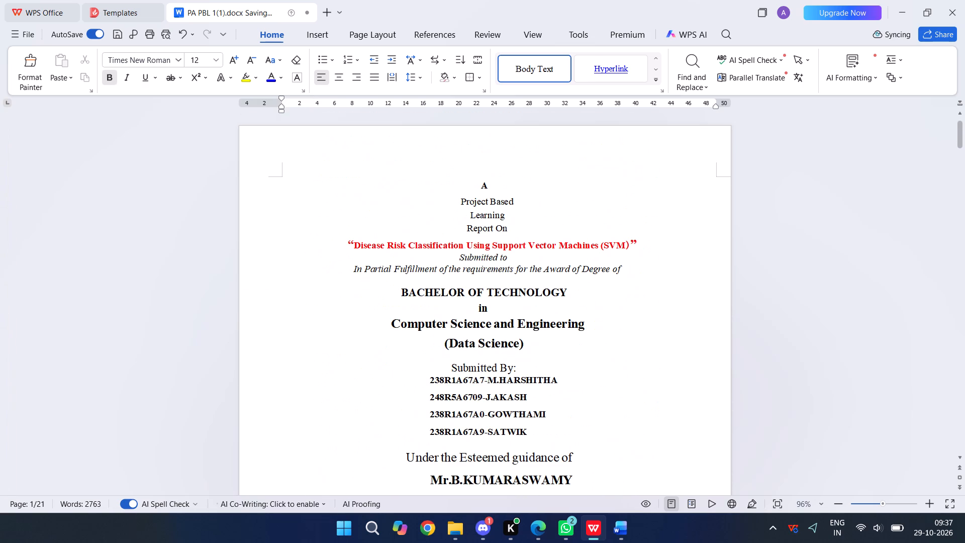
scroll(459, 364, up, 1)
scroll(459, 364, down, 3)
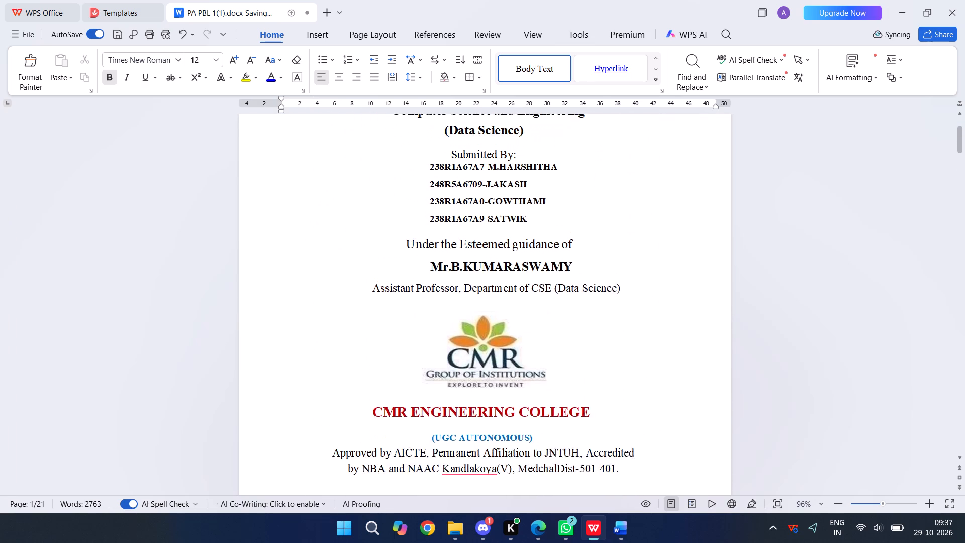
scroll(459, 364, up, 1)
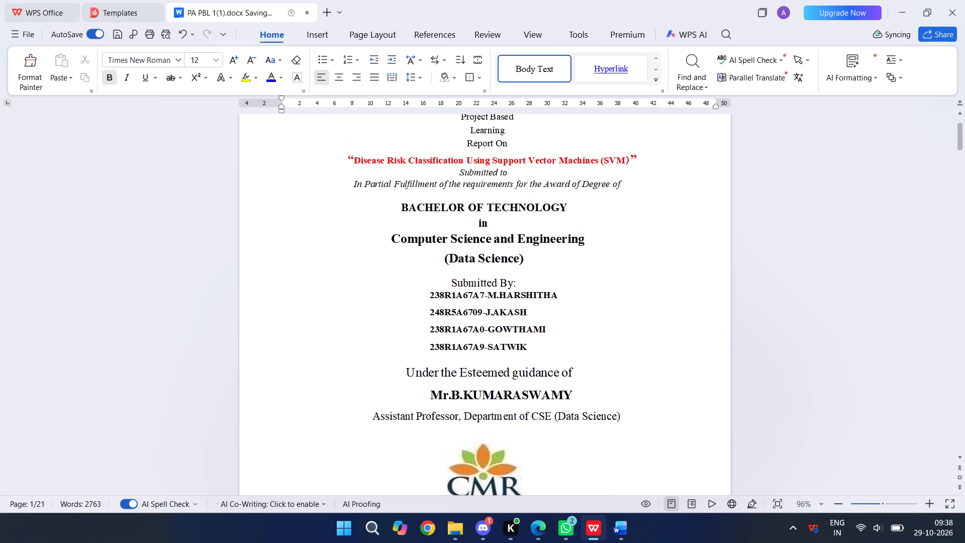
click(431, 400)
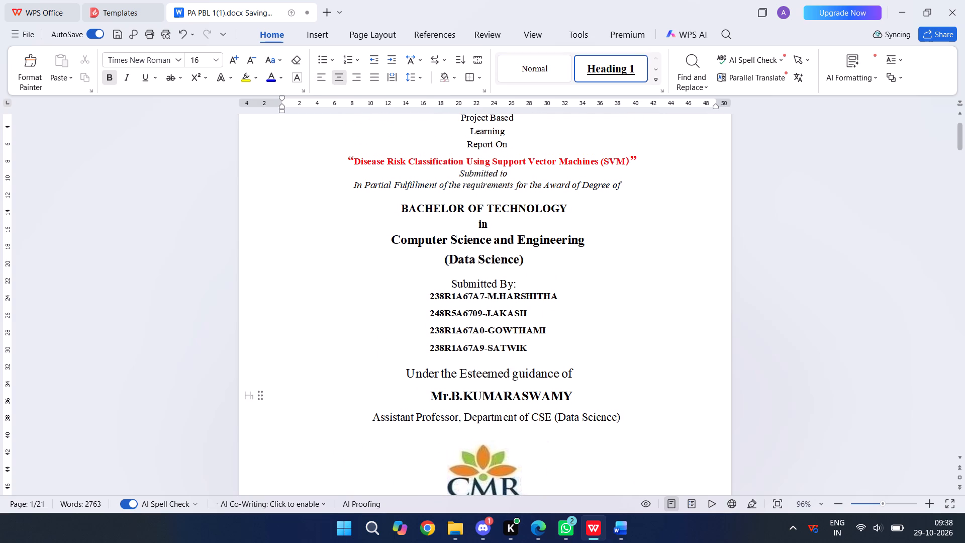
key(BackSpace)
key(BackSpace)
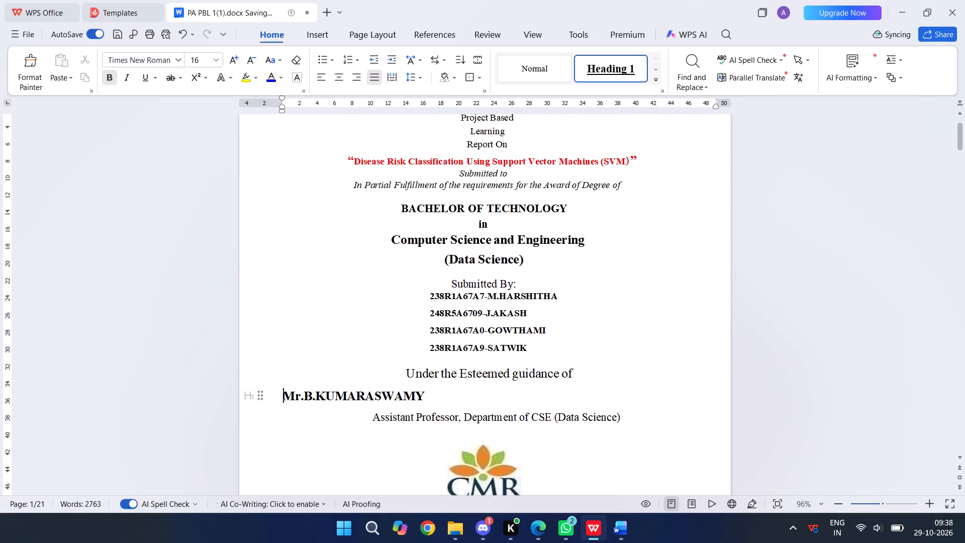
key(space)
key(space)
key(space)
key(space)
key(space)
key(space)
key(space)
key(space)
key(space)
key(space)
key(space)
key(space)
key(space)
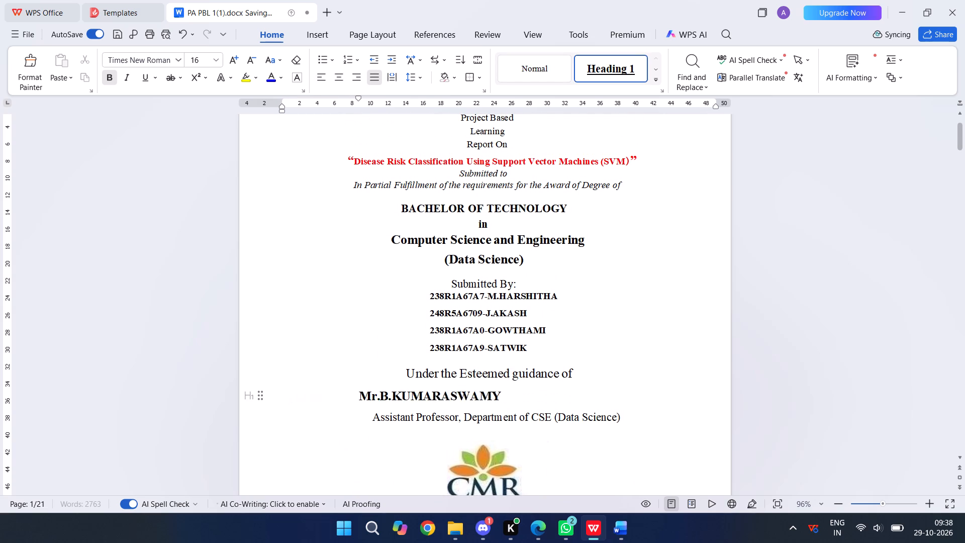
key(space)
key(space)
key(space)
key(space)
key(space)
key(space)
key(space)
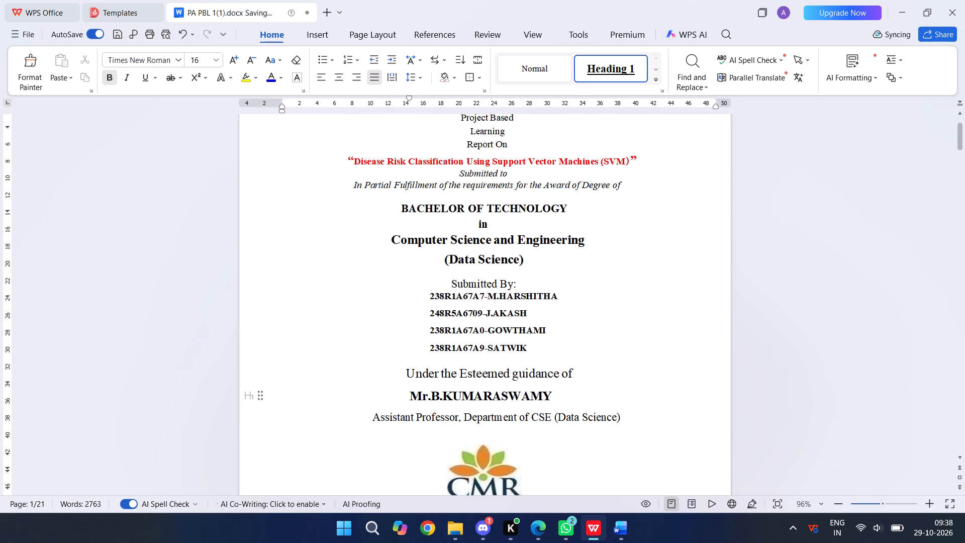
Add a single space after the hyphen in the second student's line under "Submitted By:" on the cover page.
click(485, 313)
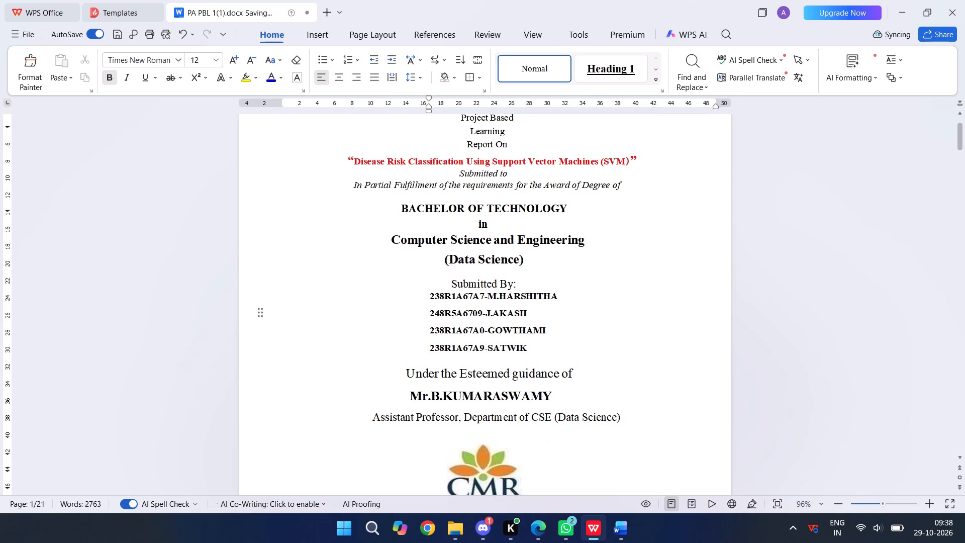
key(space)
key(space)
key(space)
key(space)
key(space)
key(space)
key(space)
key(BackSpace)
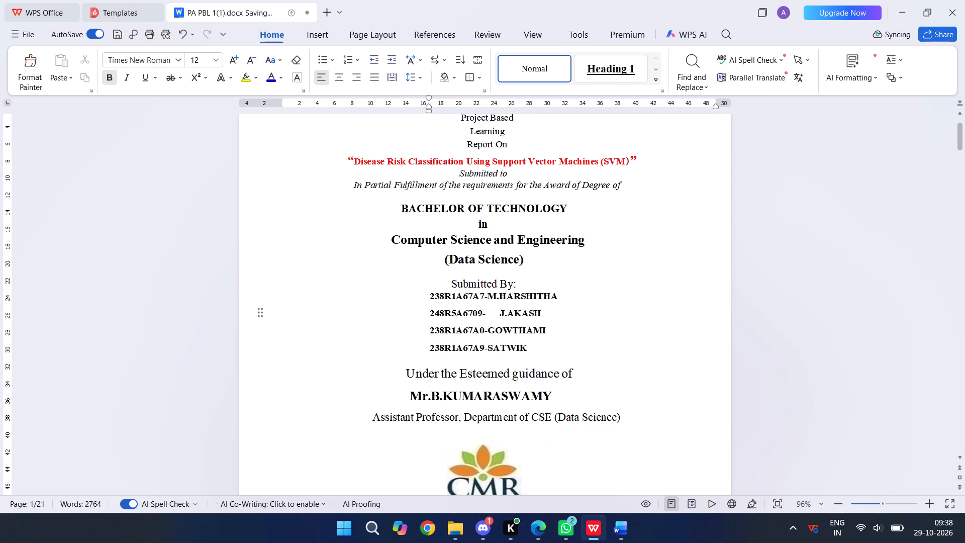
key(BackSpace)
key(BackSpace)
key(BackSpace)
key(BackSpace)
key(BackSpace)
Set the right indent of the certificate page's "This is to certify" paragraph to about 42 on the ruler, matching the paragraphs below.
scroll(580, 435, down, 1)
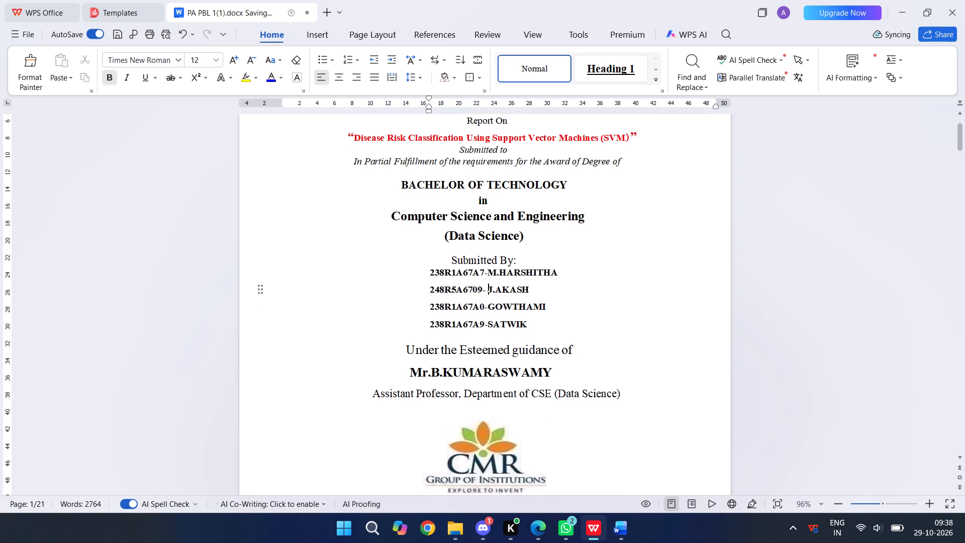
scroll(580, 435, down, 5)
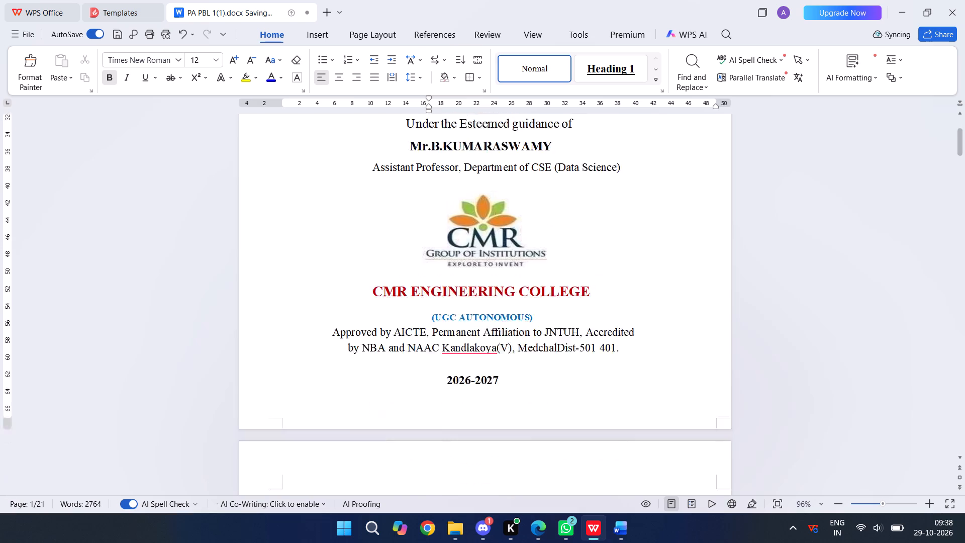
scroll(580, 435, down, 5)
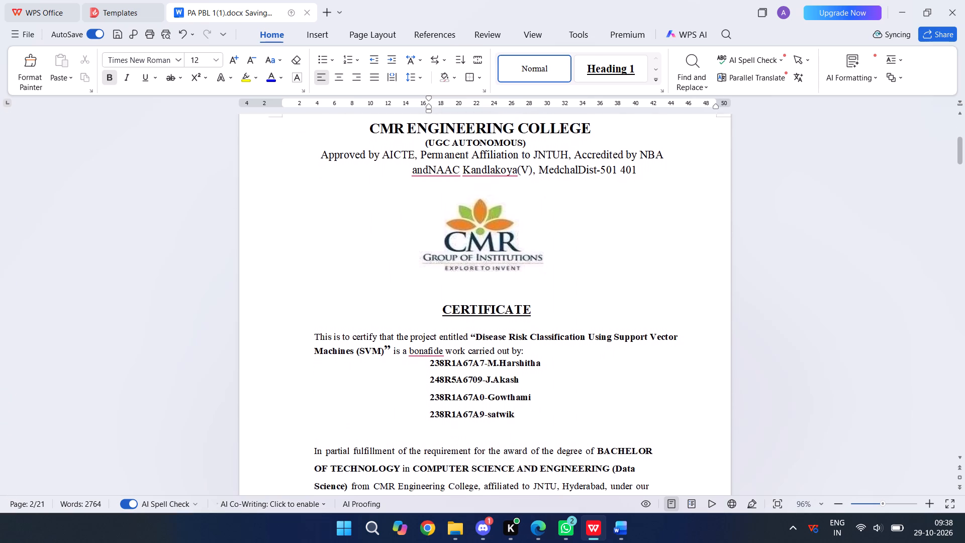
scroll(580, 435, down, 2)
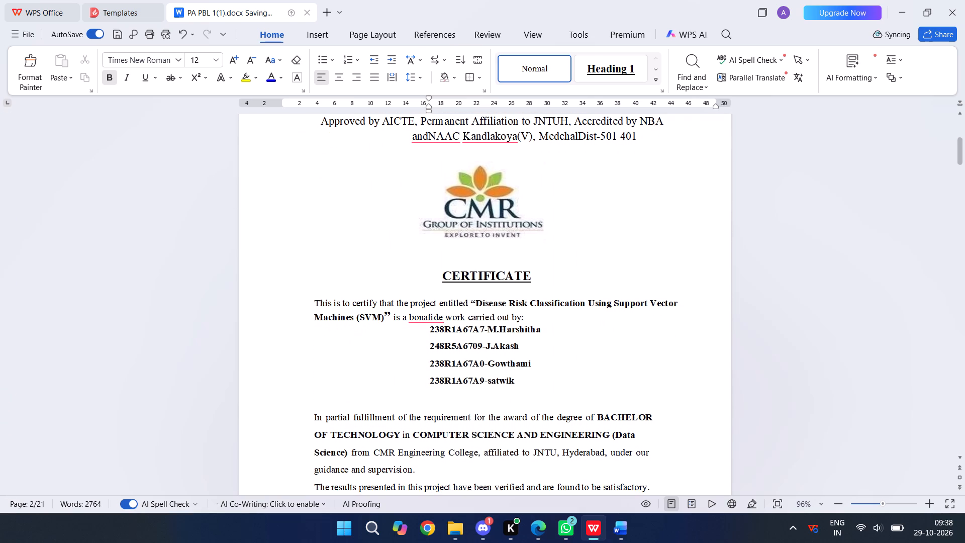
scroll(580, 435, down, 4)
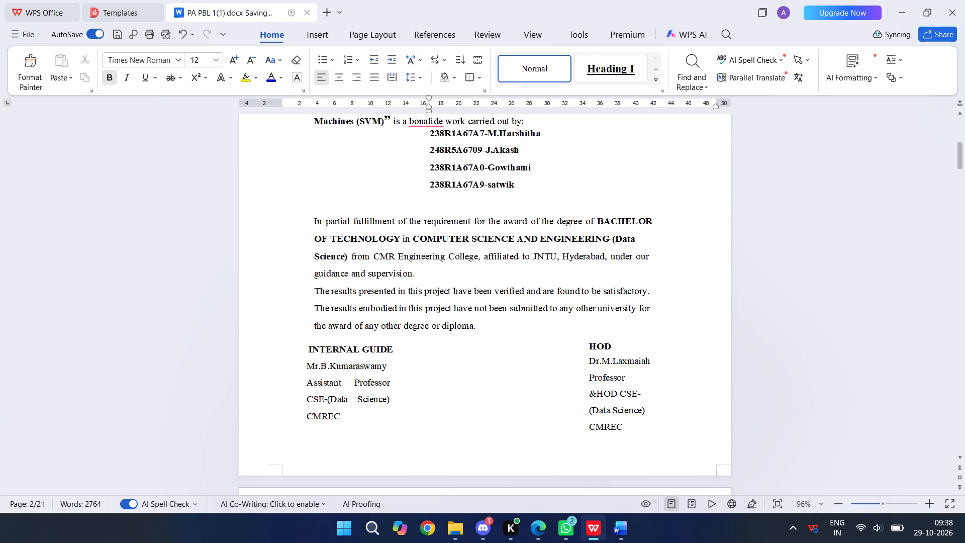
scroll(580, 435, up, 4)
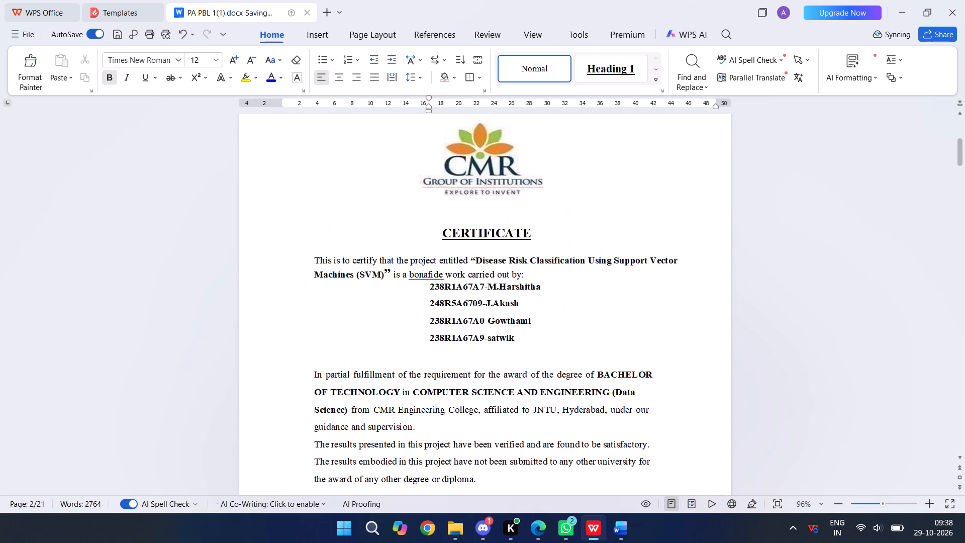
scroll(580, 435, up, 2)
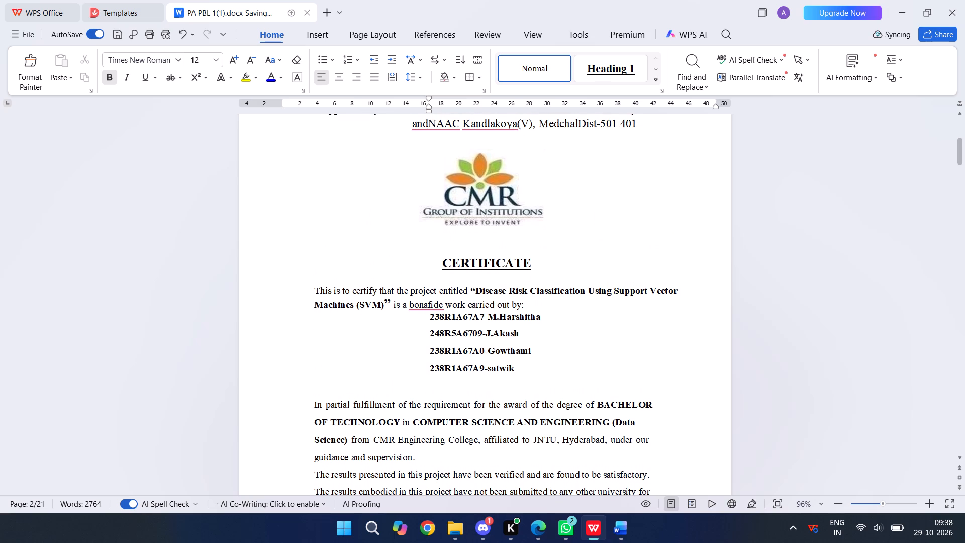
drag(315, 287, 559, 308)
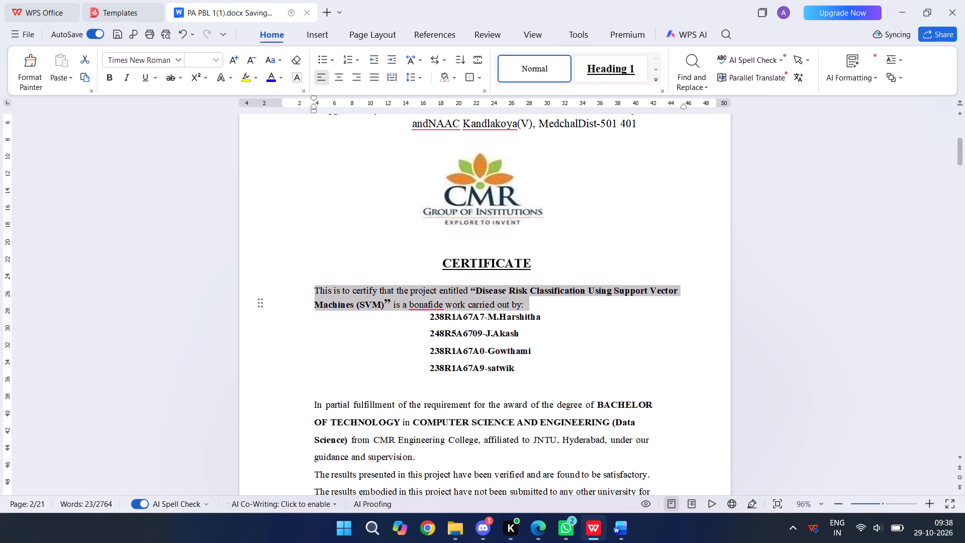
drag(559, 308, 523, 307)
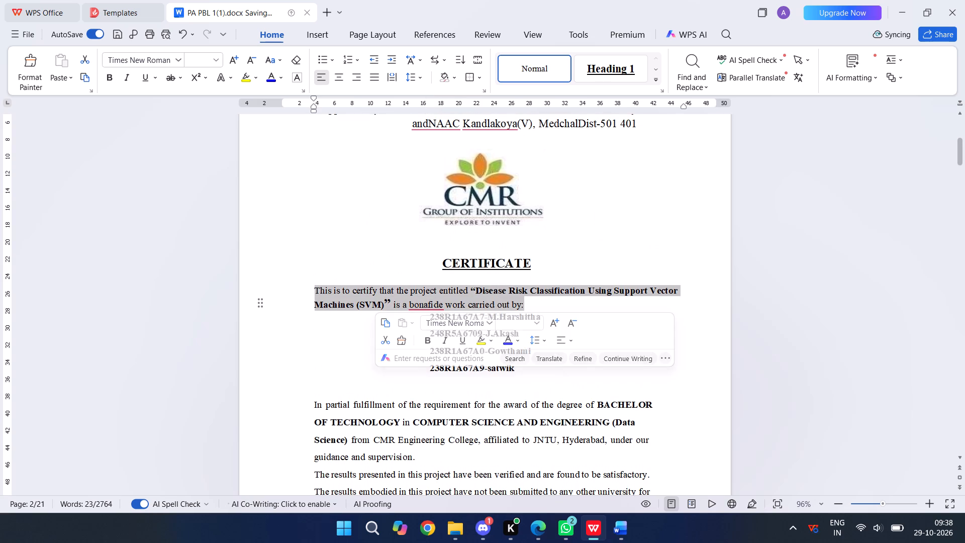
click(313, 110)
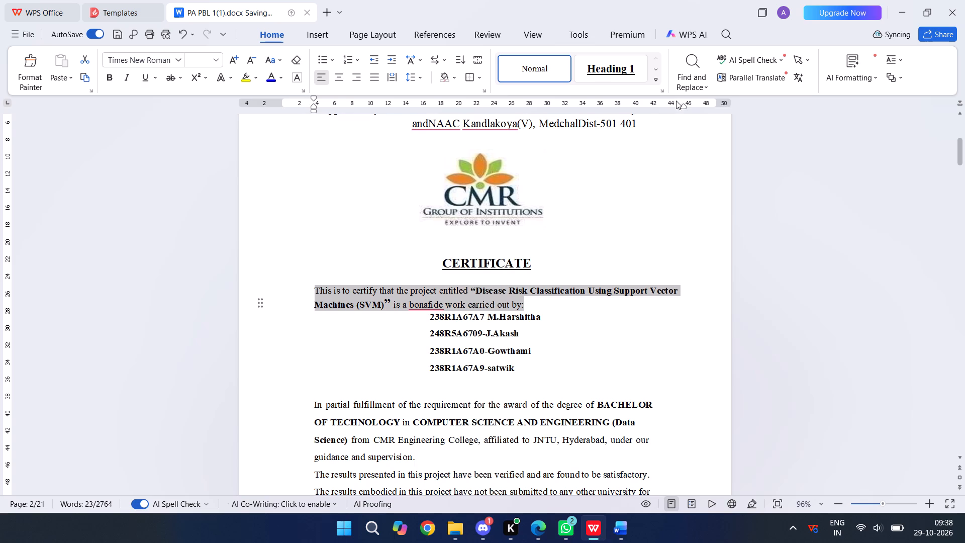
drag(682, 103, 668, 104)
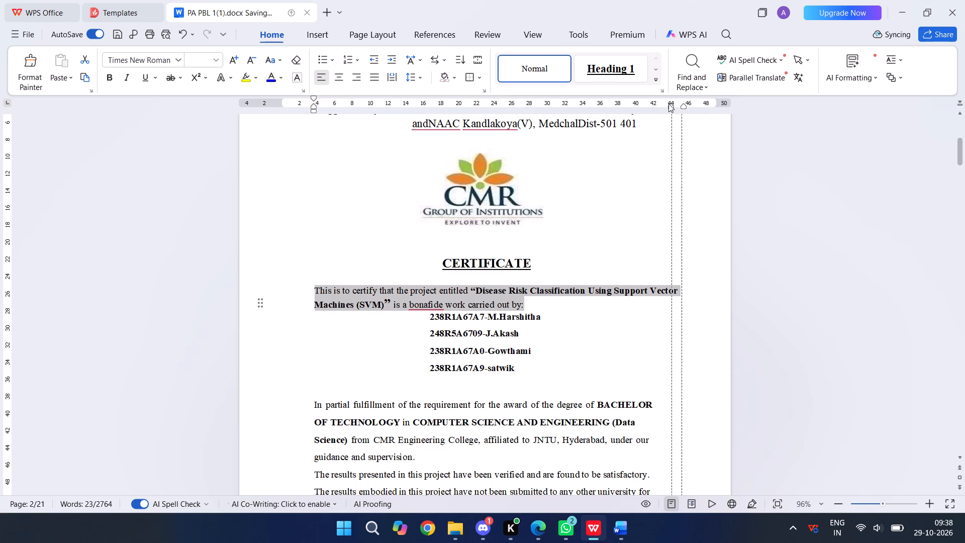
drag(668, 104, 655, 104)
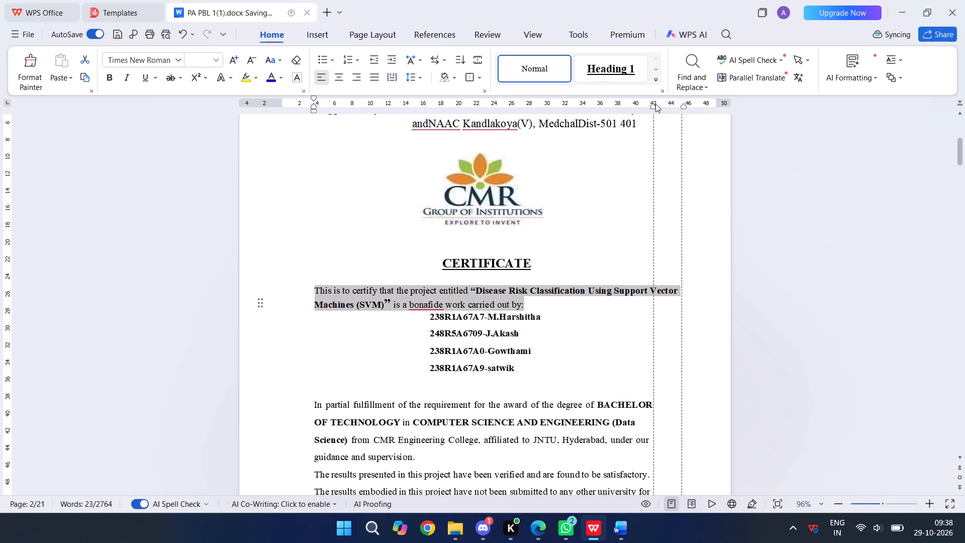
click(670, 263)
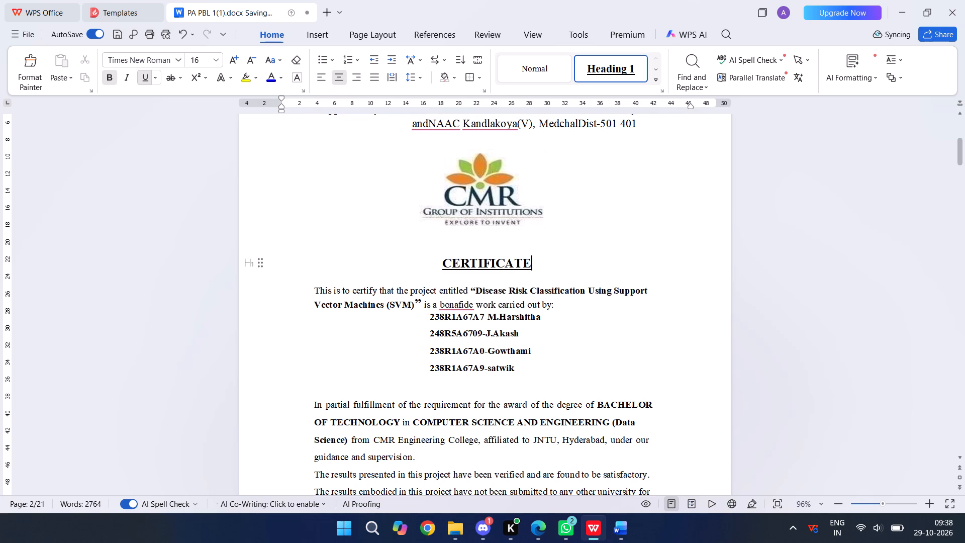
scroll(685, 345, down, 4)
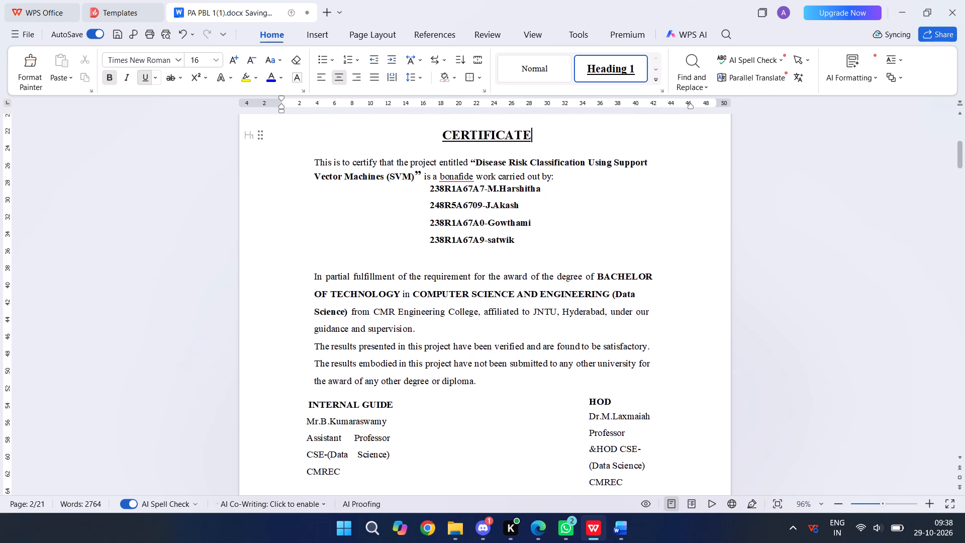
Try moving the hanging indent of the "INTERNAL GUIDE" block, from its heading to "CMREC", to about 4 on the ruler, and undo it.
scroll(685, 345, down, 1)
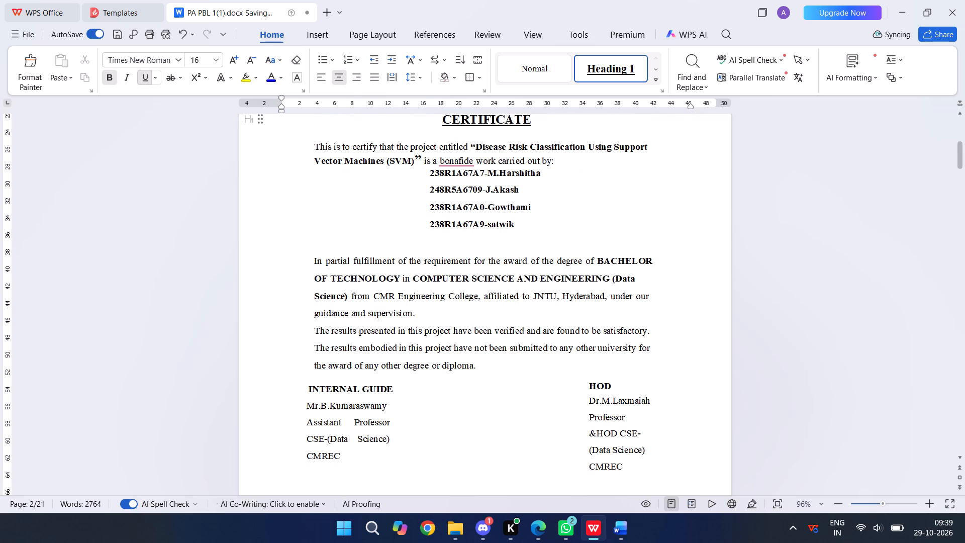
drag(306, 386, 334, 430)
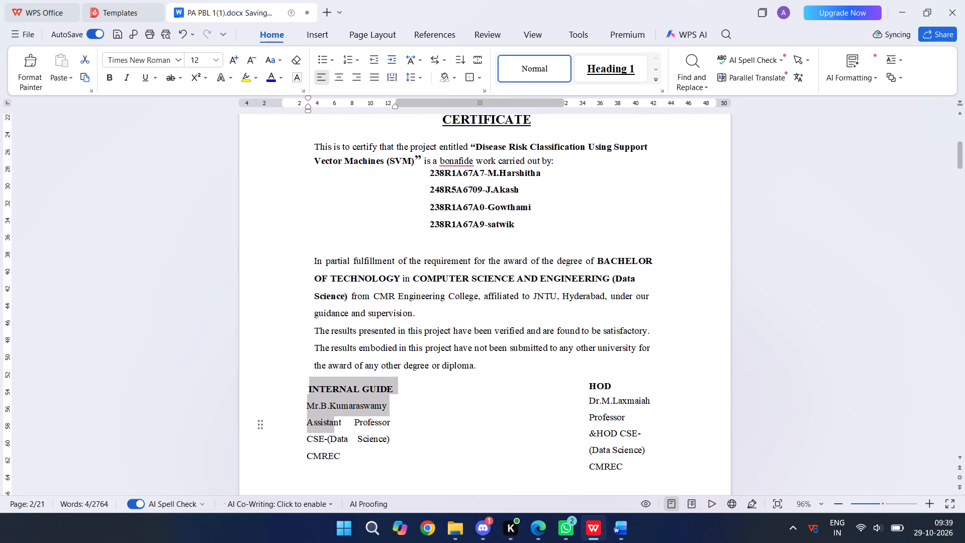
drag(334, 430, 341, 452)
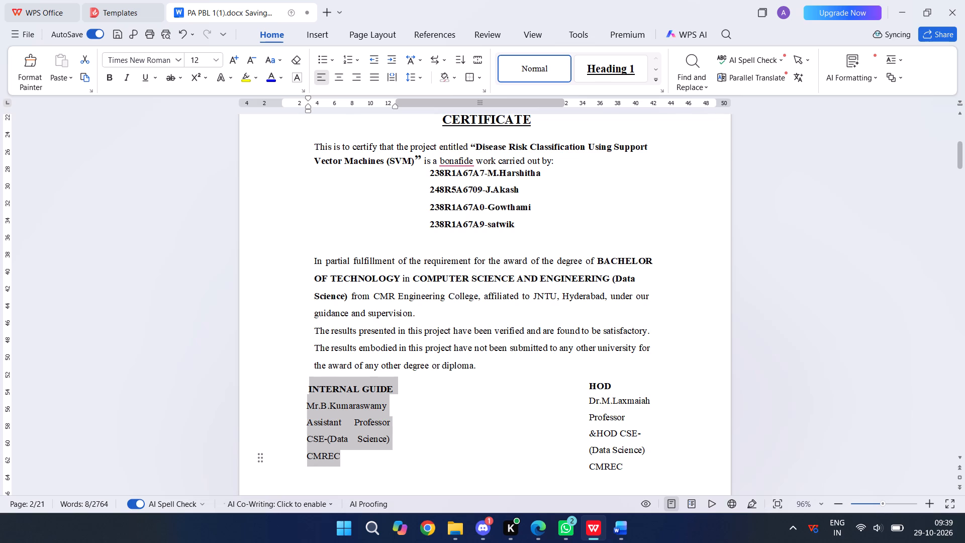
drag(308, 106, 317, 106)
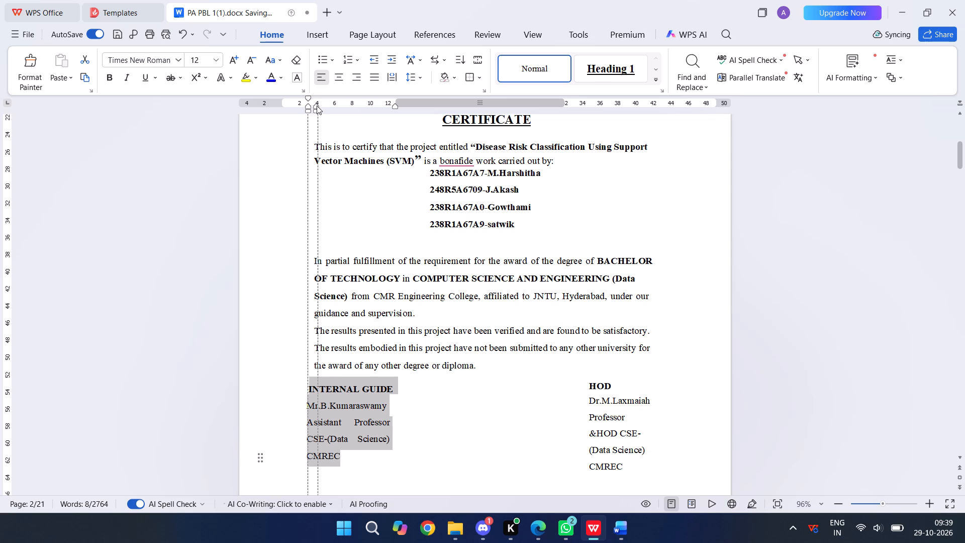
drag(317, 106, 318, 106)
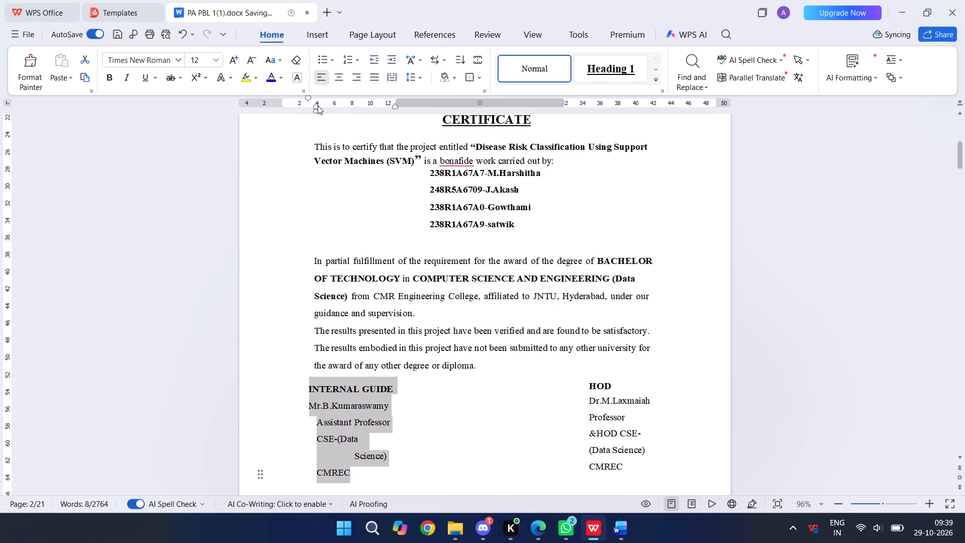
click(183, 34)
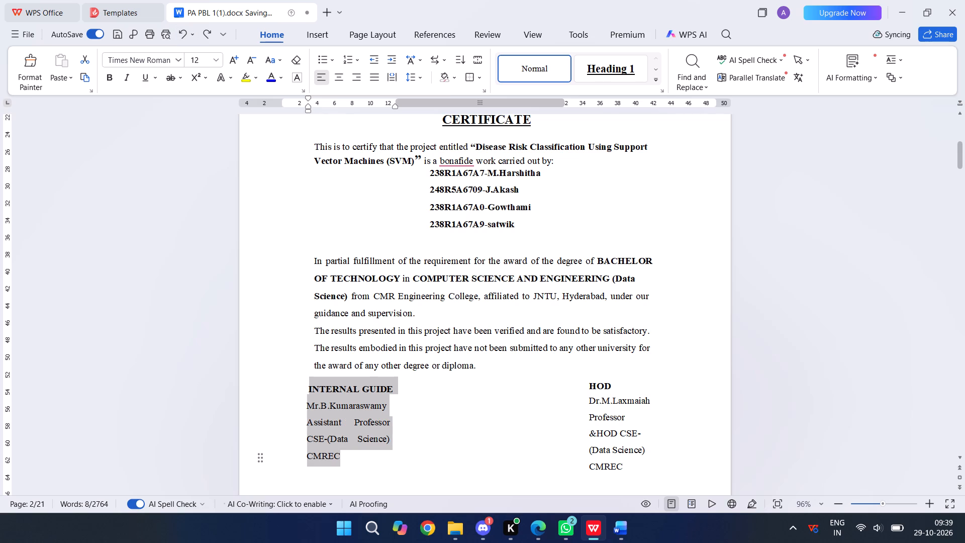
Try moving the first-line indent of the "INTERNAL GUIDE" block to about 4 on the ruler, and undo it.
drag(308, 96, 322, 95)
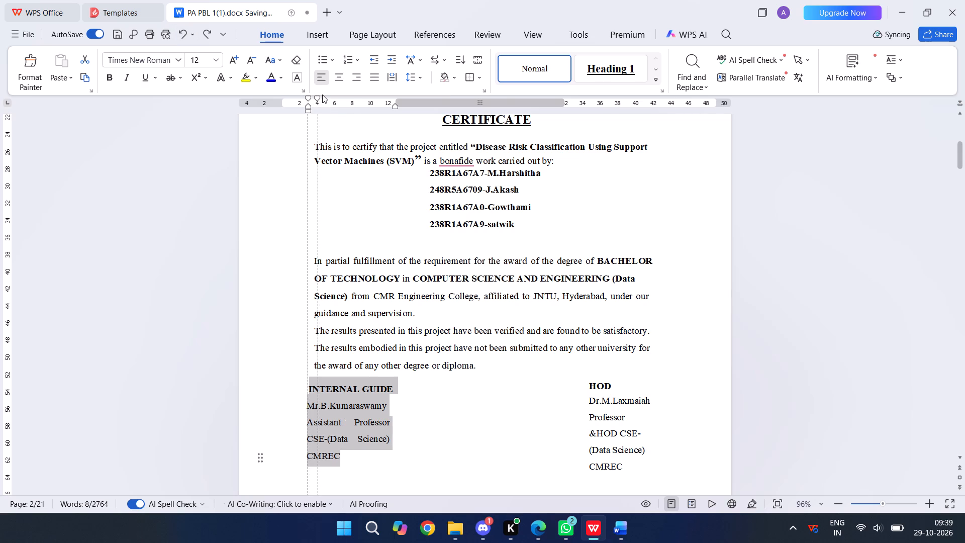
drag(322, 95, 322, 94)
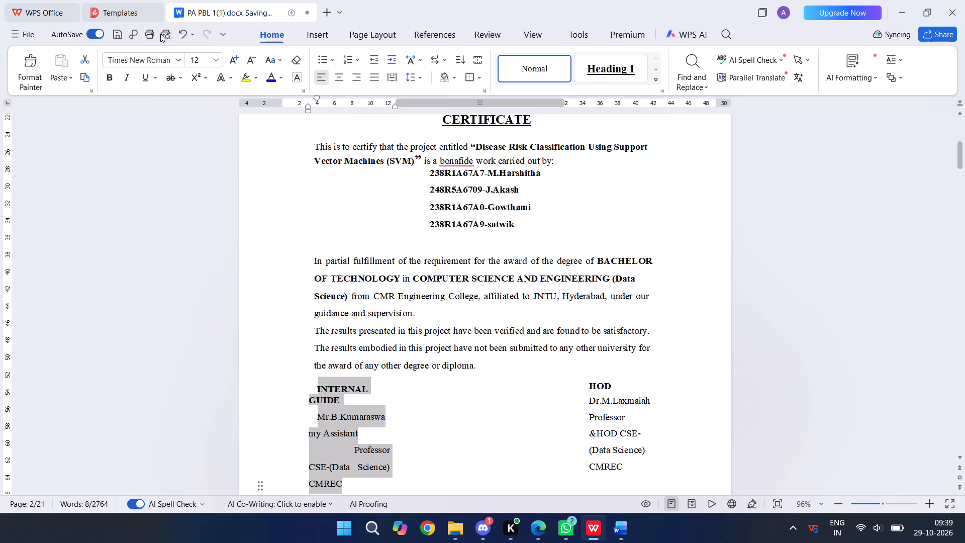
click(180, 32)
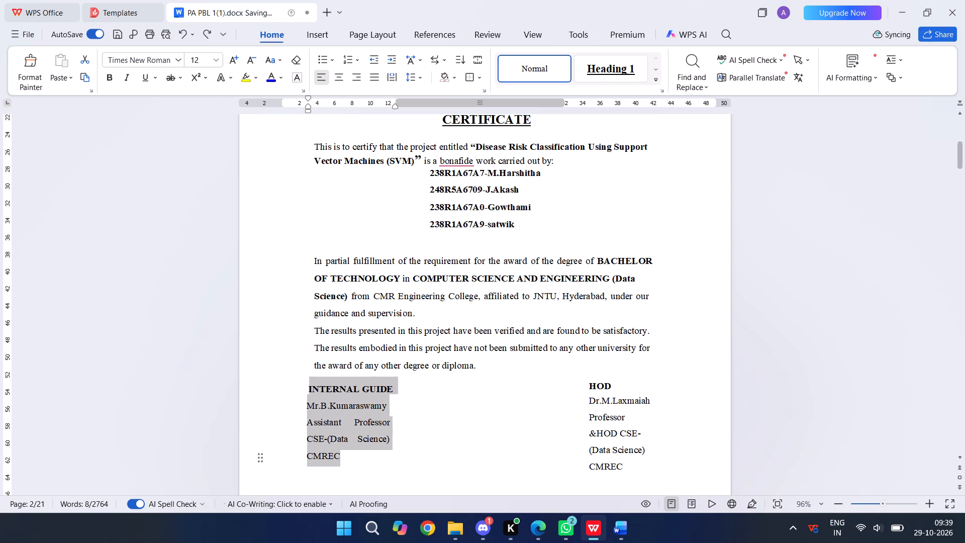
Set the first-line and left indents of the certificate text, from "This is to certify" to "degree or diploma", to about 2 on the ruler.
drag(314, 140, 414, 313)
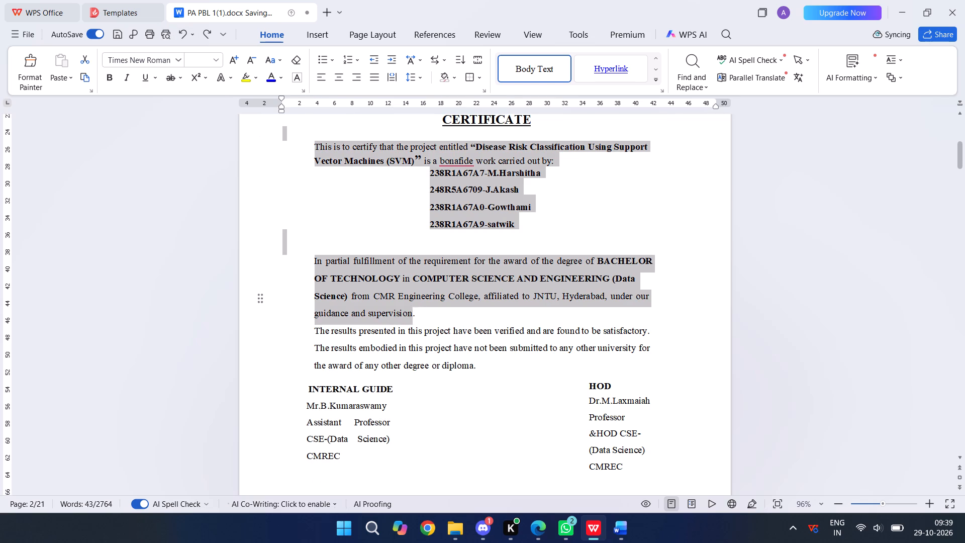
drag(414, 313, 480, 369)
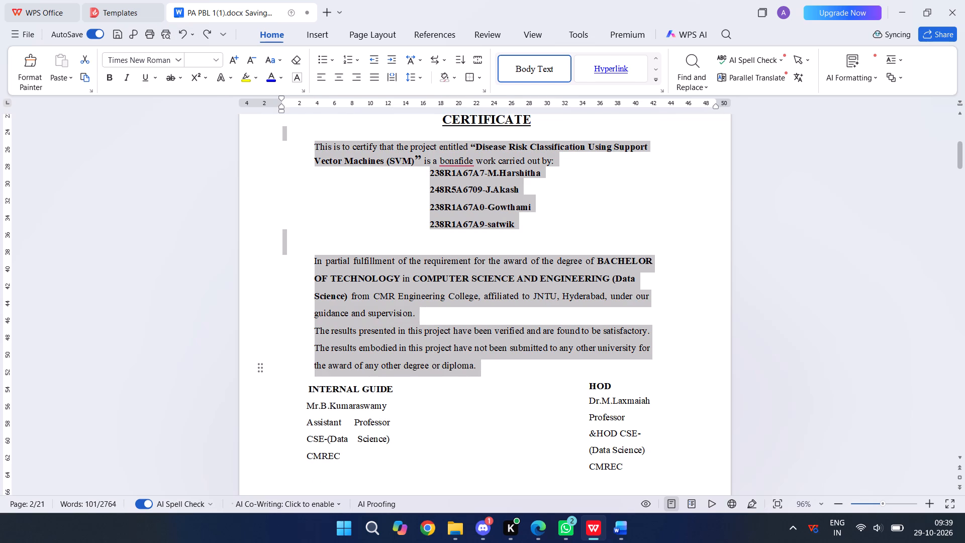
drag(480, 369, 477, 364)
drag(281, 97, 278, 96)
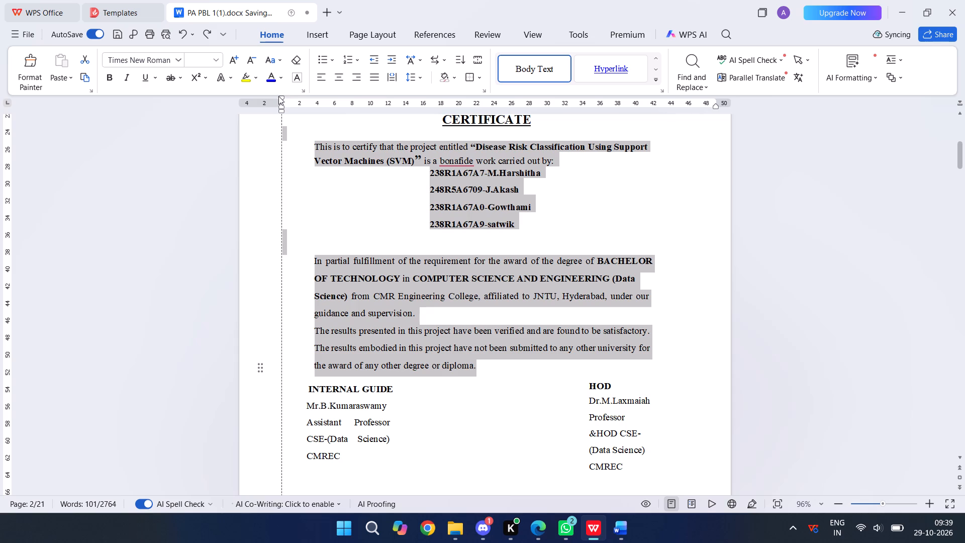
drag(278, 96, 276, 96)
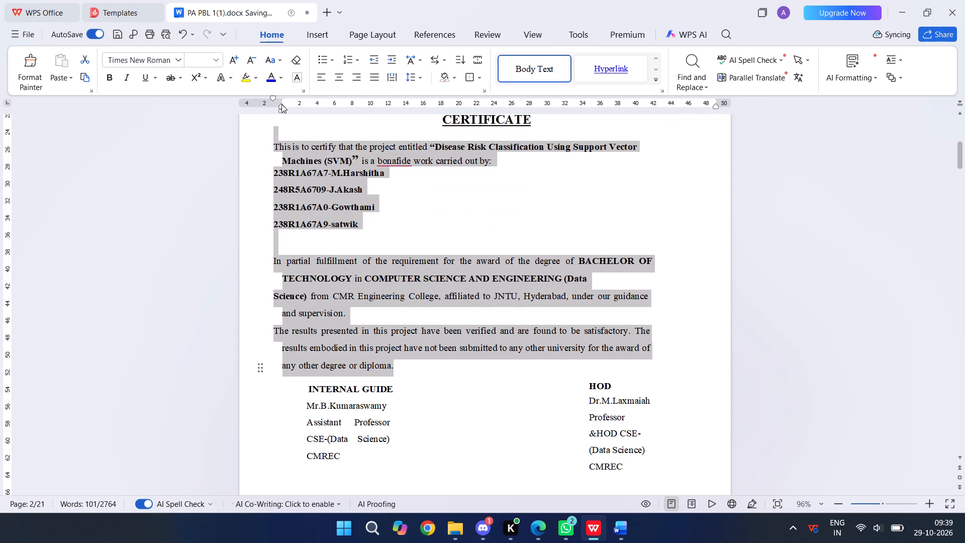
drag(274, 98, 281, 98)
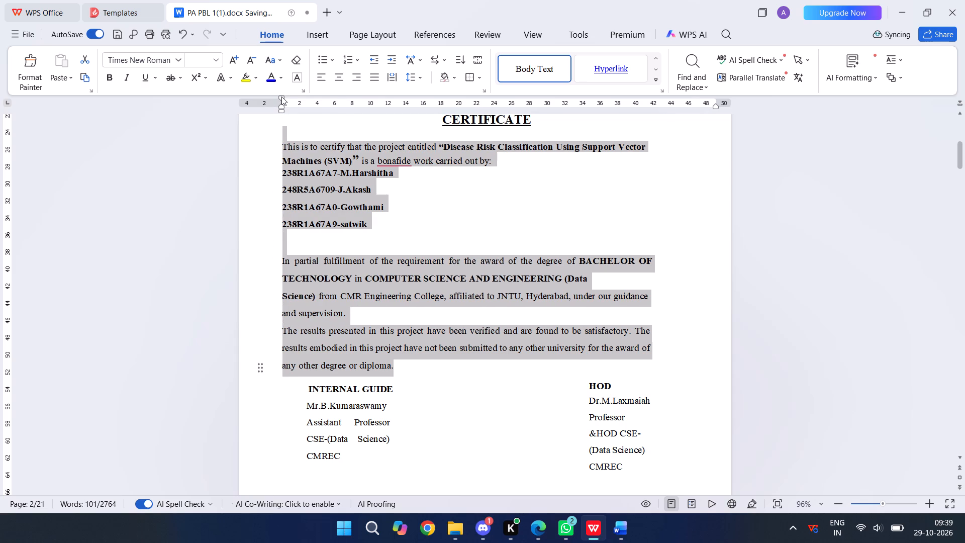
drag(281, 97, 288, 98)
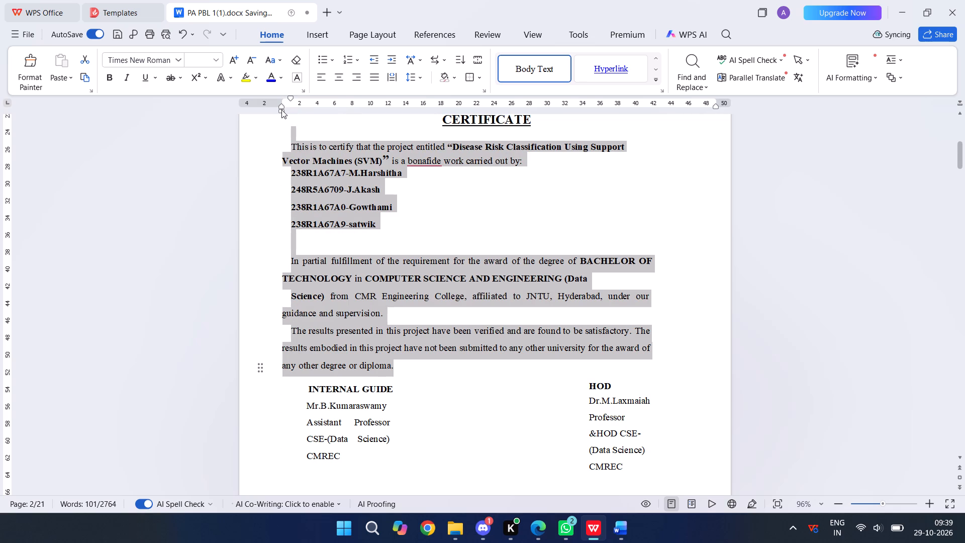
drag(281, 110, 290, 110)
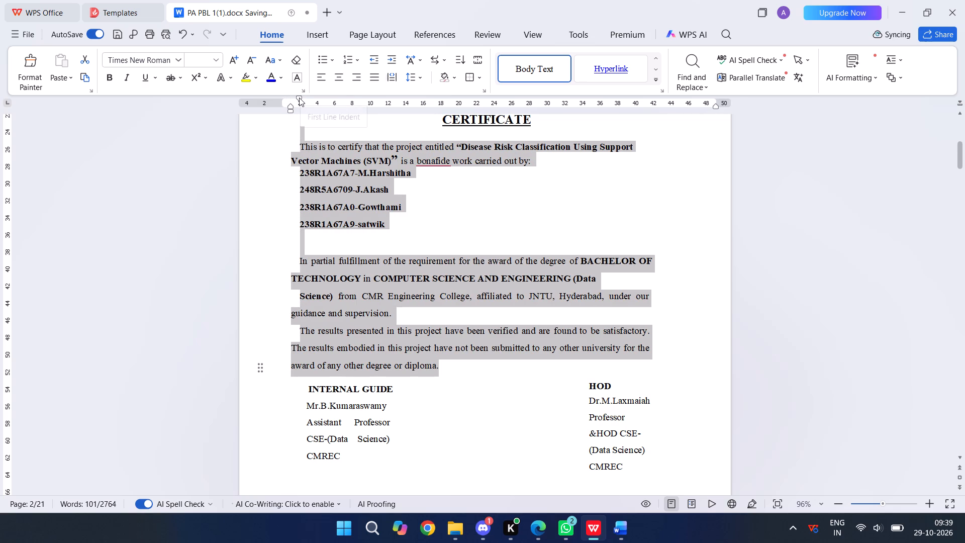
drag(299, 98, 293, 97)
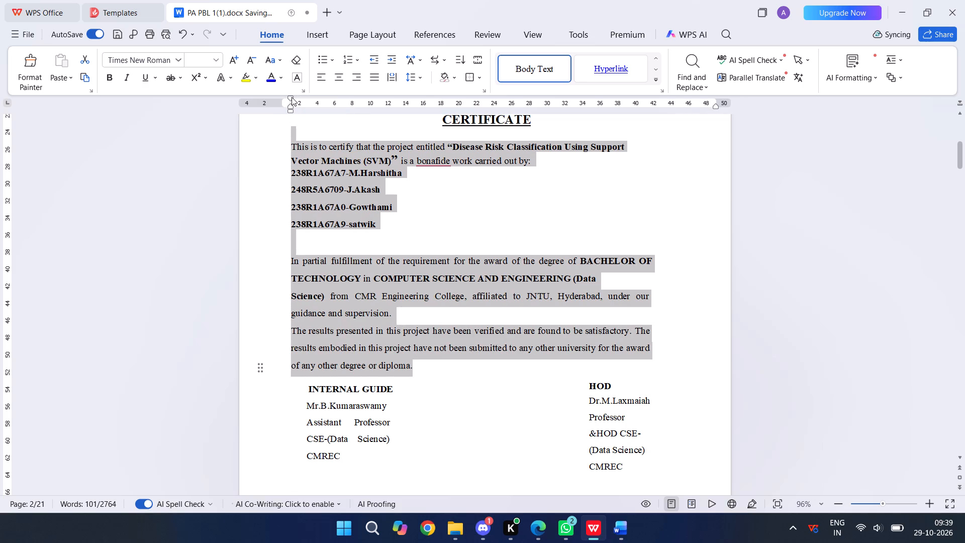
drag(292, 97, 299, 96)
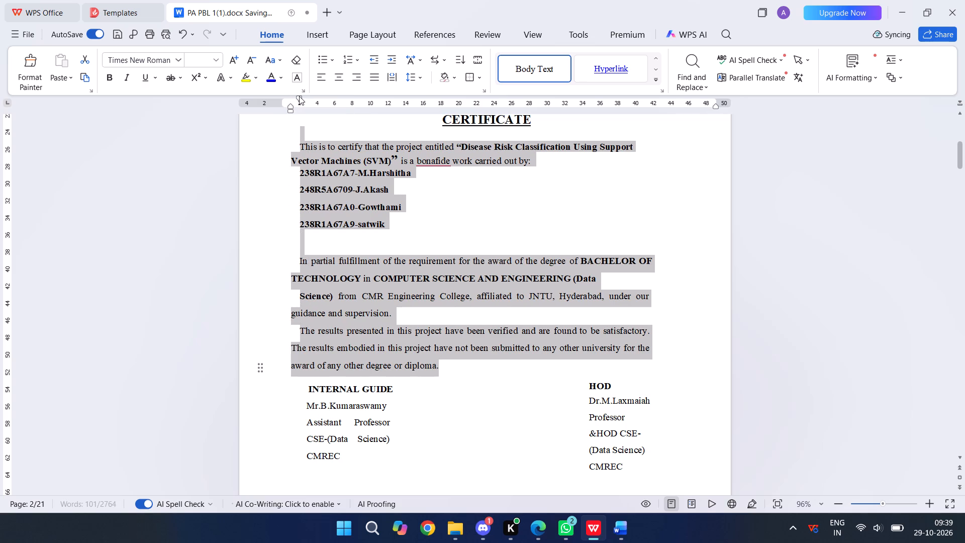
drag(289, 113, 294, 113)
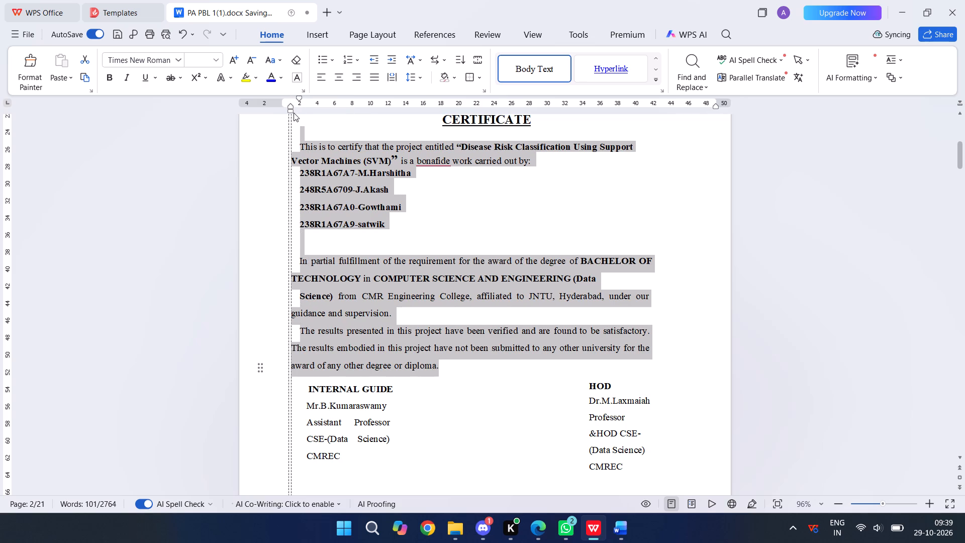
drag(294, 113, 297, 113)
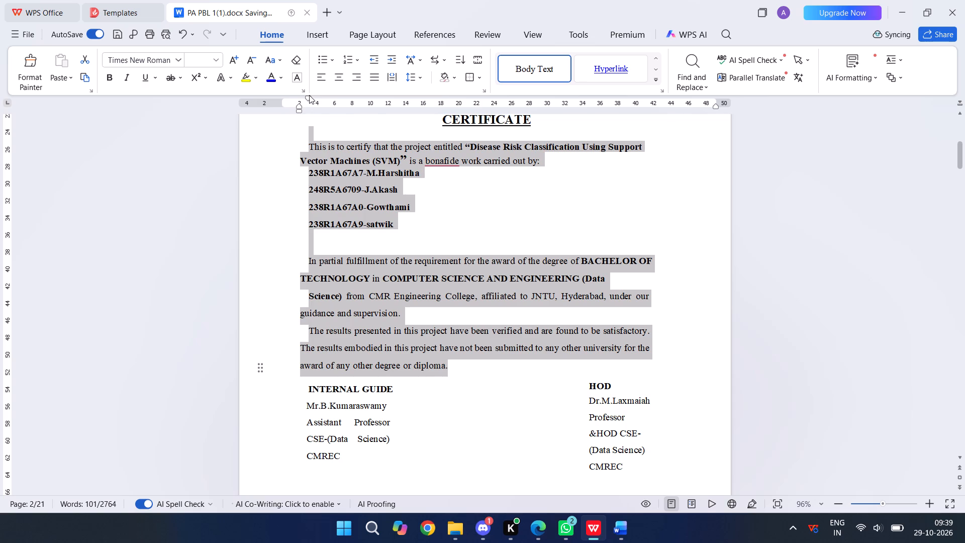
drag(309, 95, 298, 95)
drag(298, 95, 296, 97)
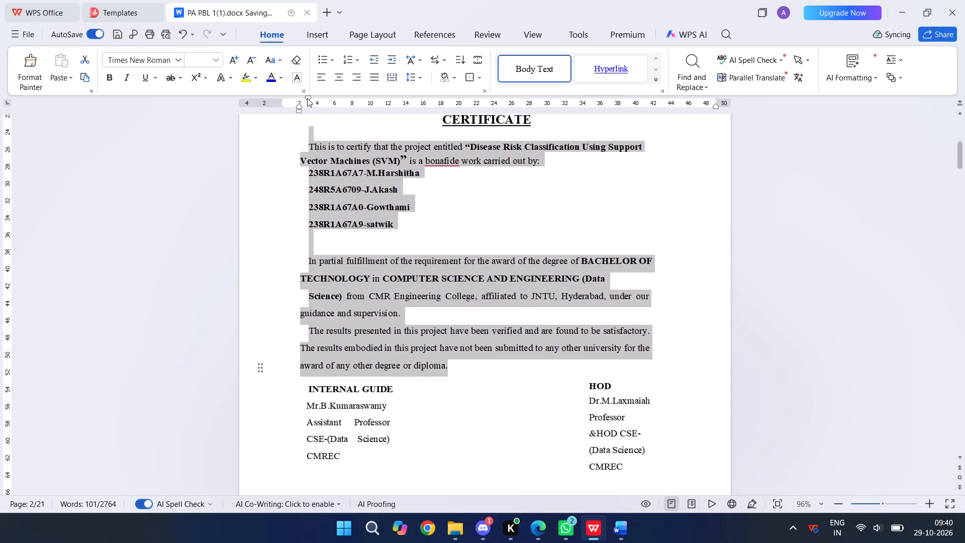
drag(308, 98, 300, 98)
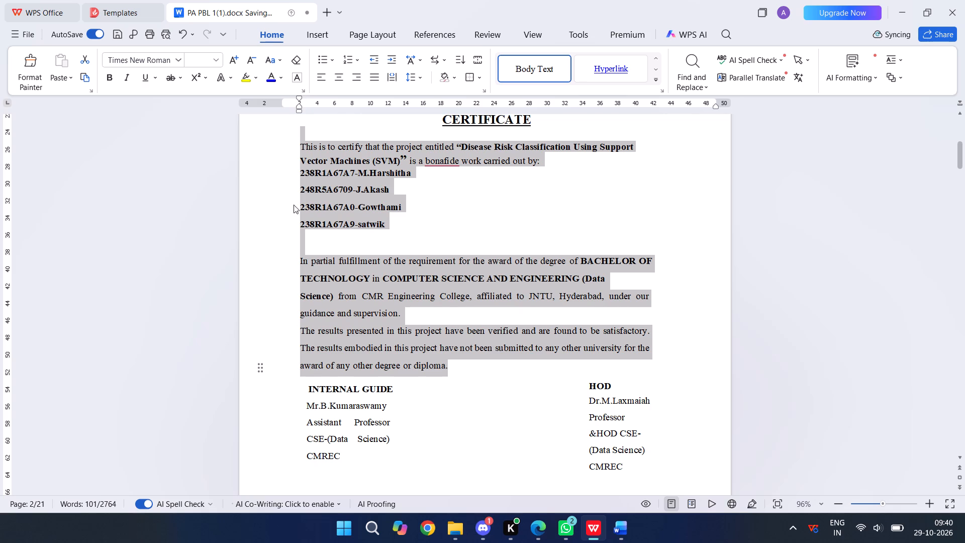
Remove the "INTERNAL GUIDE" heading's indent and add four spaces before it to line it up with the body text above.
click(309, 389)
key(BackSpace)
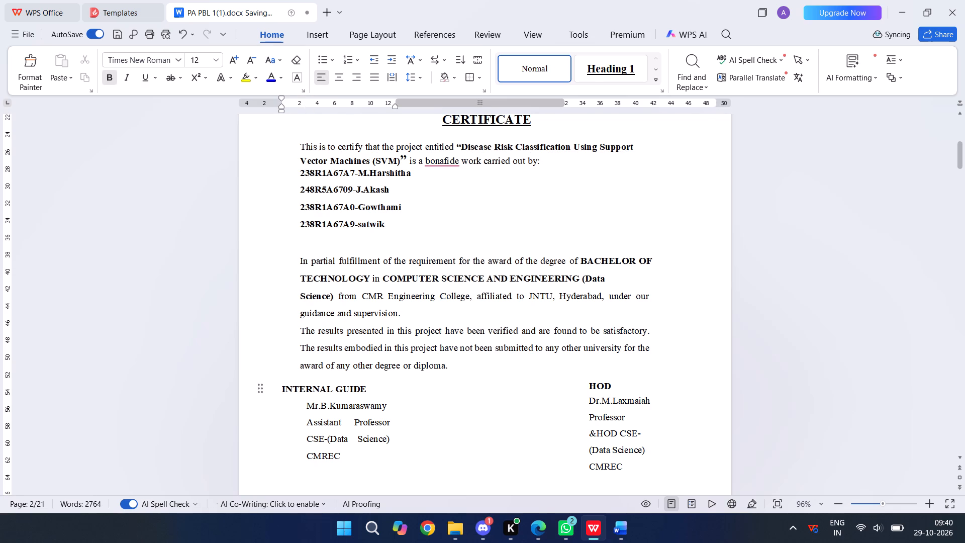
key(space)
key(space)
key(space)
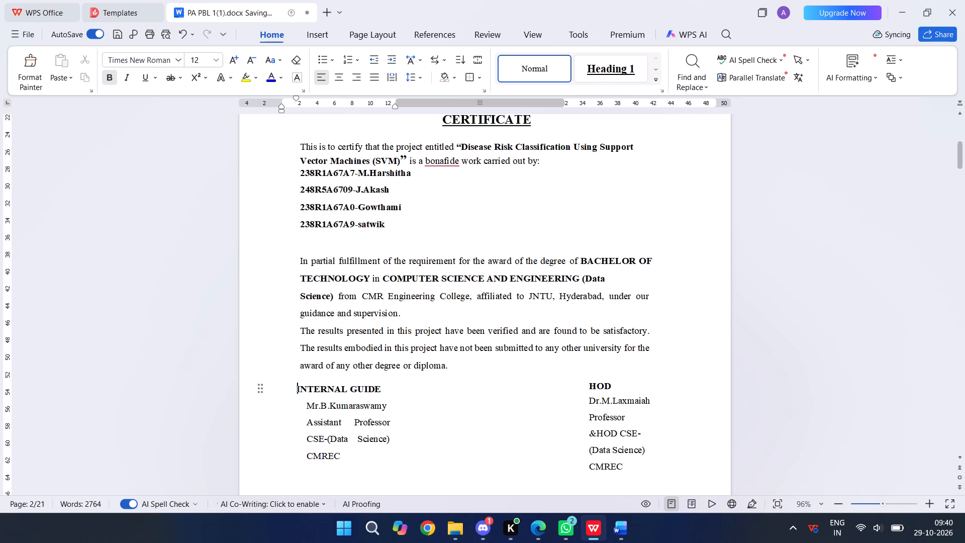
key(space)
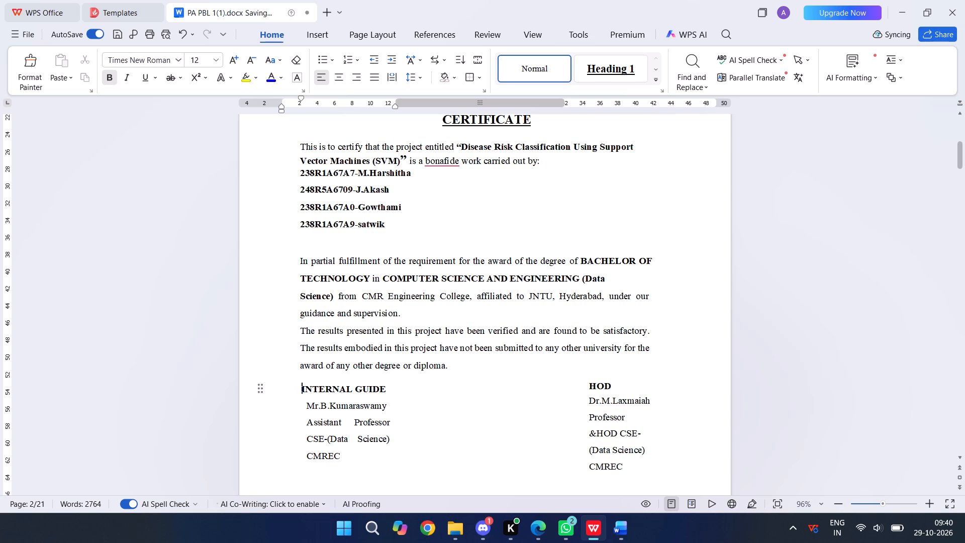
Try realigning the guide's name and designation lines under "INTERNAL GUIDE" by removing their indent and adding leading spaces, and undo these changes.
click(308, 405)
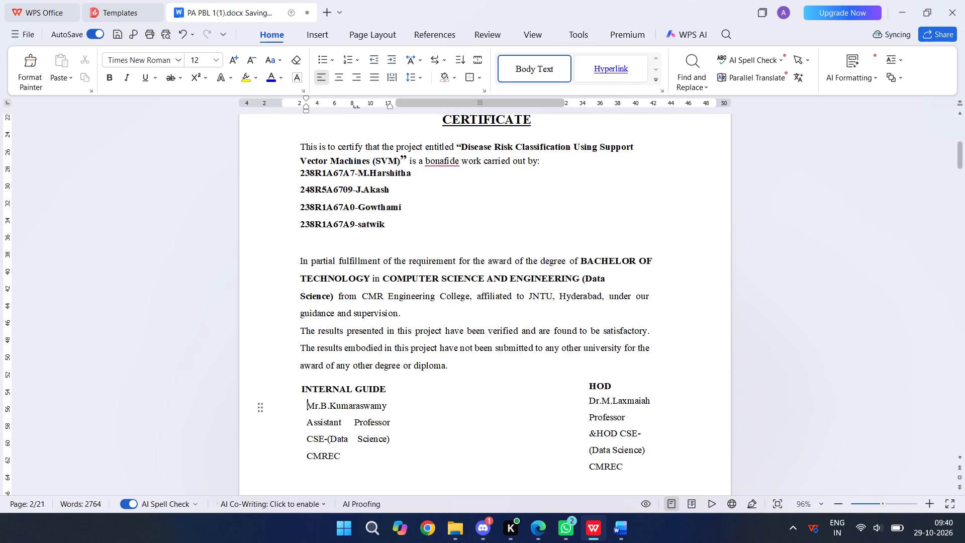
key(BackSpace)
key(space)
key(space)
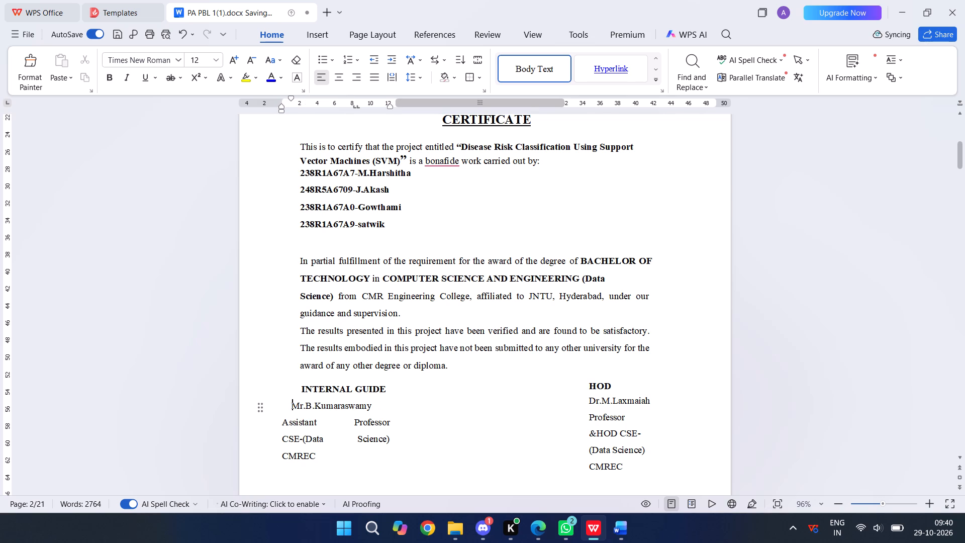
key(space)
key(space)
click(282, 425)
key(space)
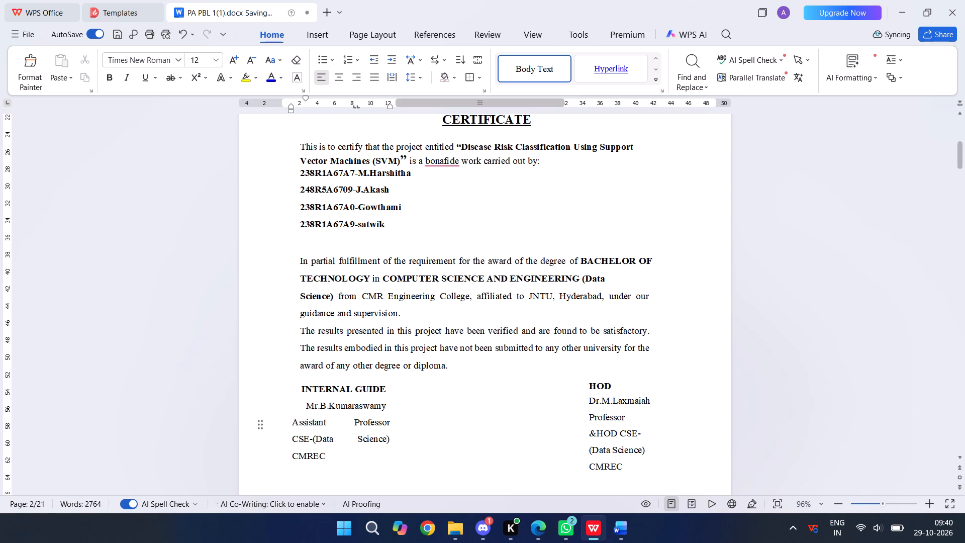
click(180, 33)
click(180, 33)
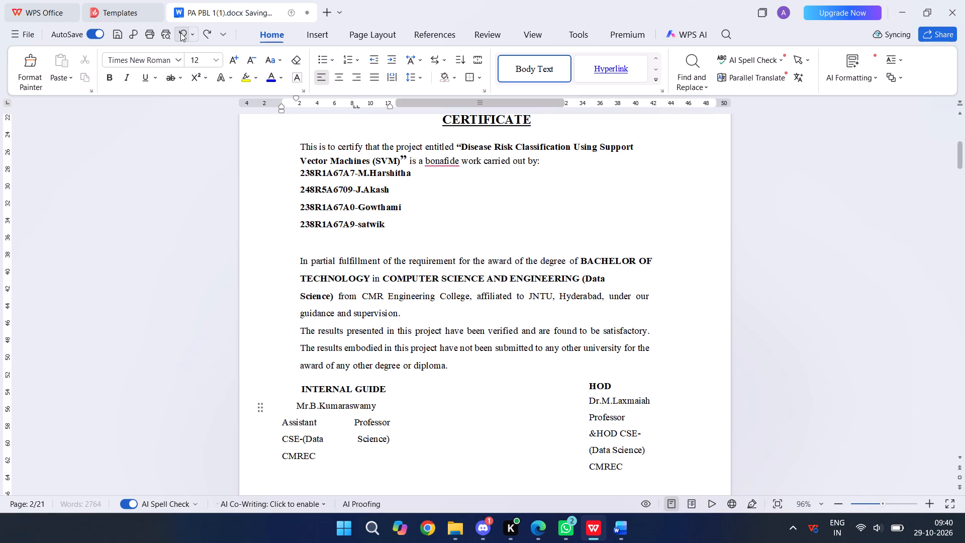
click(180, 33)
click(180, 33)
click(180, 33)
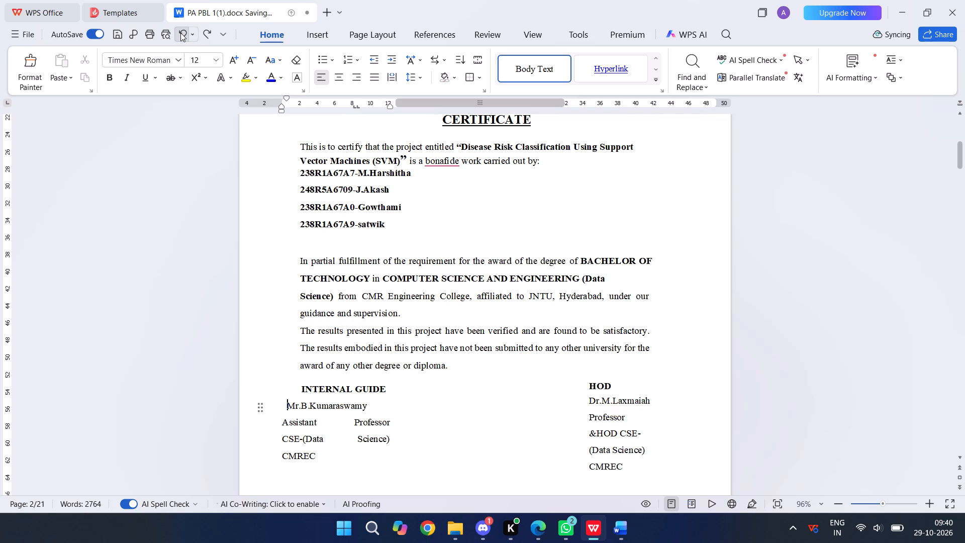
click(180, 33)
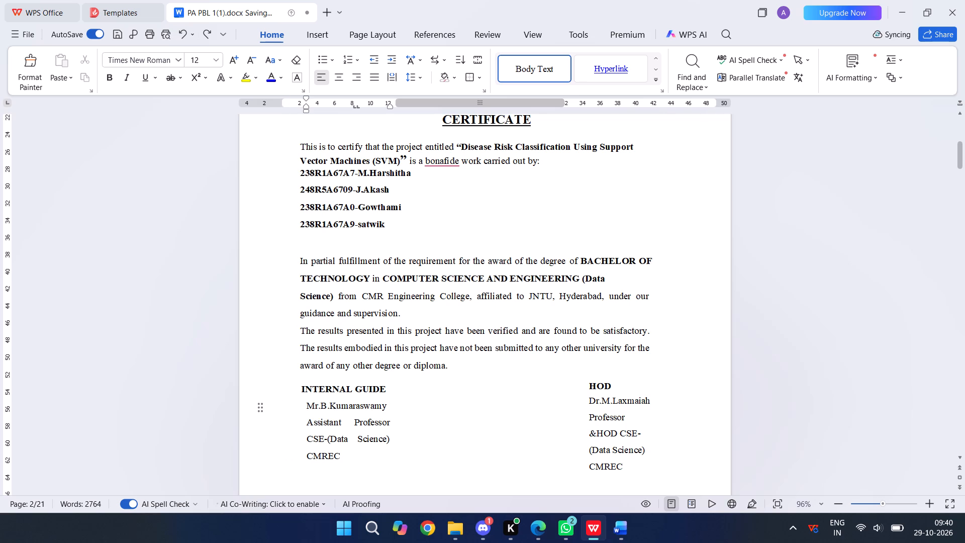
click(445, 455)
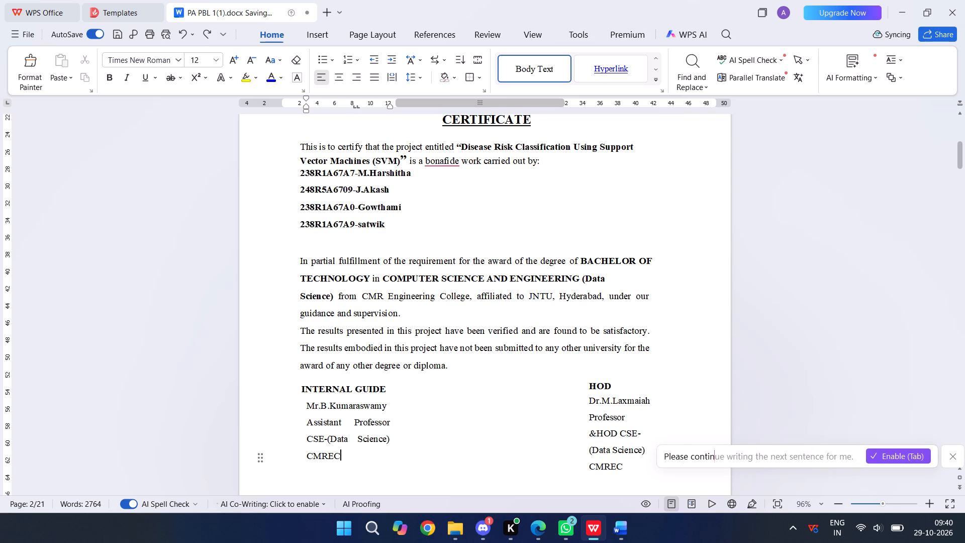
Set the first-line indent of the four student roll-number lines on the certificate page to about 14 on the ruler.
scroll(445, 455, up, 3)
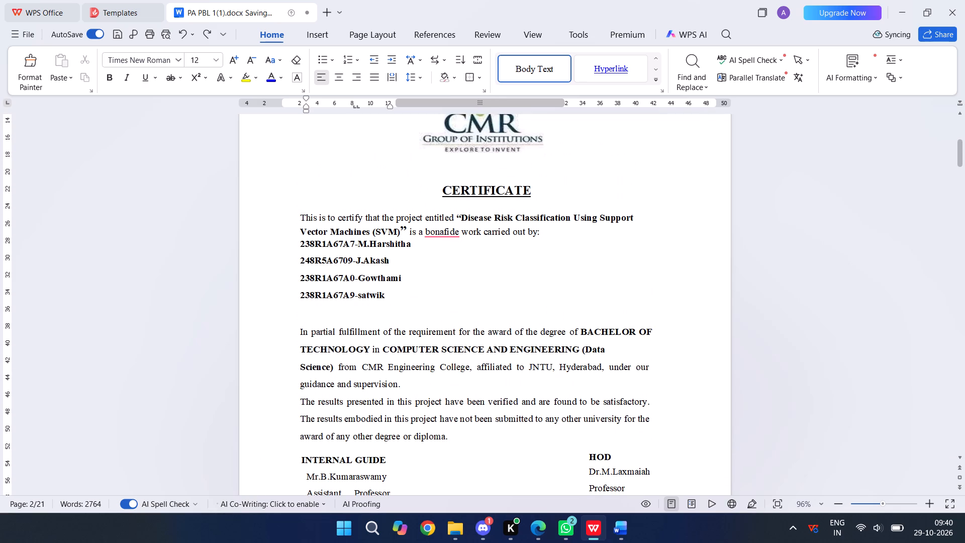
drag(301, 243, 392, 295)
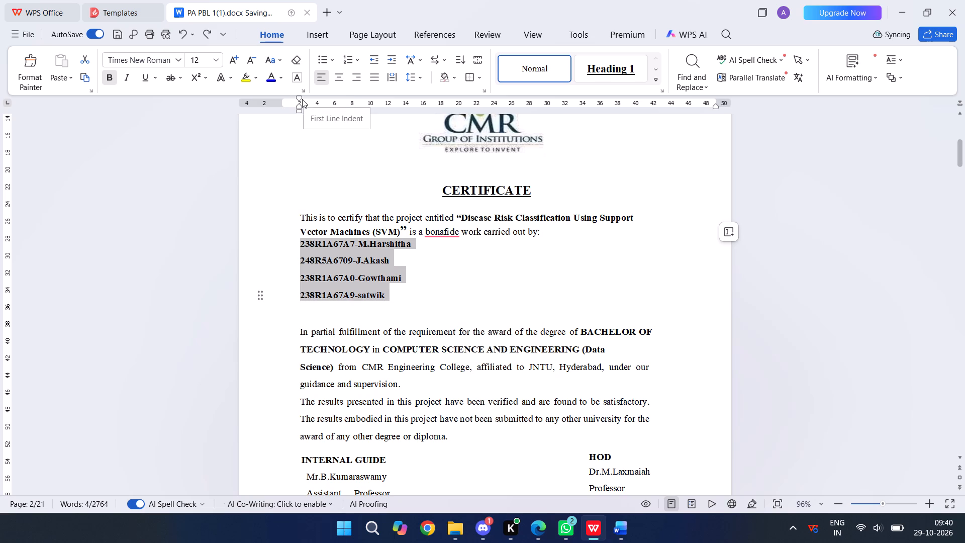
drag(299, 96, 388, 104)
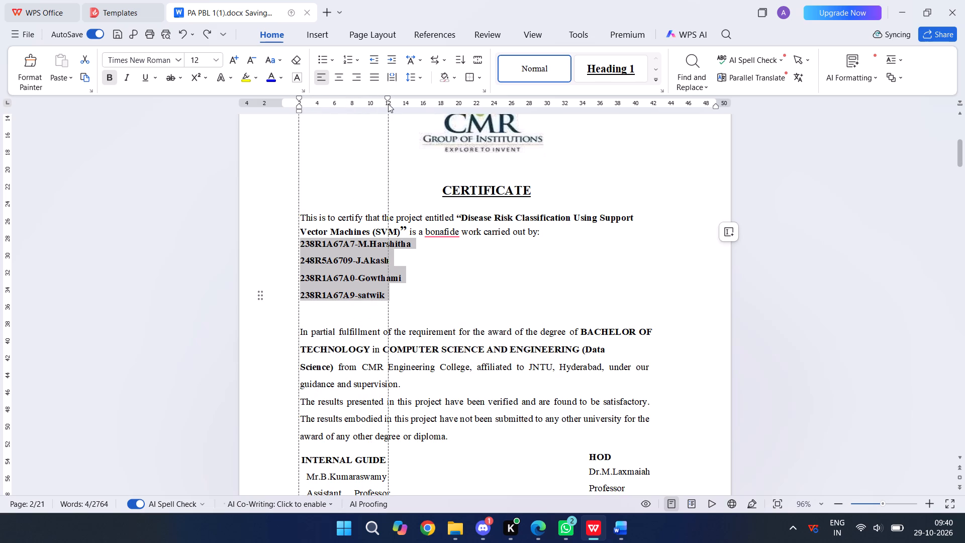
drag(388, 104, 402, 104)
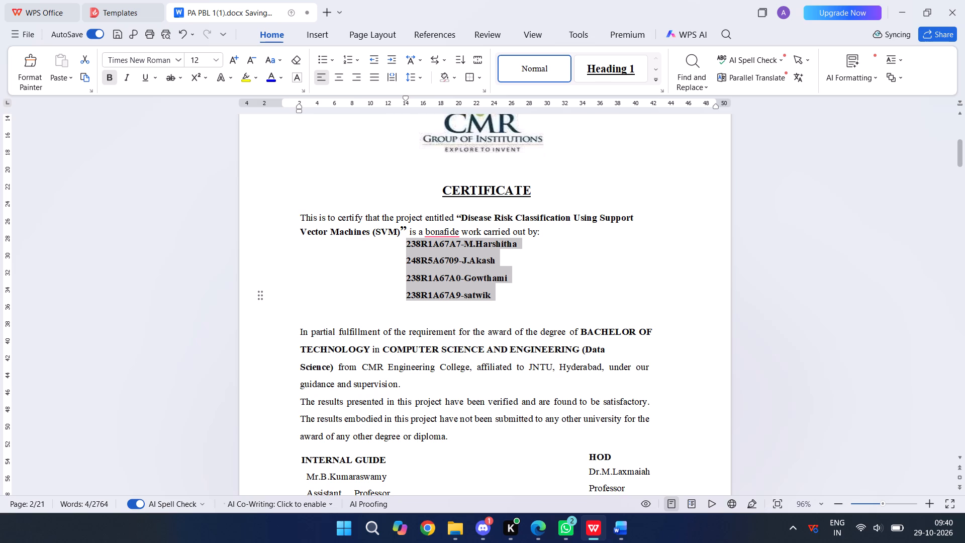
Justify the certificate's opening paragraph, from "This is to certify" to "work carried out by:".
drag(298, 216, 540, 235)
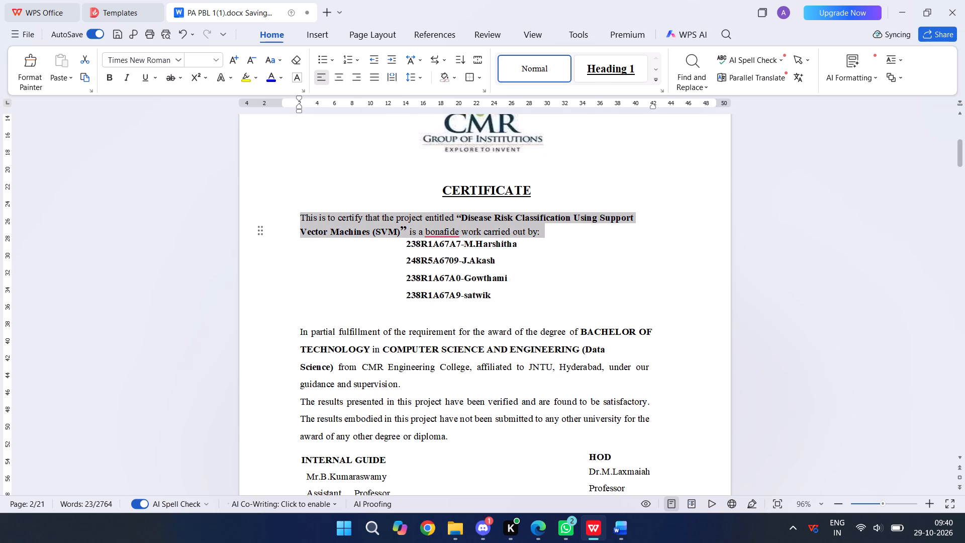
drag(540, 235, 539, 232)
click(372, 77)
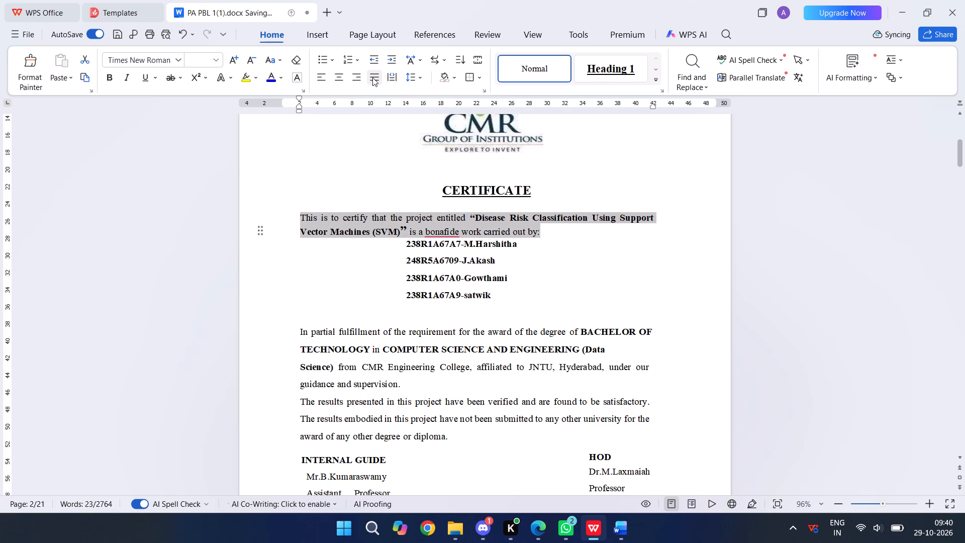
click(662, 298)
Switch justification on and back off for the acknowledgment paragraphs, from "We are extremely grateful" to "every step", leaving them left-aligned.
scroll(675, 345, down, 3)
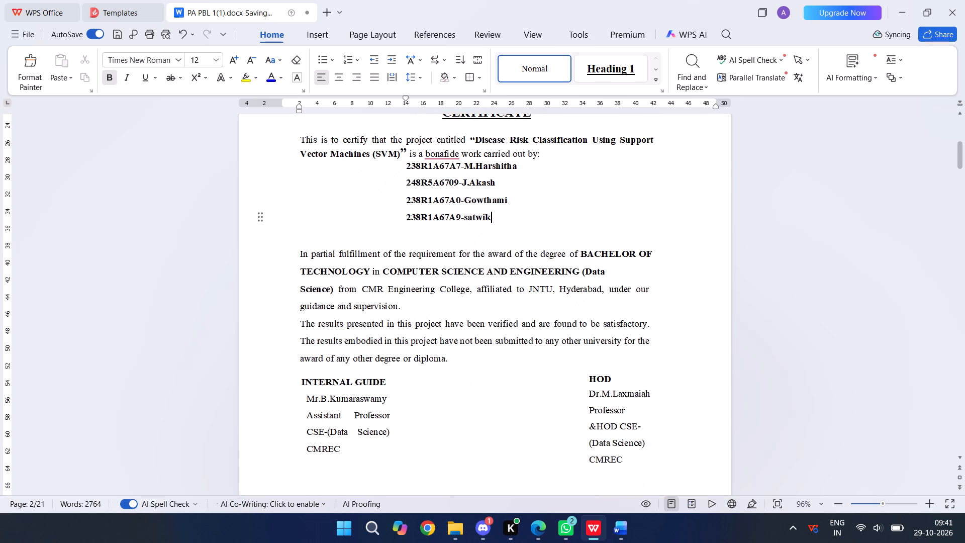
scroll(675, 345, down, 5)
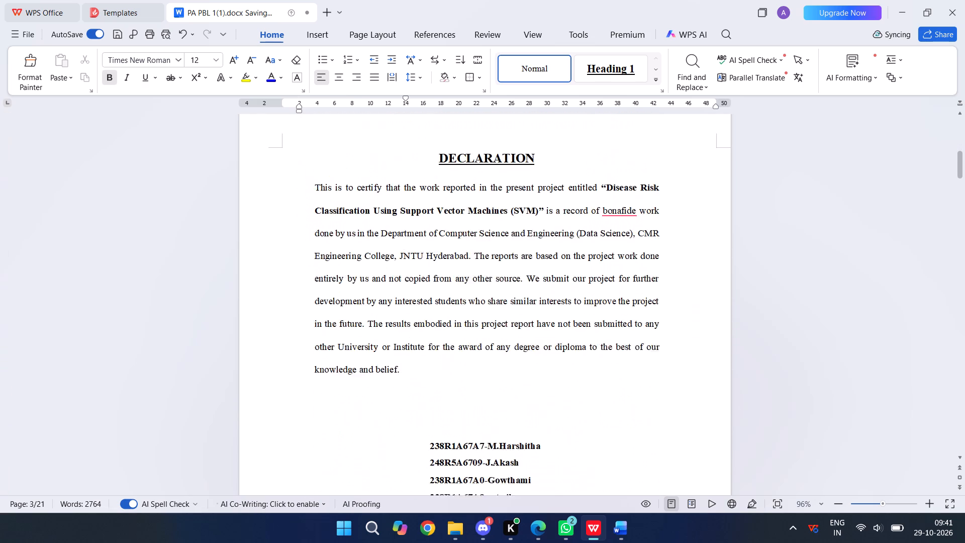
scroll(675, 345, down, 4)
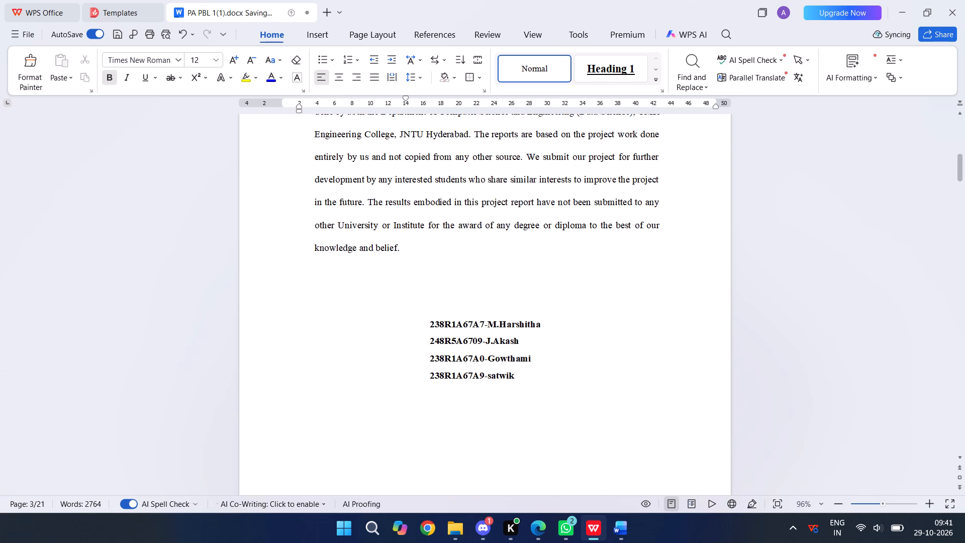
scroll(675, 345, down, 9)
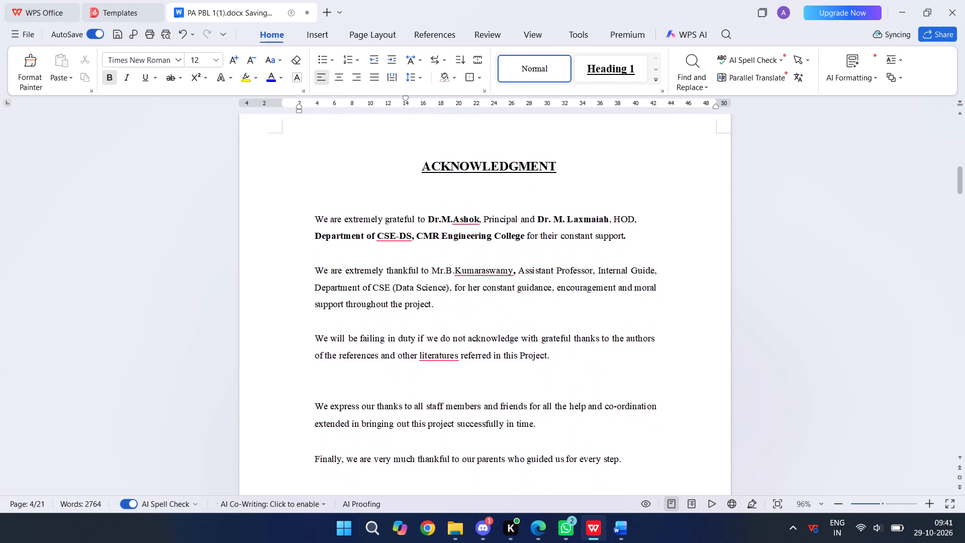
scroll(675, 345, down, 1)
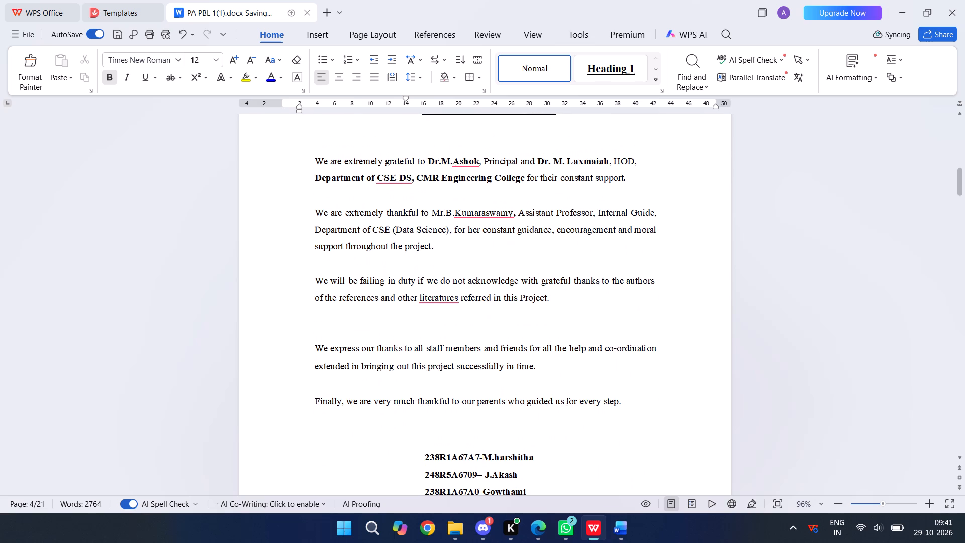
drag(314, 159, 445, 287)
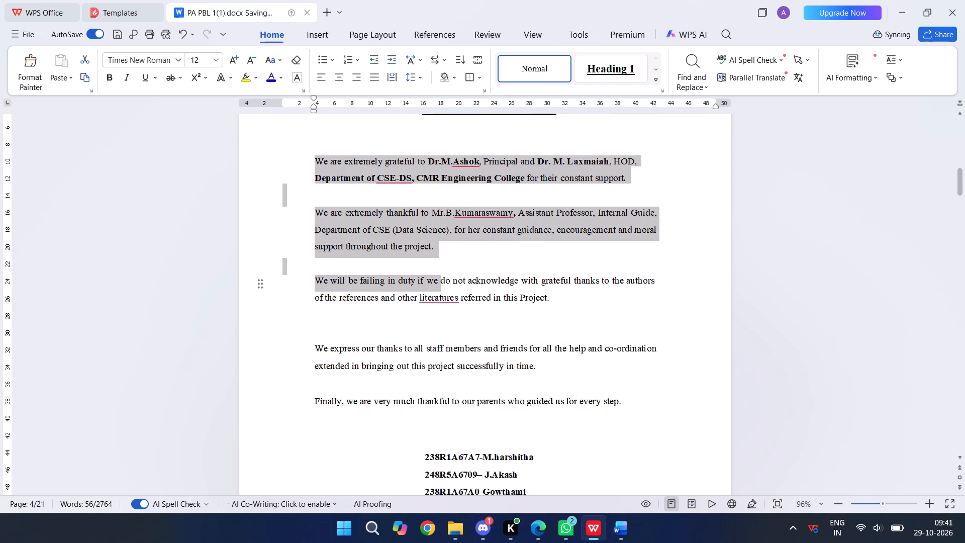
drag(445, 287, 624, 401)
click(373, 75)
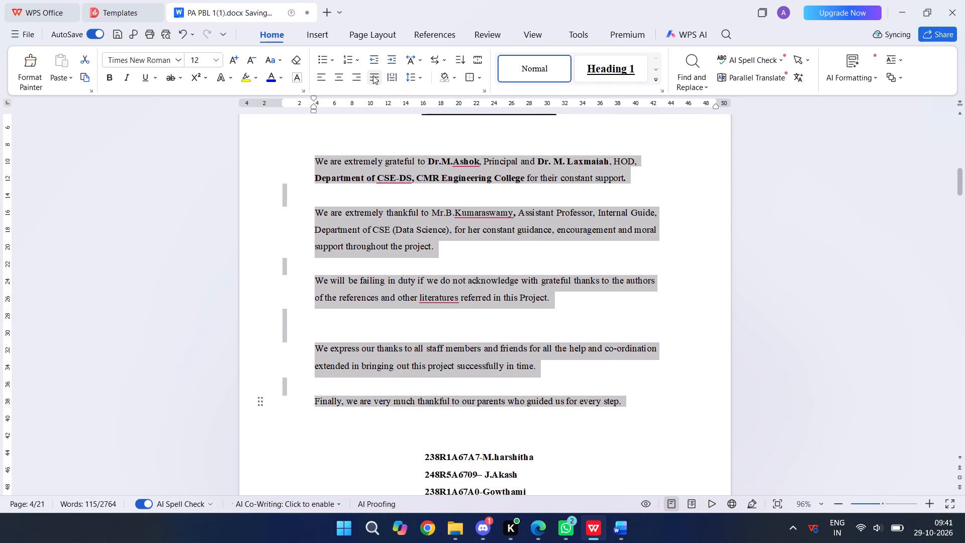
click(373, 75)
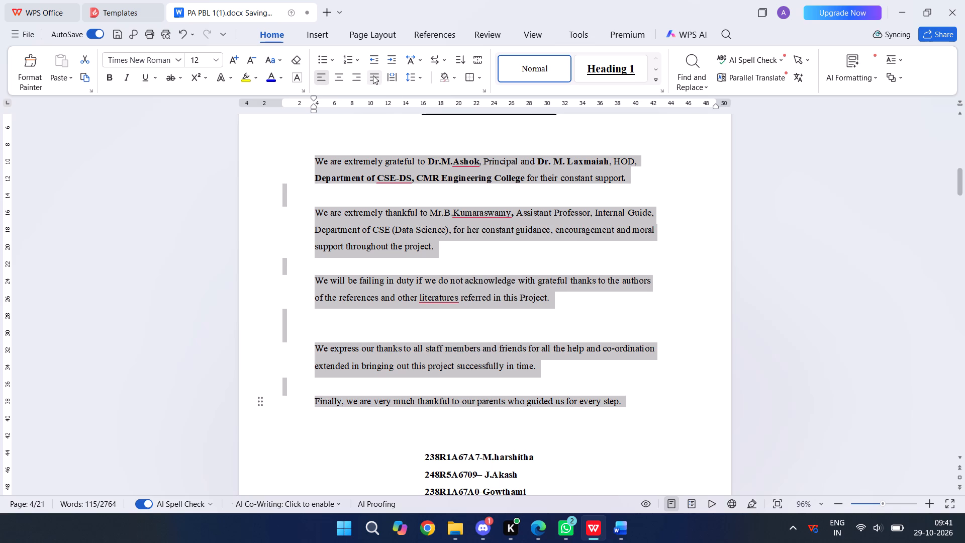
click(665, 412)
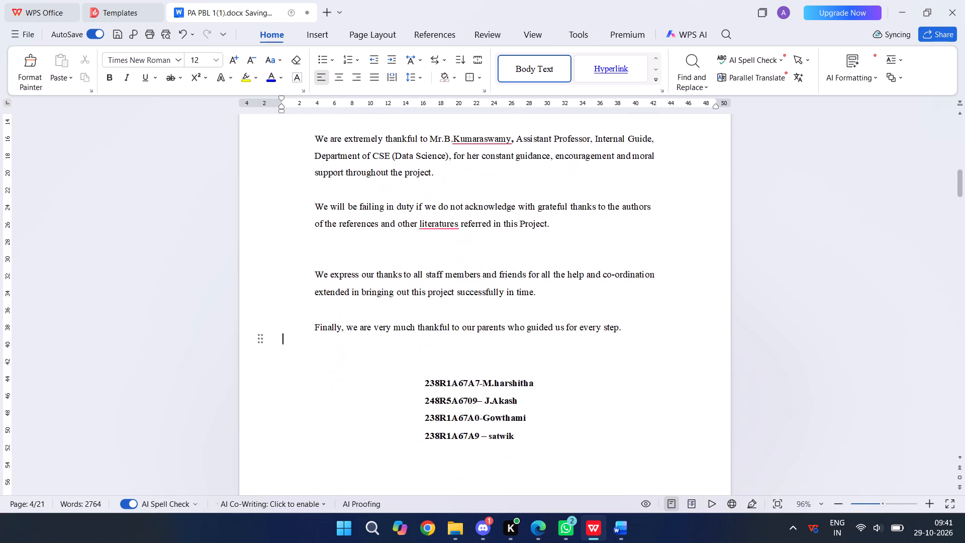
Justify the four paragraphs of the abstract and set their right indent to about 45 on the ruler.
scroll(665, 412, down, 11)
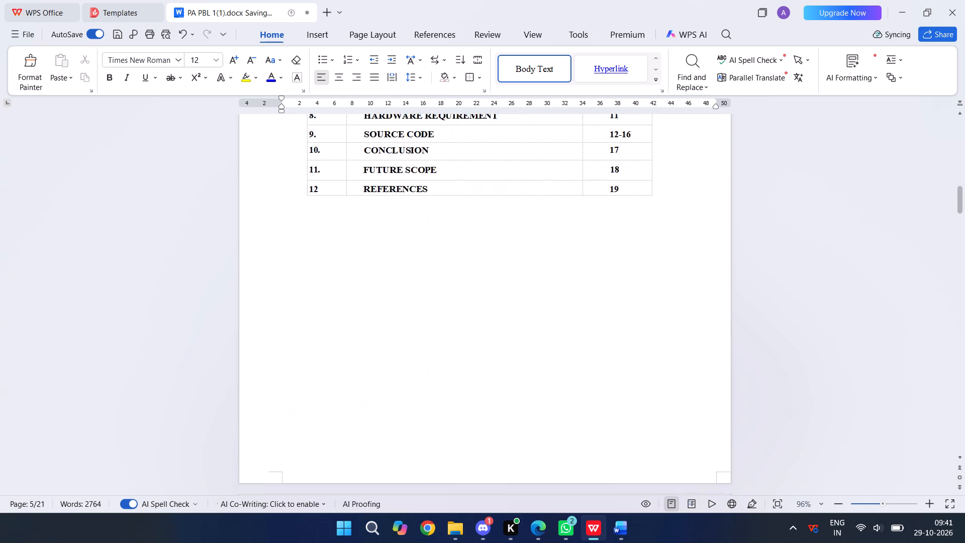
scroll(665, 412, down, 7)
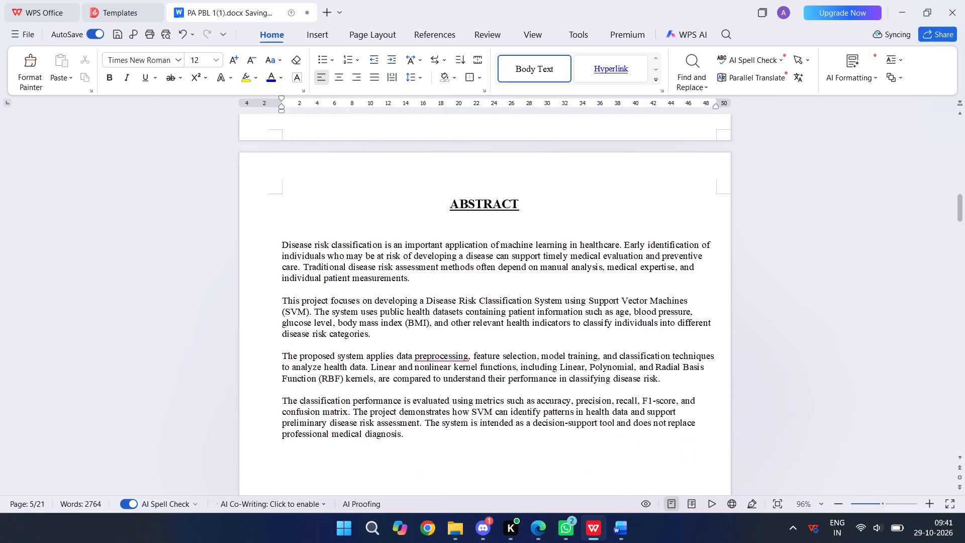
scroll(665, 412, down, 2)
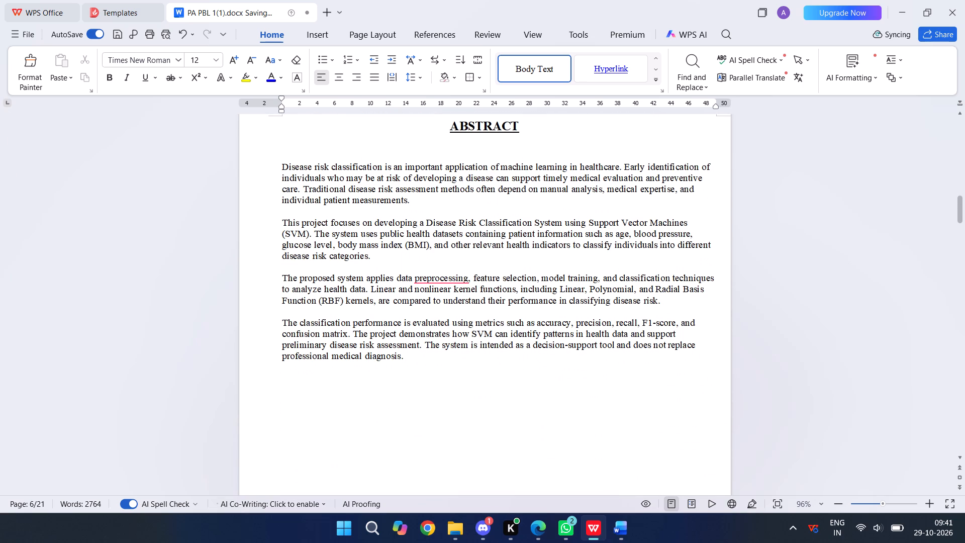
drag(283, 165, 407, 361)
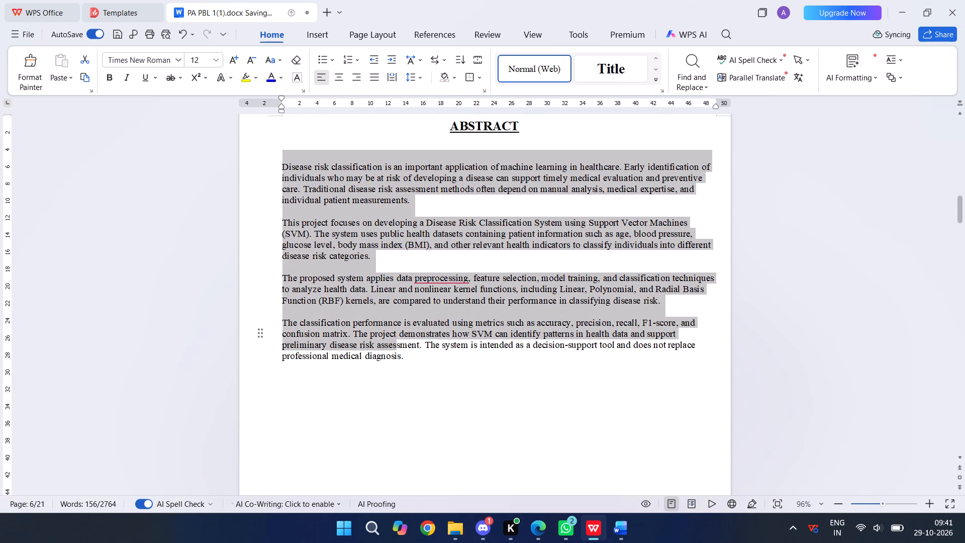
drag(407, 361, 403, 354)
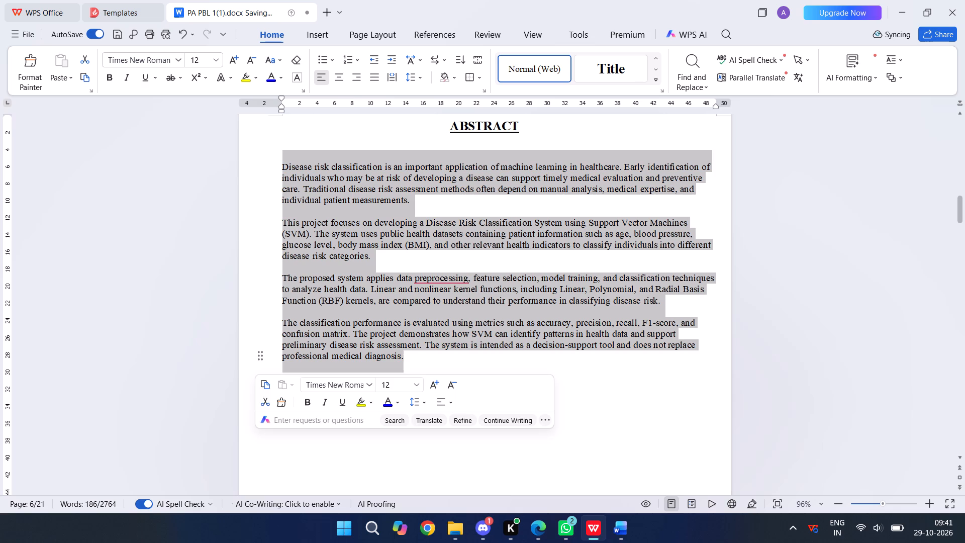
click(376, 74)
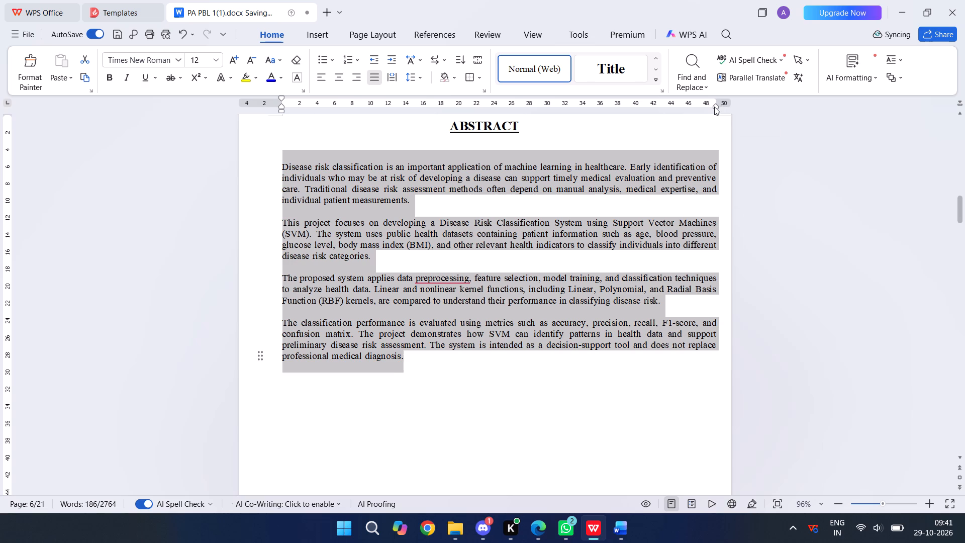
drag(714, 107, 677, 115)
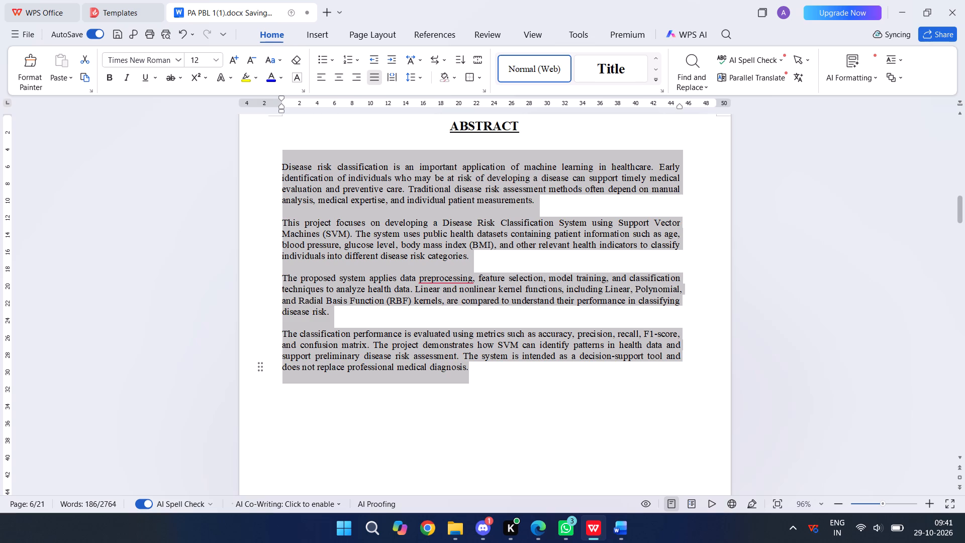
click(692, 463)
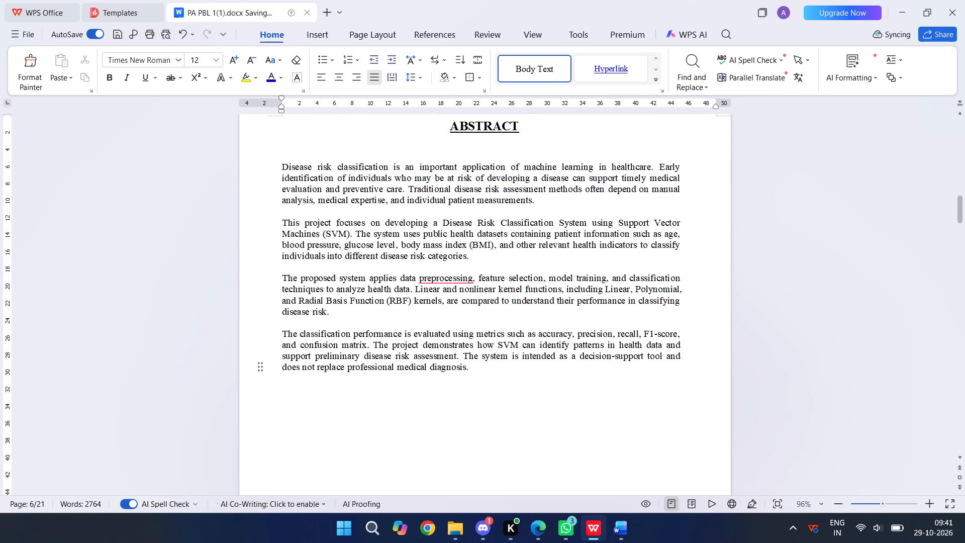
Reduce the "ABSTRACT" heading's first-line indent to 0 and its left indent to about 1 on the ruler.
scroll(692, 463, up, 2)
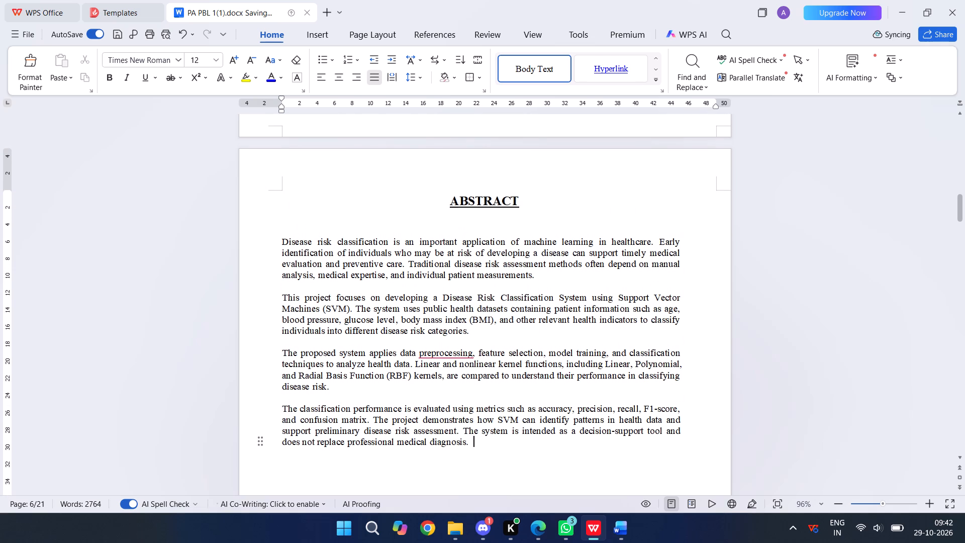
click(451, 205)
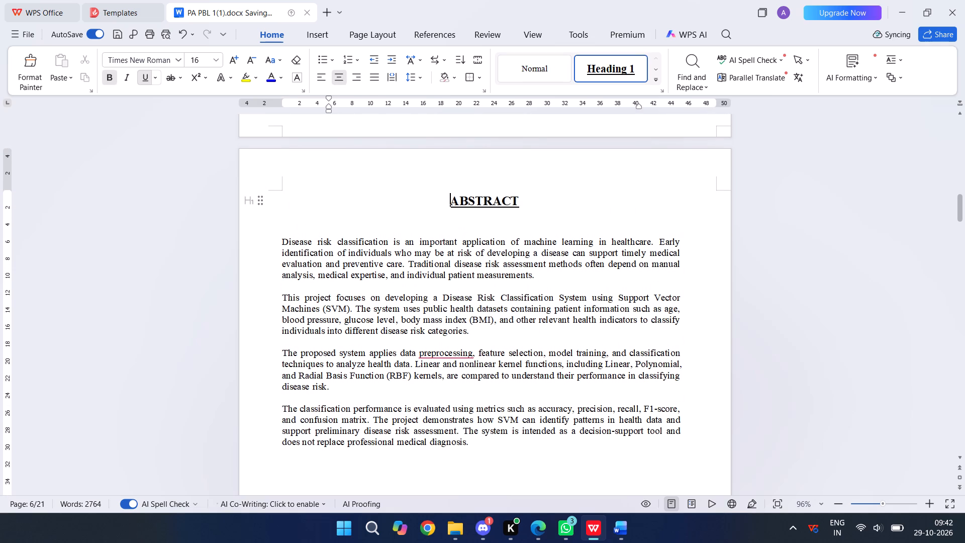
drag(451, 205, 522, 204)
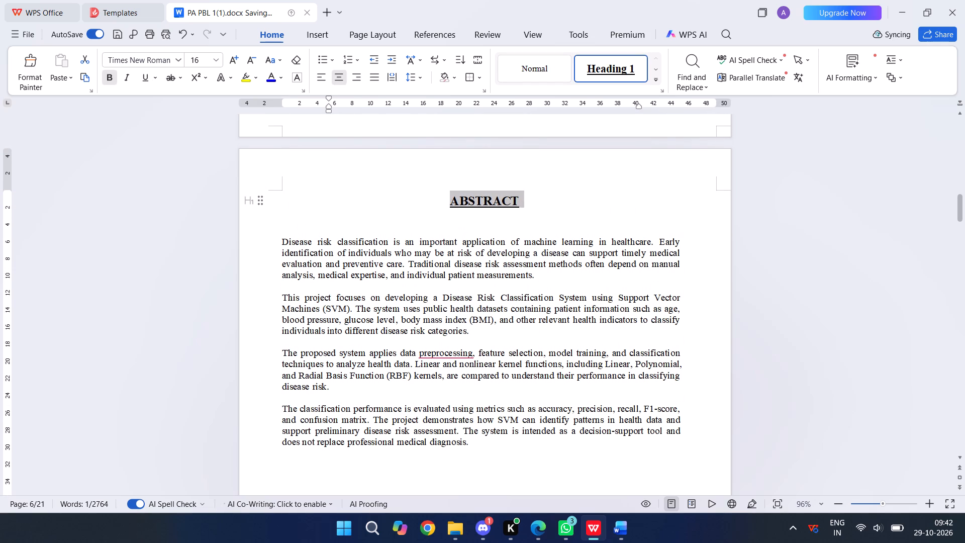
drag(522, 204, 518, 202)
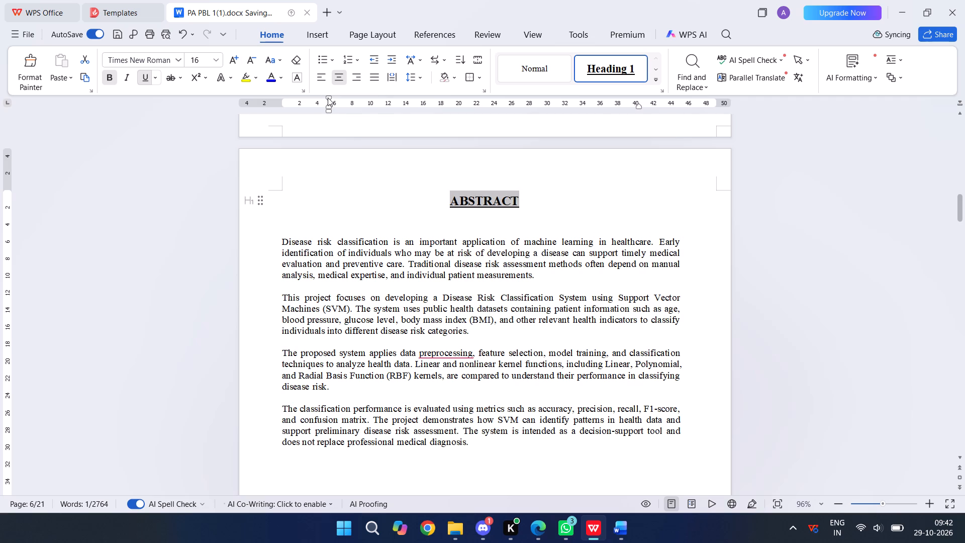
drag(328, 98, 318, 98)
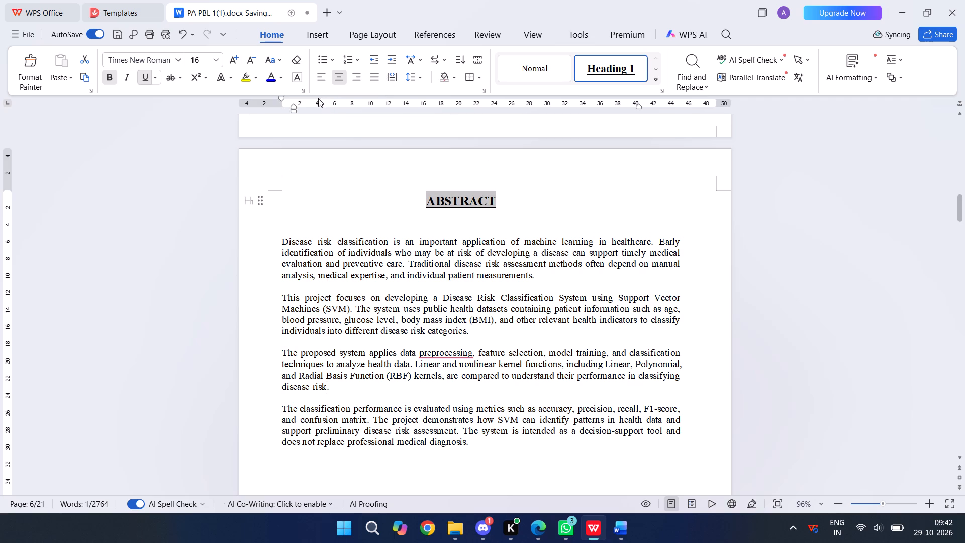
click(613, 463)
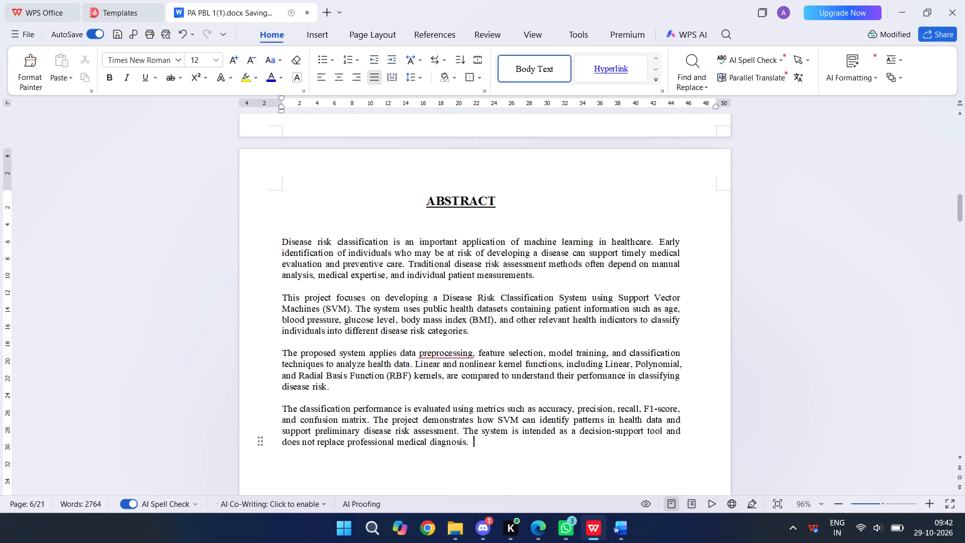
Justify all five body paragraphs of the Chapter 1 Introduction, from "Disease risk classification" to "screening".
scroll(613, 463, down, 6)
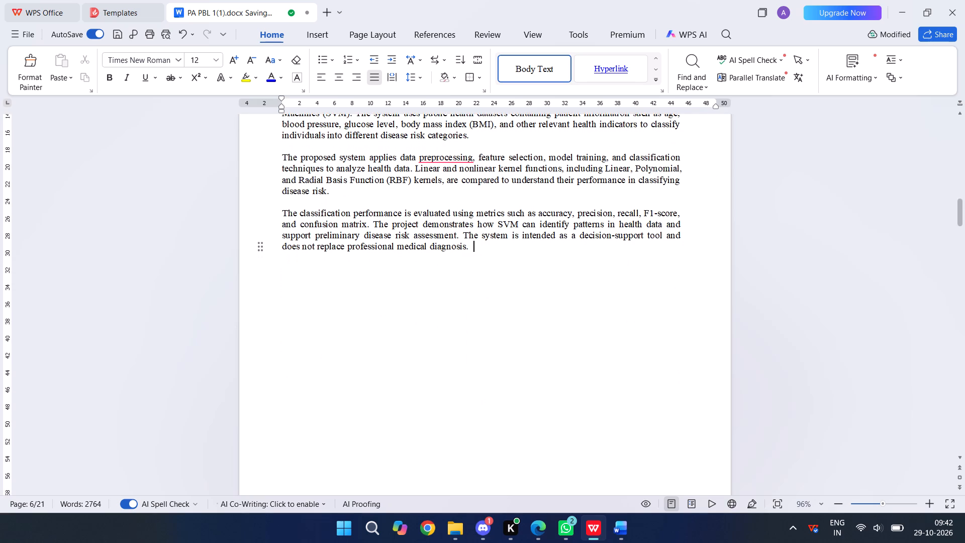
scroll(613, 463, down, 5)
scroll(613, 463, up, 2)
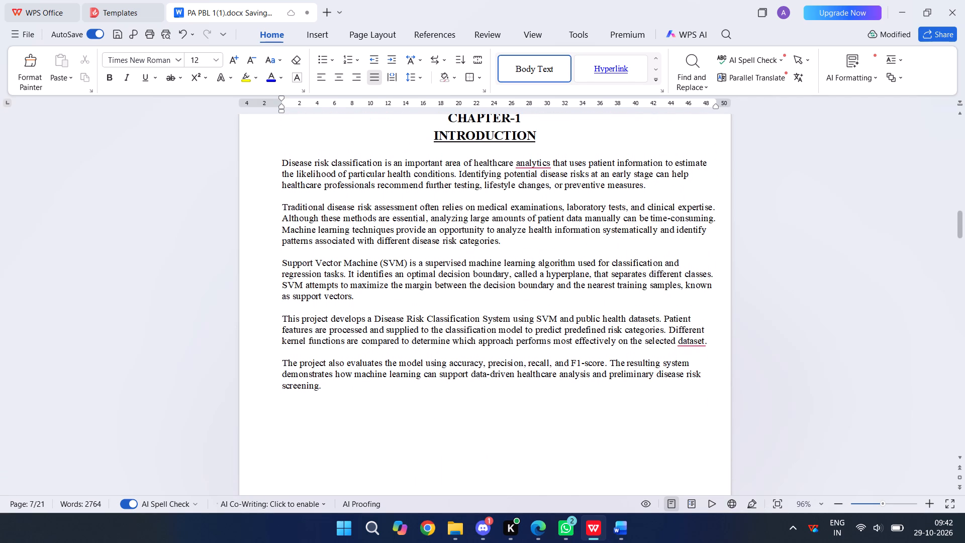
drag(281, 165, 337, 344)
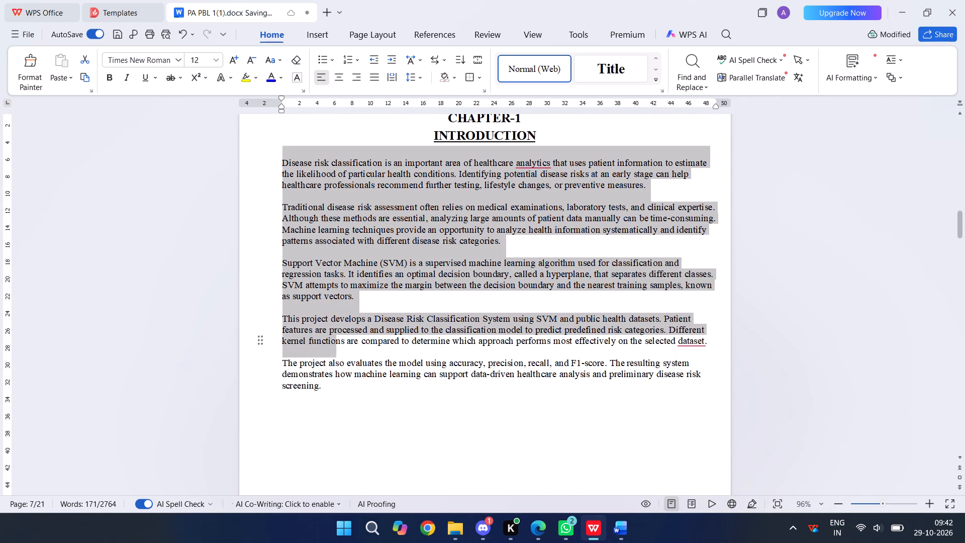
drag(337, 344, 321, 383)
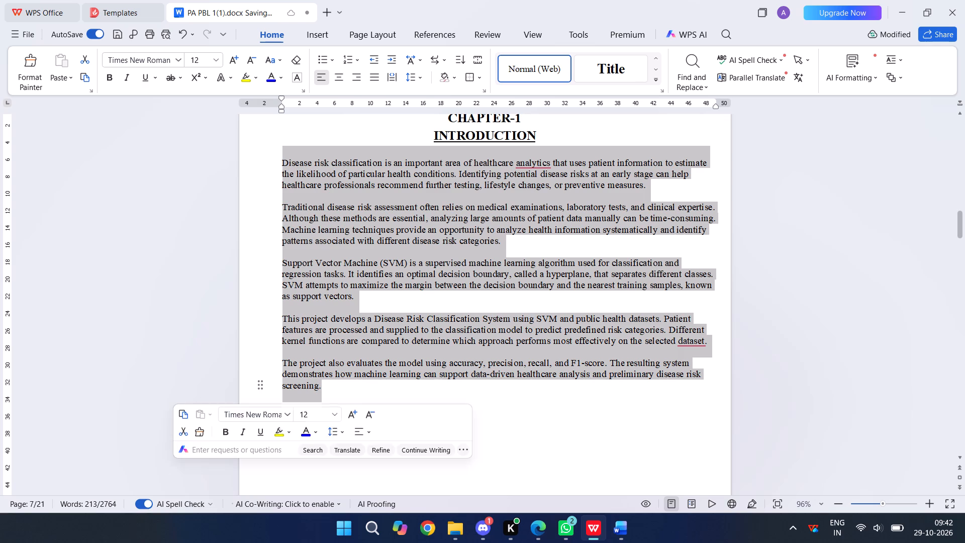
click(376, 76)
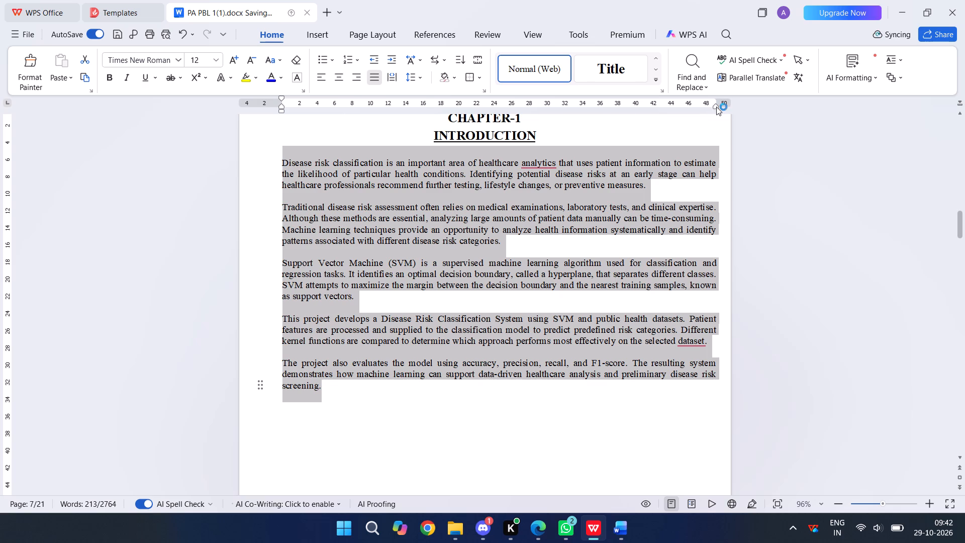
Set the right indent of the five Chapter 1 Introduction paragraphs to about 45 on the ruler.
drag(716, 107, 684, 108)
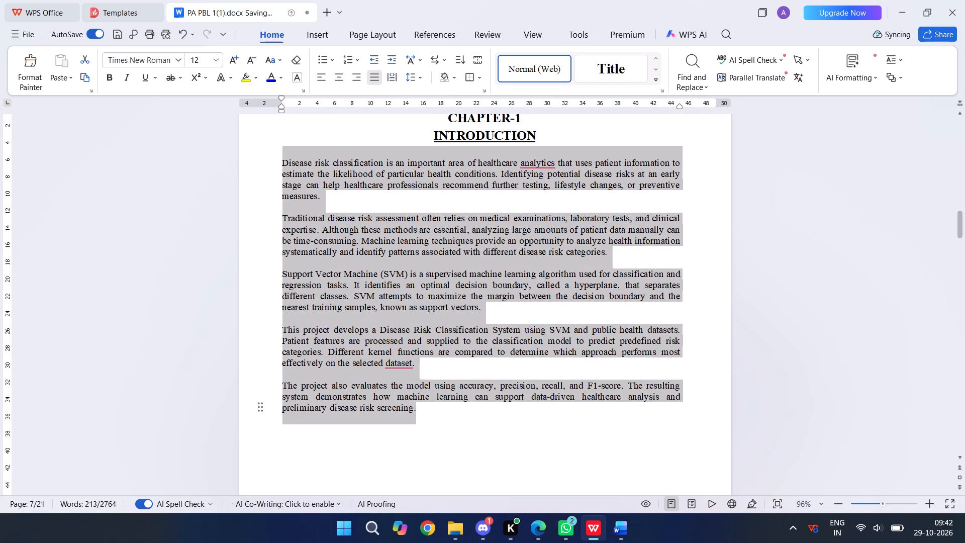
click(683, 446)
Justify the Chapter 2 paragraphs under "Machine Learning in Disease Prediction" and "Support Vector Machines for Medical Classification".
scroll(683, 446, down, 4)
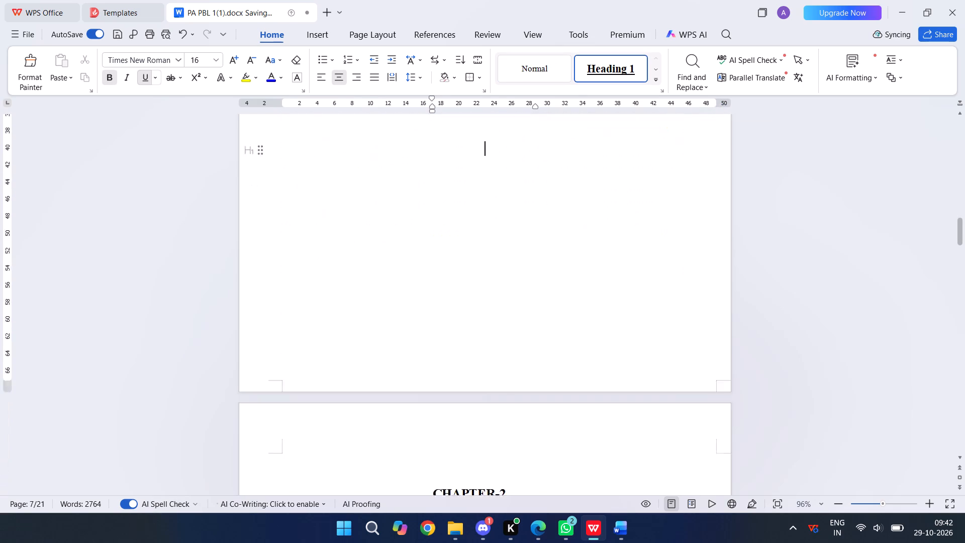
scroll(683, 446, down, 6)
scroll(683, 446, up, 2)
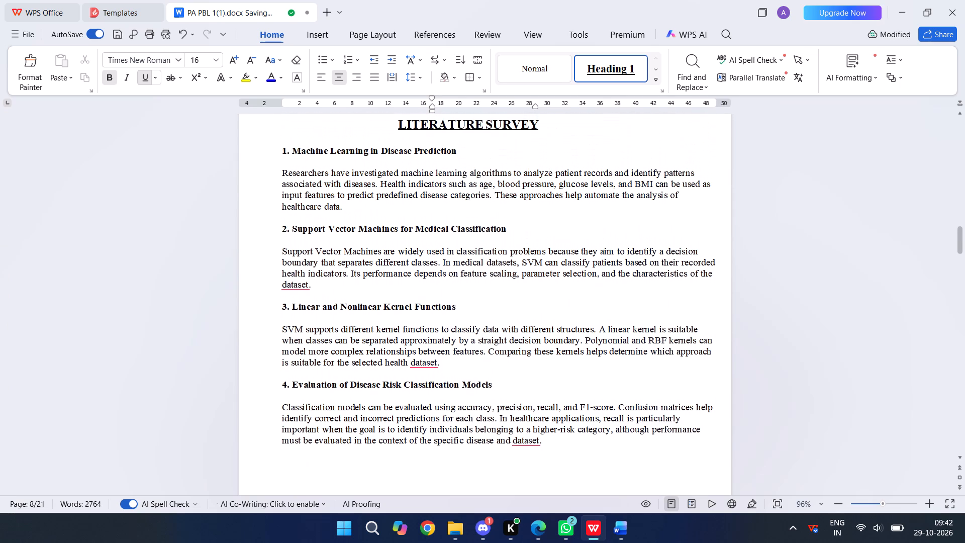
scroll(683, 446, up, 2)
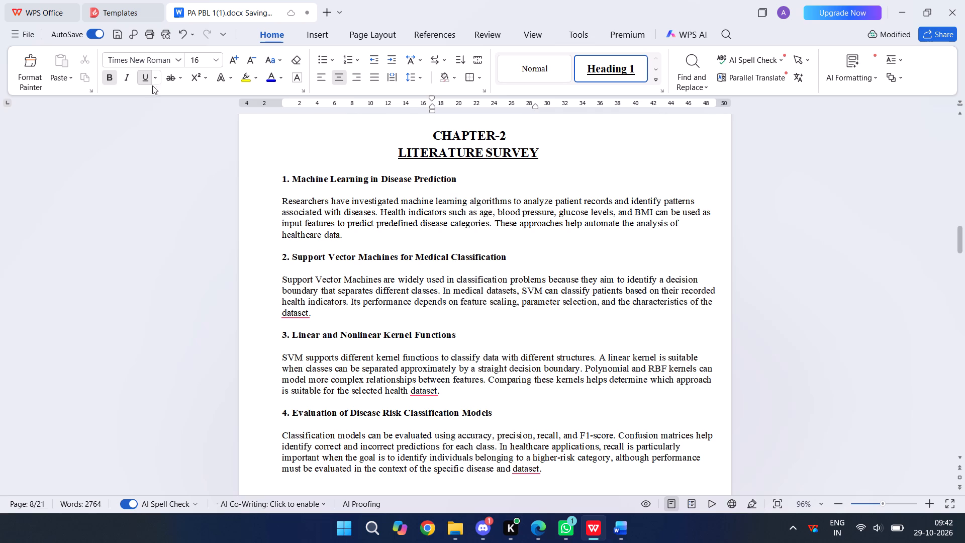
drag(283, 200, 341, 233)
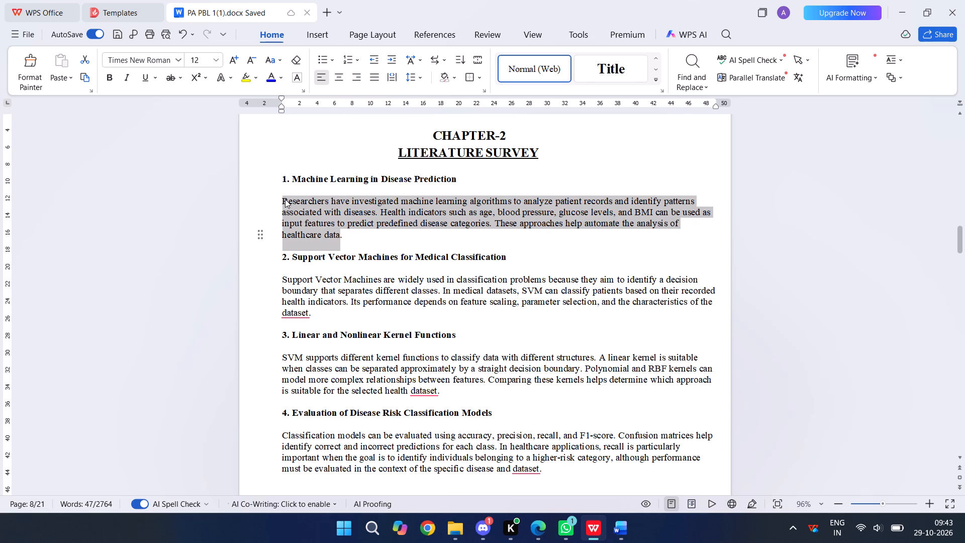
click(376, 77)
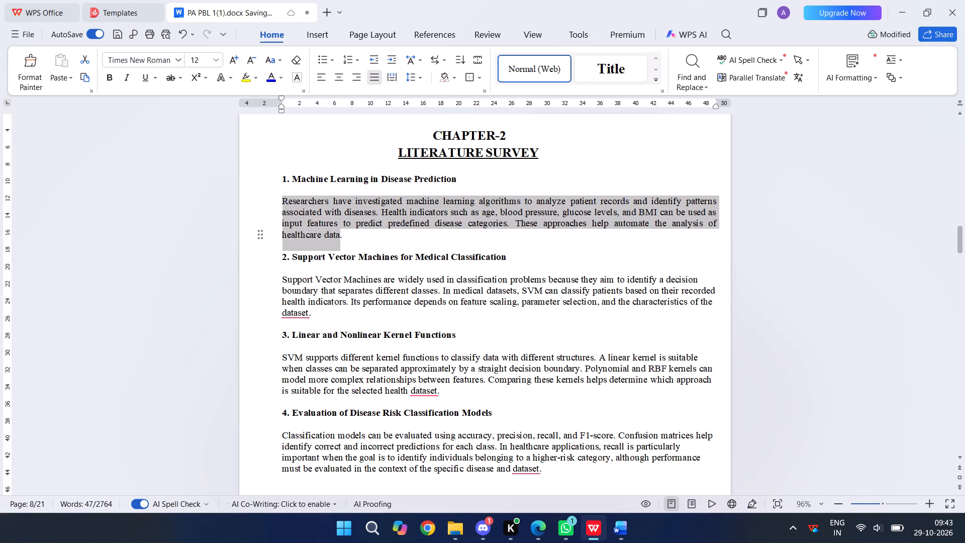
drag(282, 277, 319, 314)
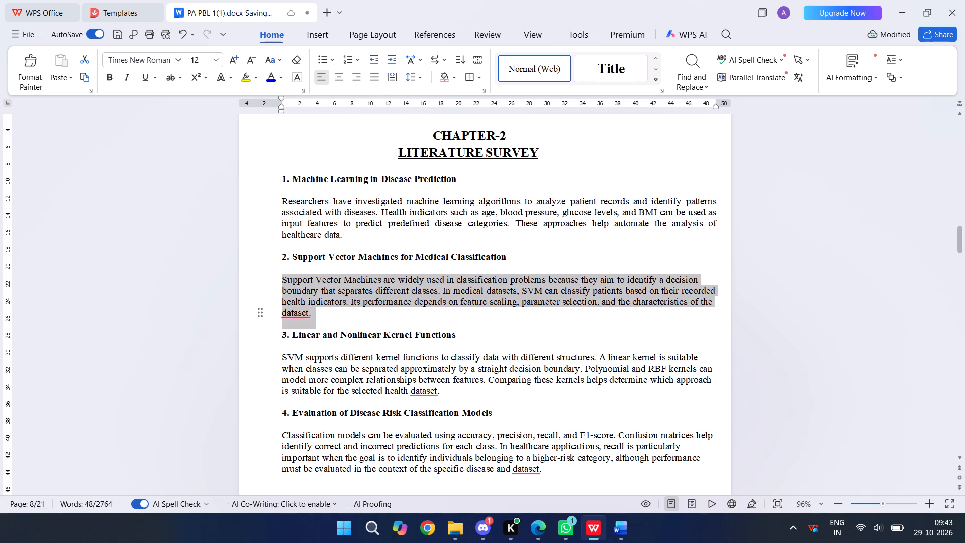
drag(319, 314, 321, 315)
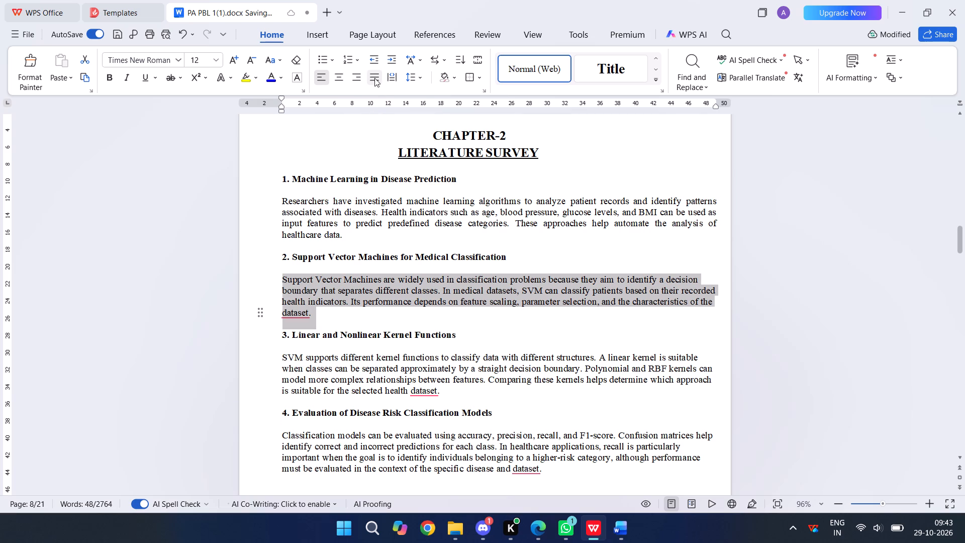
click(374, 78)
Justify the Chapter 2 paragraphs under "Linear and Nonlinear Kernel Functions" and "Evaluation of Disease Risk Classification Models".
scroll(359, 290, down, 2)
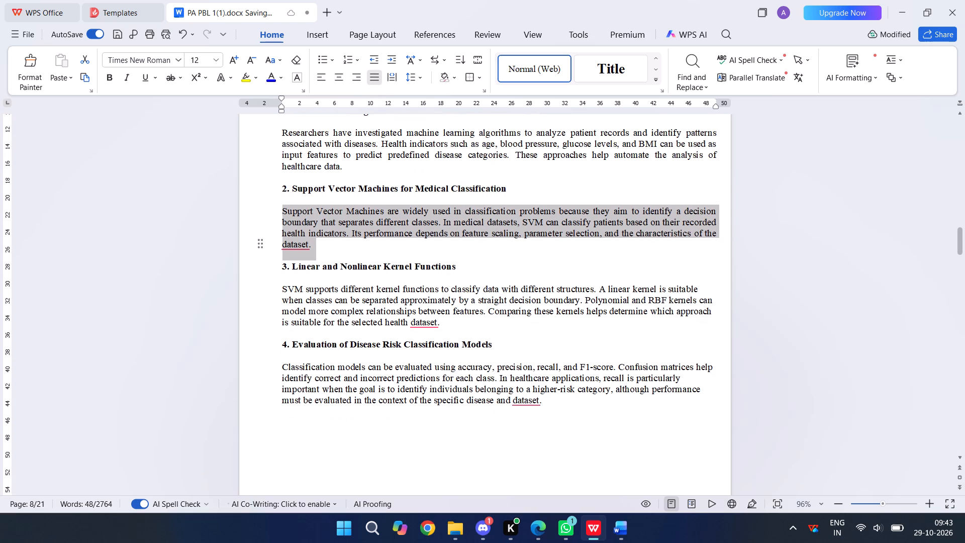
drag(283, 289, 438, 335)
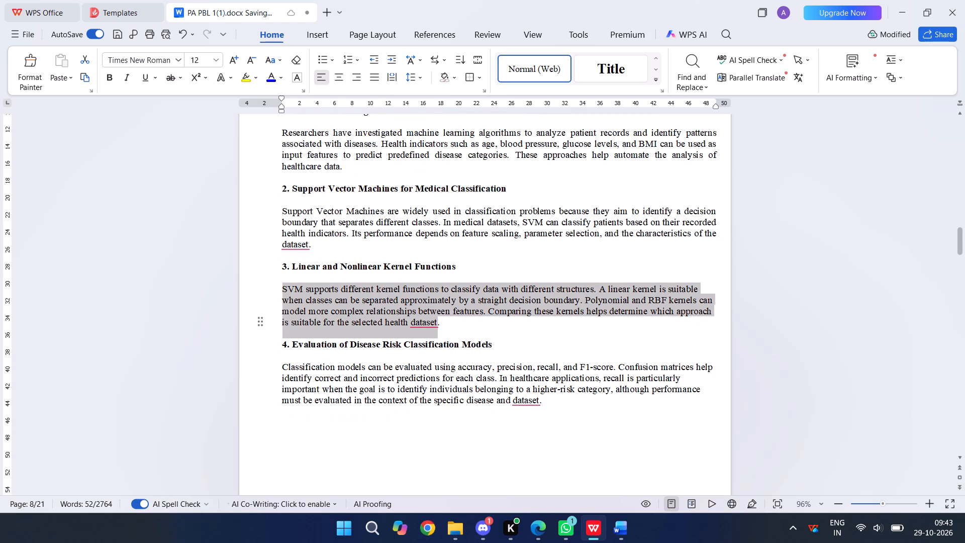
drag(438, 335, 440, 333)
click(374, 79)
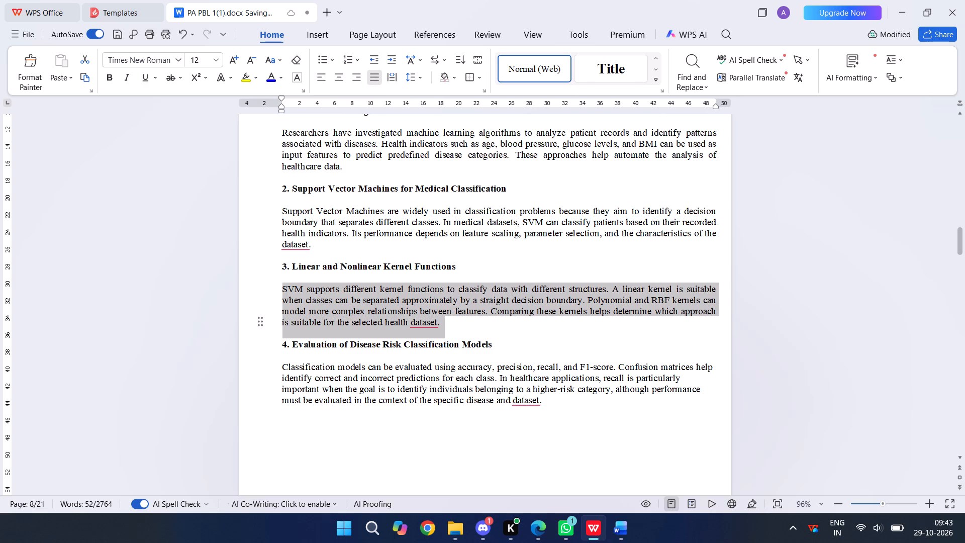
drag(282, 369, 539, 406)
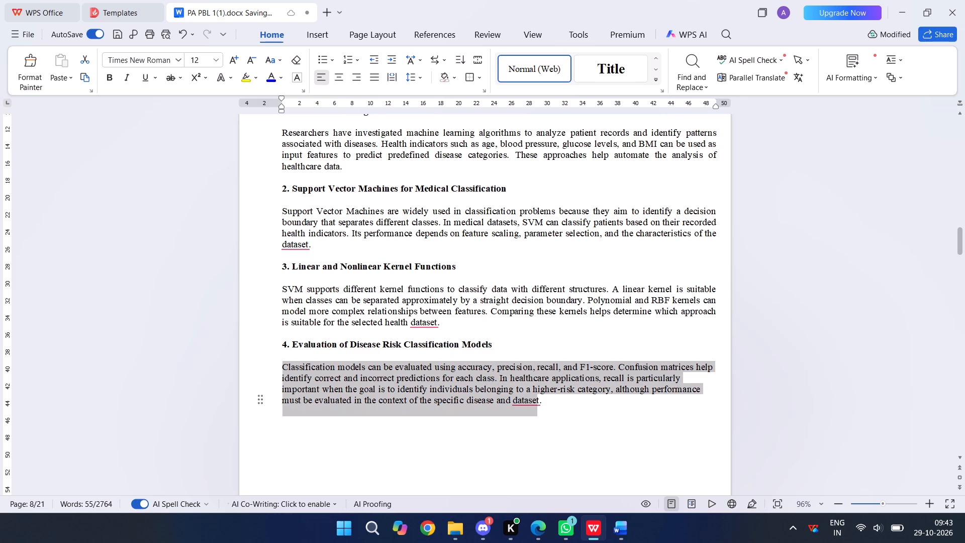
drag(539, 406, 545, 407)
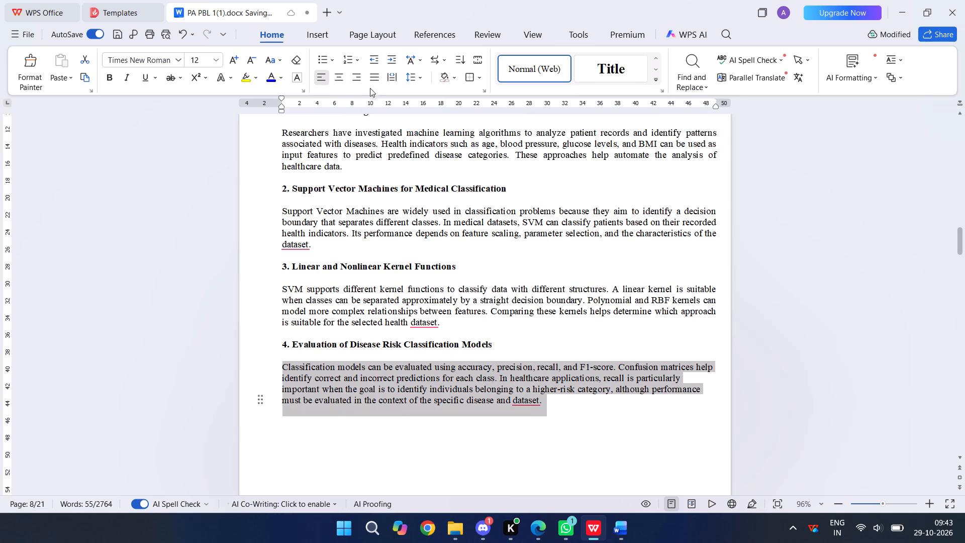
click(373, 78)
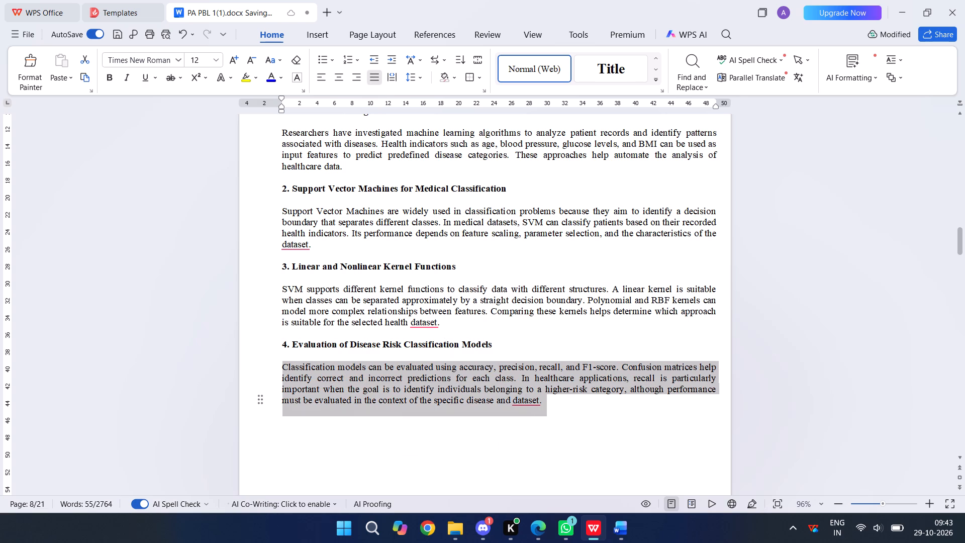
Set the right indent of all four Literature Survey sections, subheadings and paragraphs alike, to about 44 on the ruler.
scroll(509, 293, up, 1)
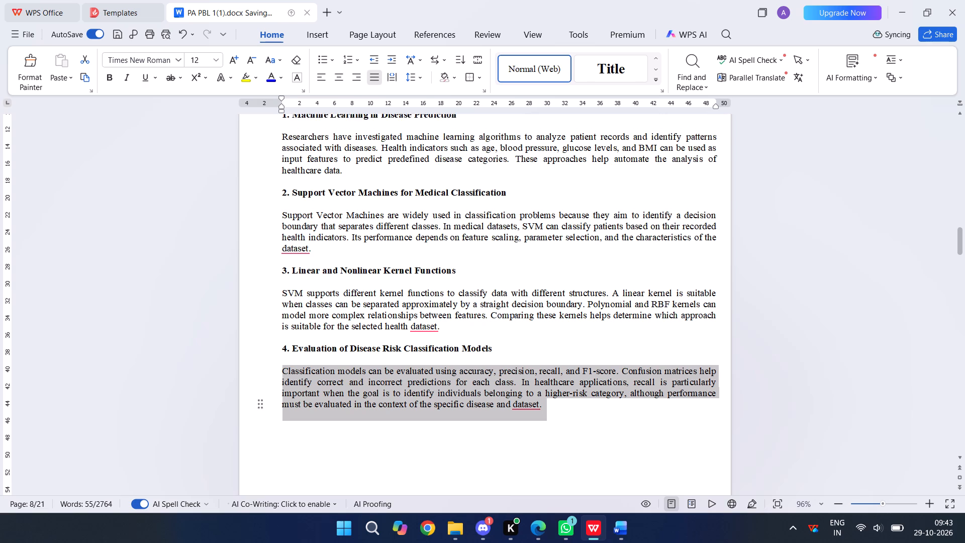
scroll(509, 293, up, 1)
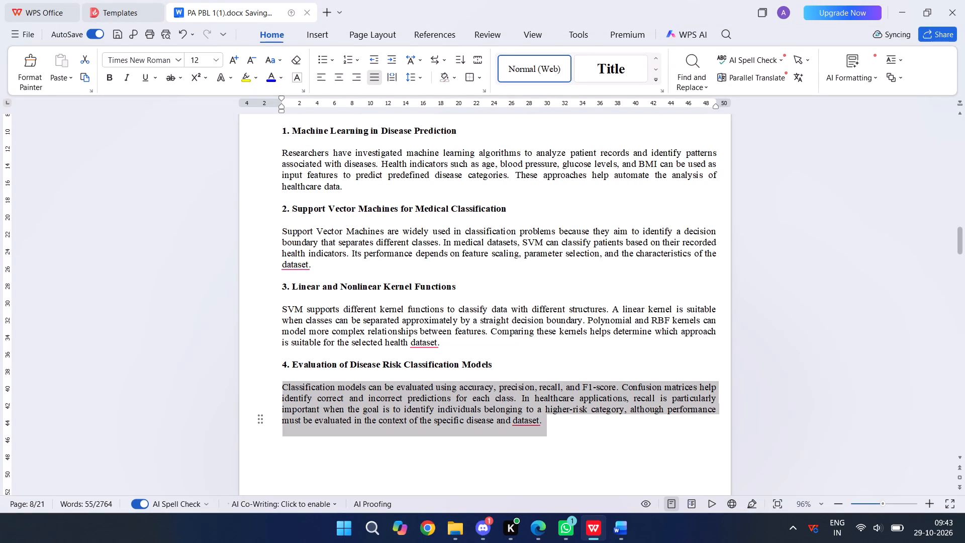
drag(293, 129, 549, 424)
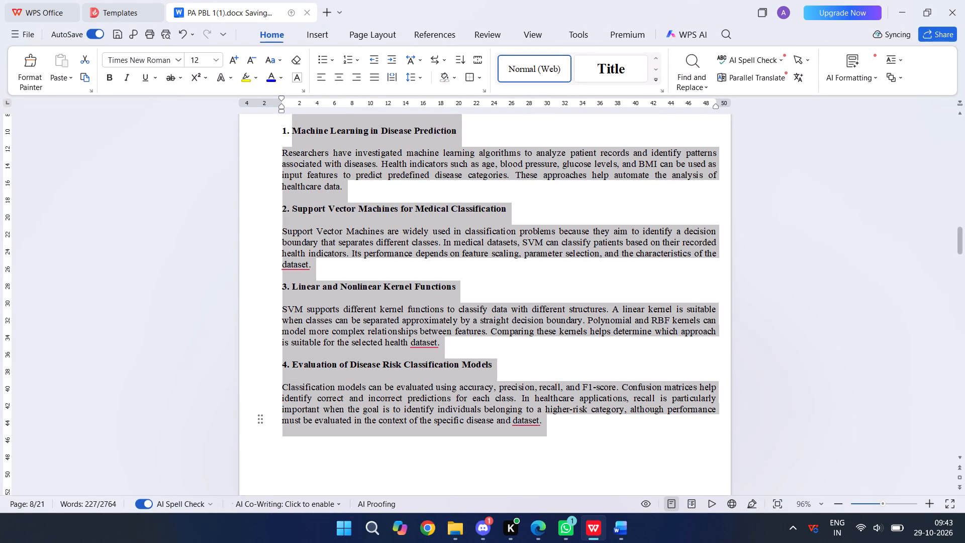
drag(549, 424, 543, 421)
drag(716, 107, 663, 116)
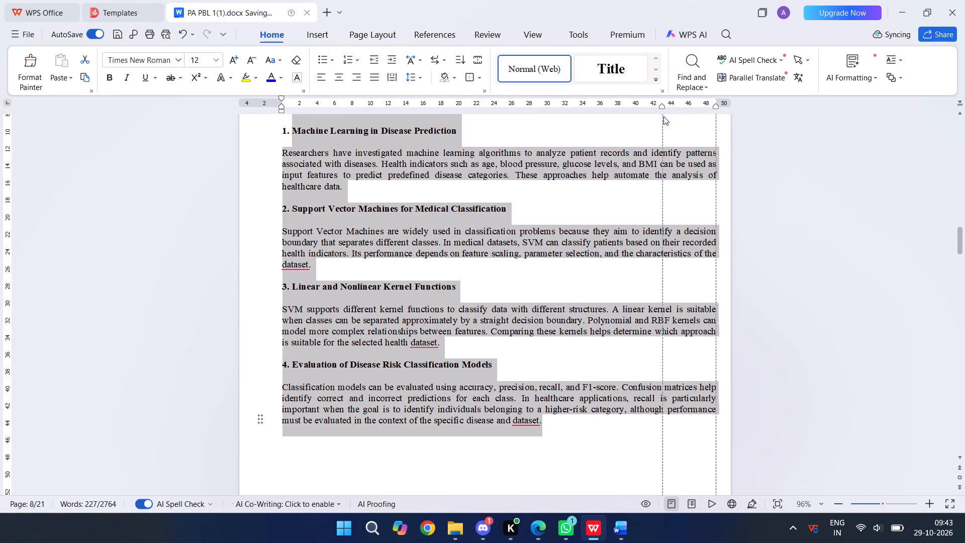
drag(663, 116, 671, 115)
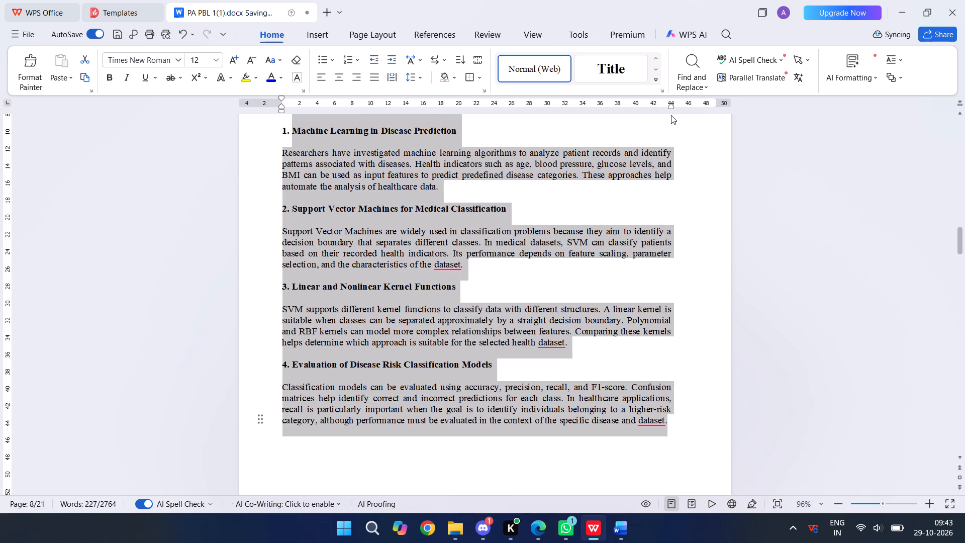
click(699, 338)
Justify the five paragraphs of Chapter 3 Existing System and set their right indent to about 45 on the ruler.
scroll(699, 338, down, 1)
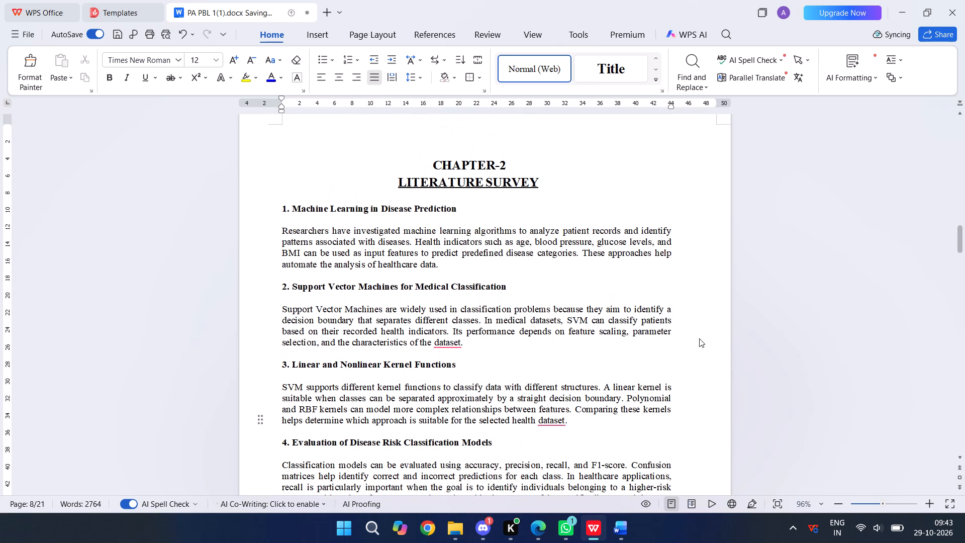
scroll(699, 338, down, 3)
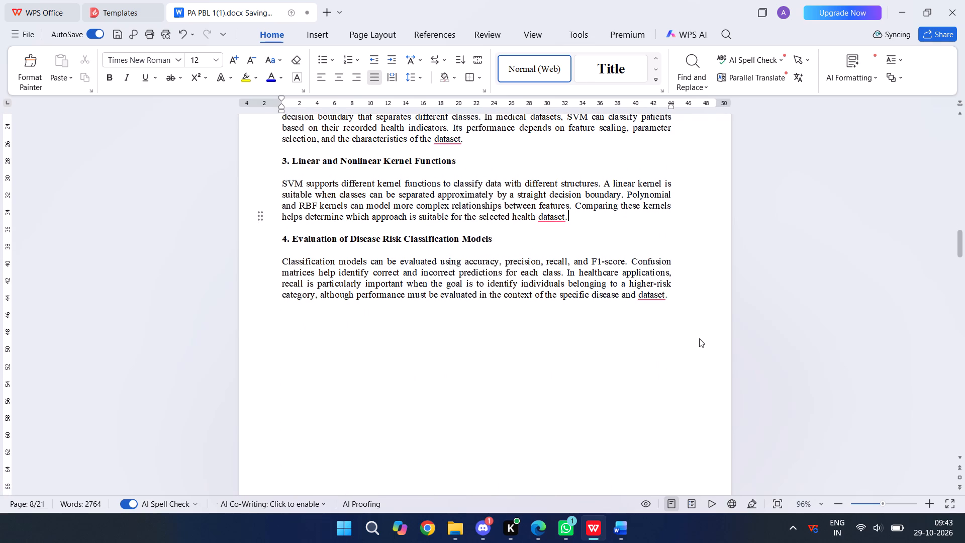
scroll(699, 338, down, 4)
scroll(699, 338, up, 1)
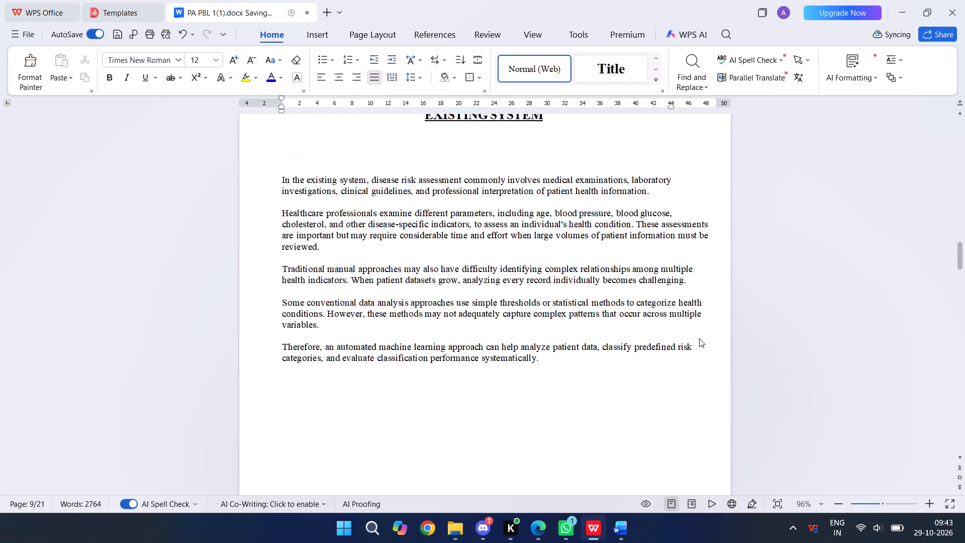
scroll(699, 338, up, 2)
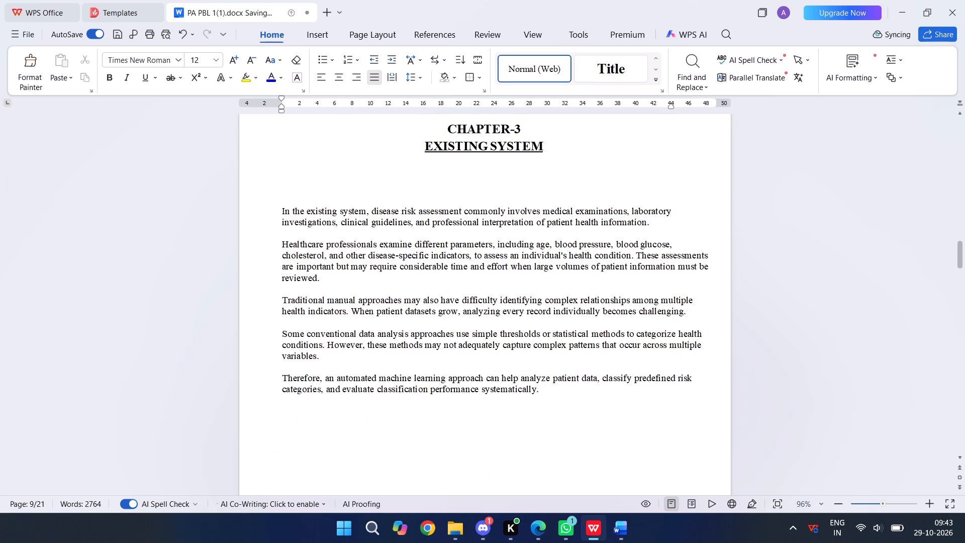
drag(282, 210, 430, 348)
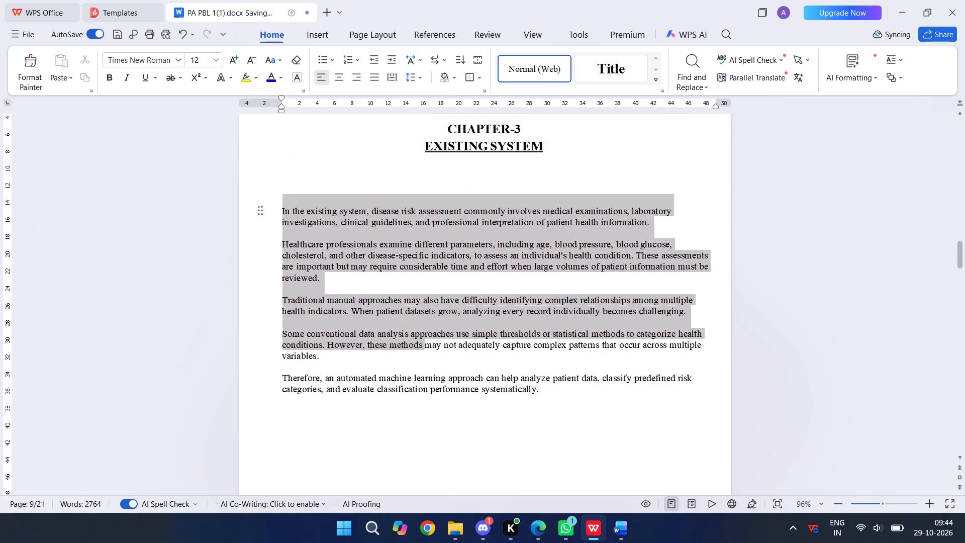
drag(430, 348, 541, 392)
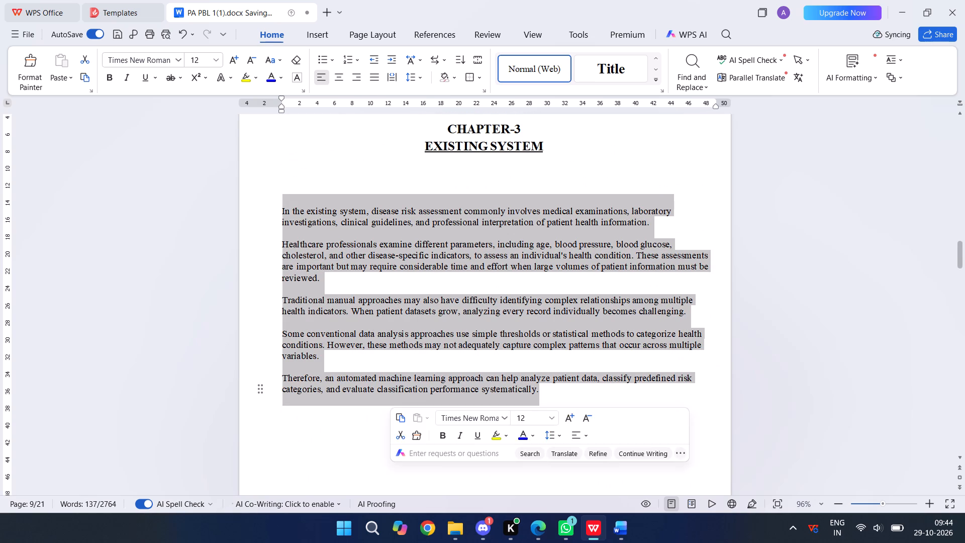
click(369, 79)
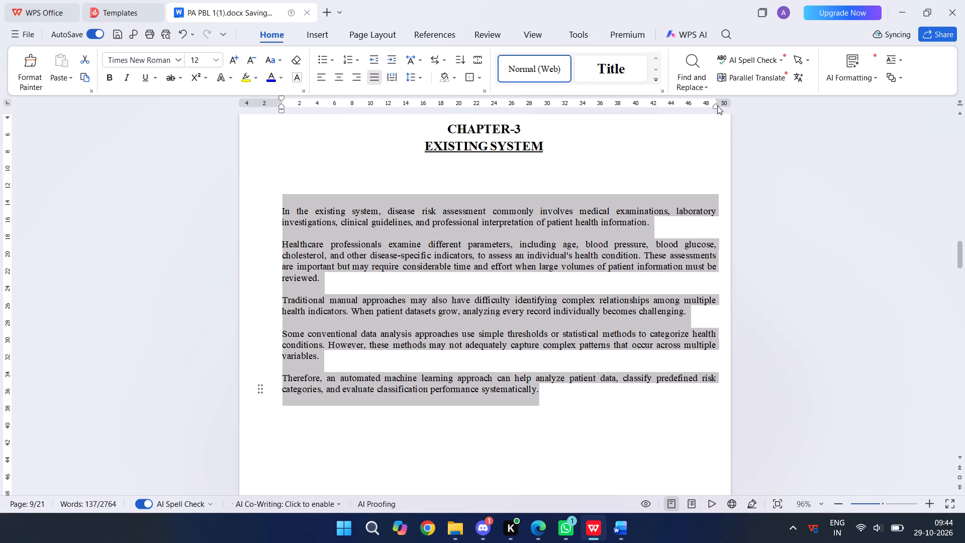
drag(717, 106, 679, 124)
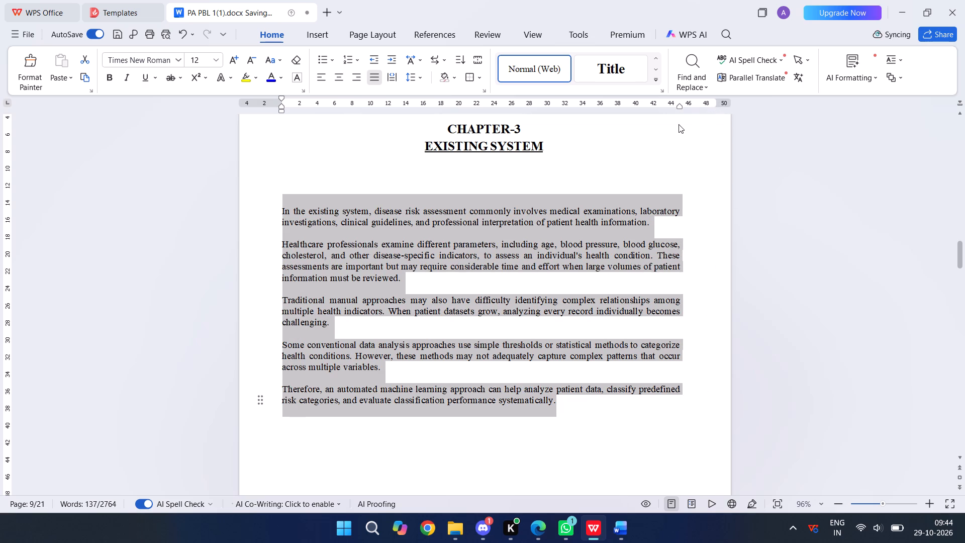
click(703, 437)
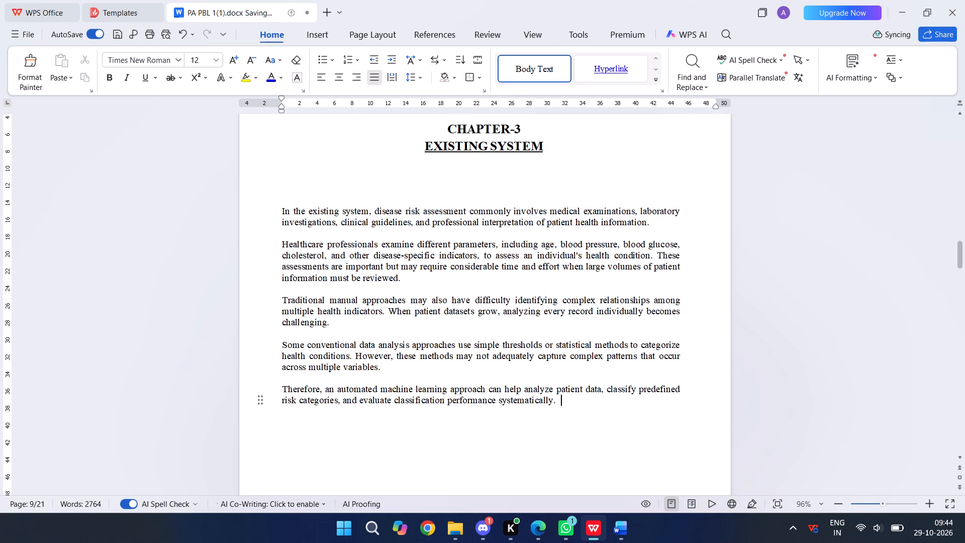
Justify the whole list under "DISADVANTAGES OF EXISTING SYSTEM", from "Time-consuming analysis" to "Potential inconsistency".
scroll(703, 437, down, 9)
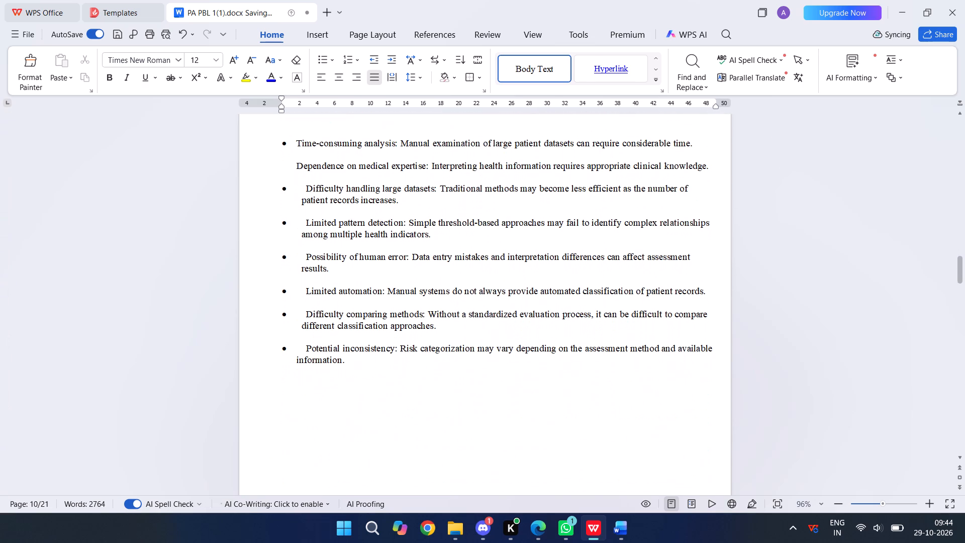
scroll(703, 437, down, 1)
scroll(703, 437, up, 1)
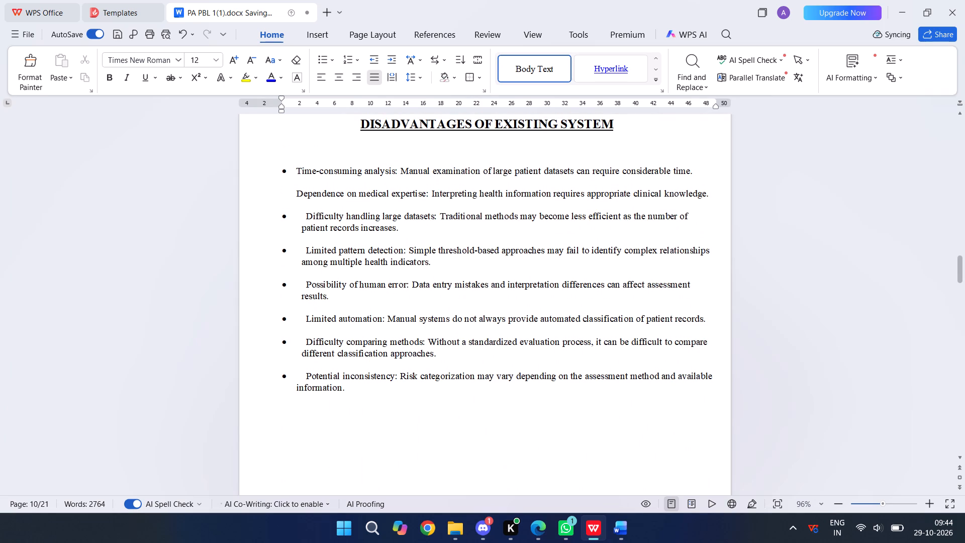
drag(296, 168, 359, 331)
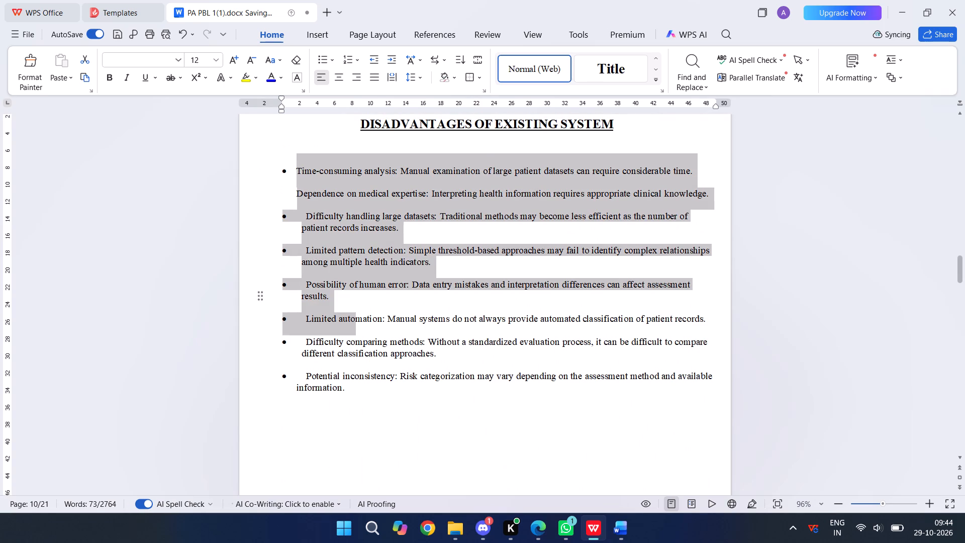
drag(359, 331, 370, 384)
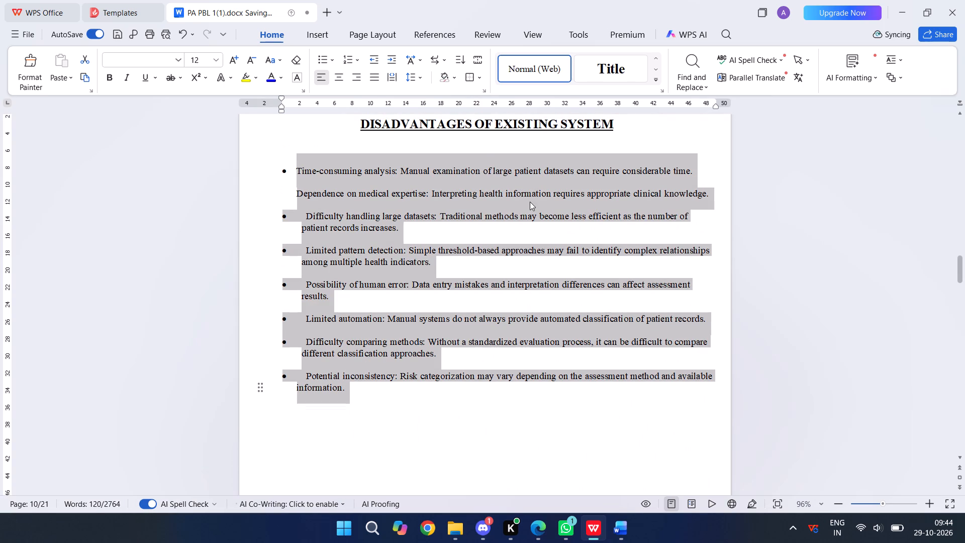
click(375, 79)
Set both the first-line and hanging indents of the whole "DISADVANTAGES OF EXISTING SYSTEM" list to 0 on the ruler.
drag(552, 157, 459, 202)
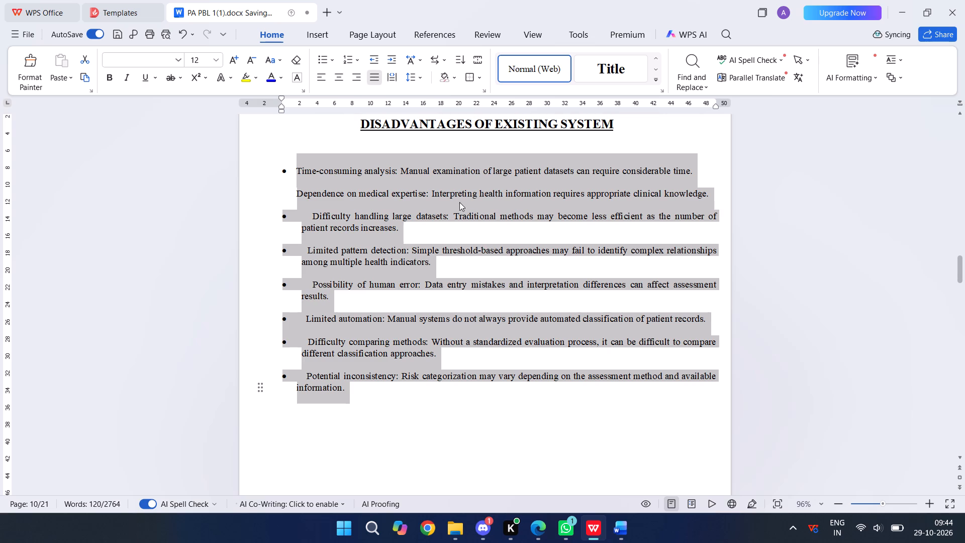
click(283, 99)
drag(282, 108, 278, 108)
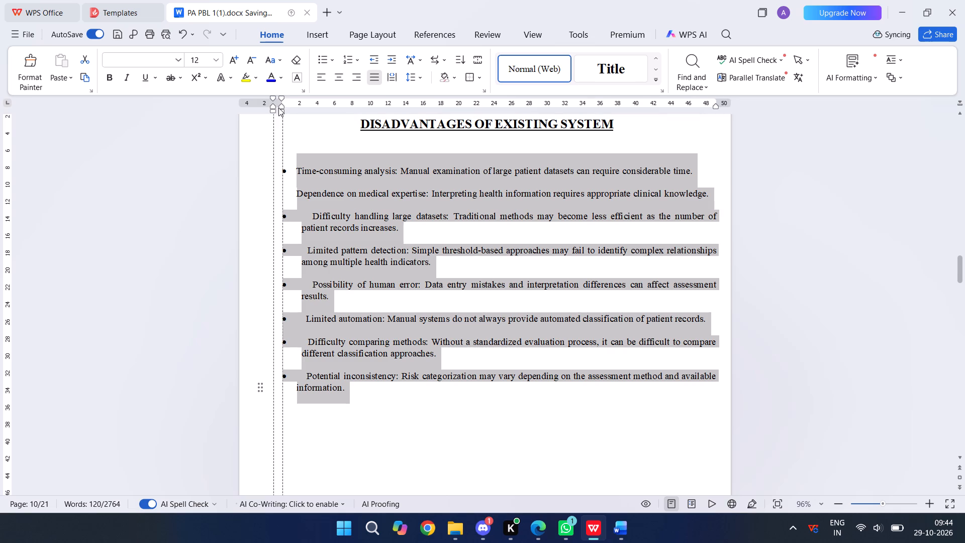
drag(278, 108, 278, 108)
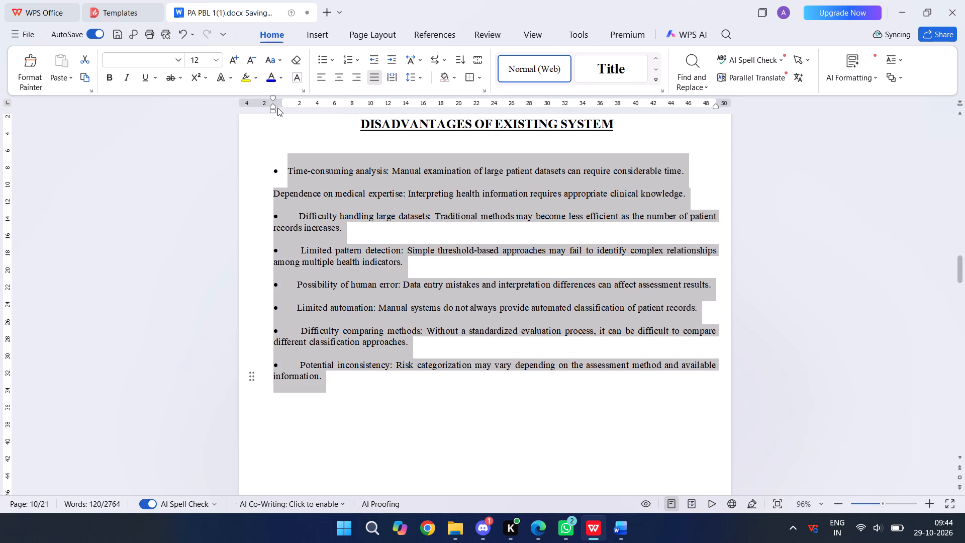
drag(273, 106, 284, 105)
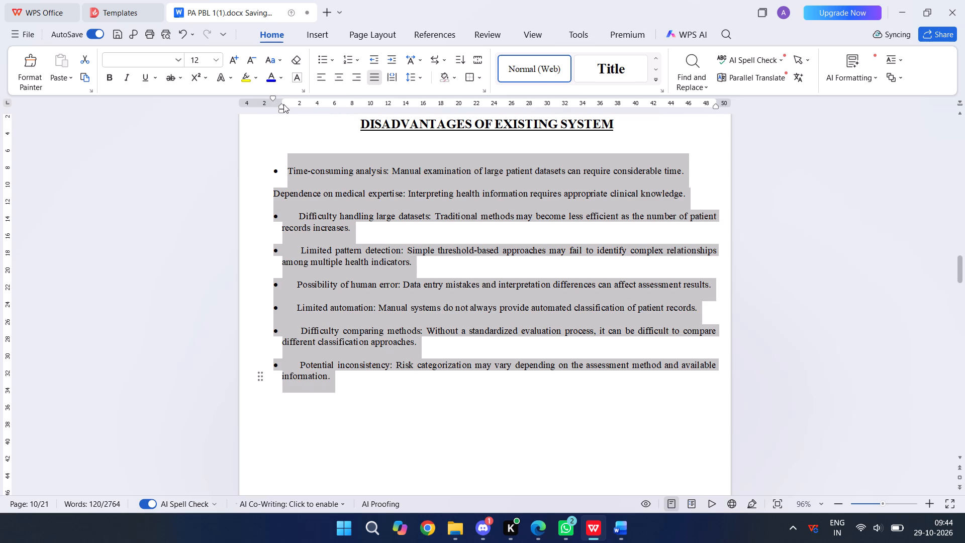
drag(283, 105, 276, 106)
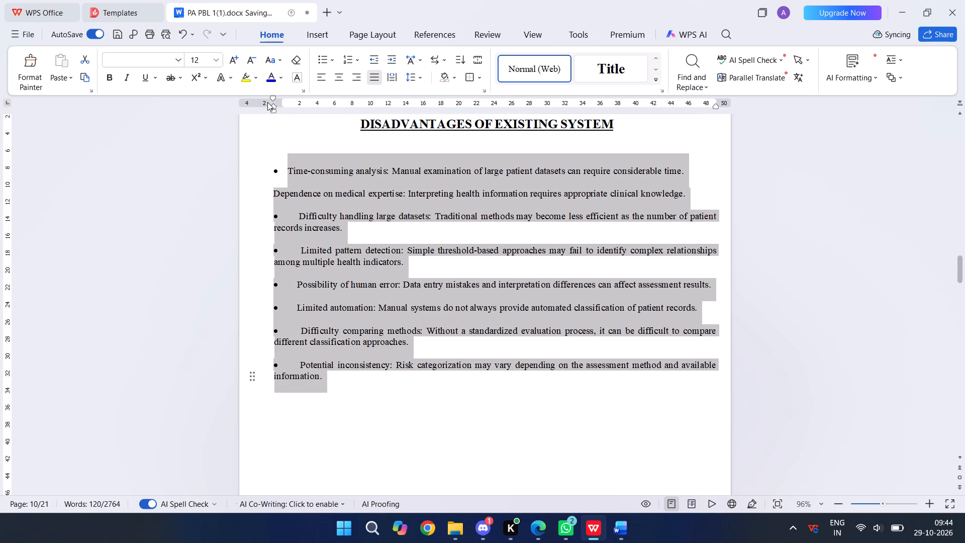
drag(272, 96, 284, 96)
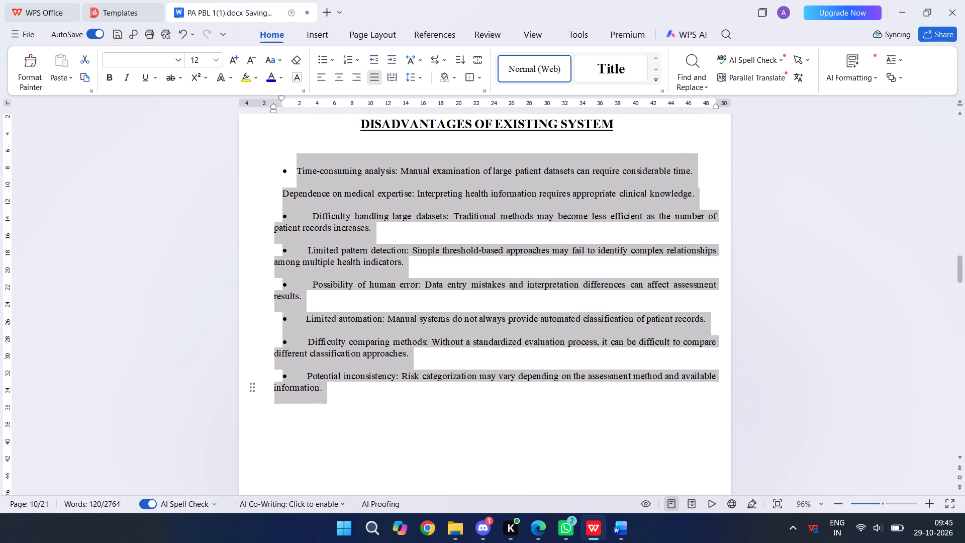
drag(273, 108, 283, 110)
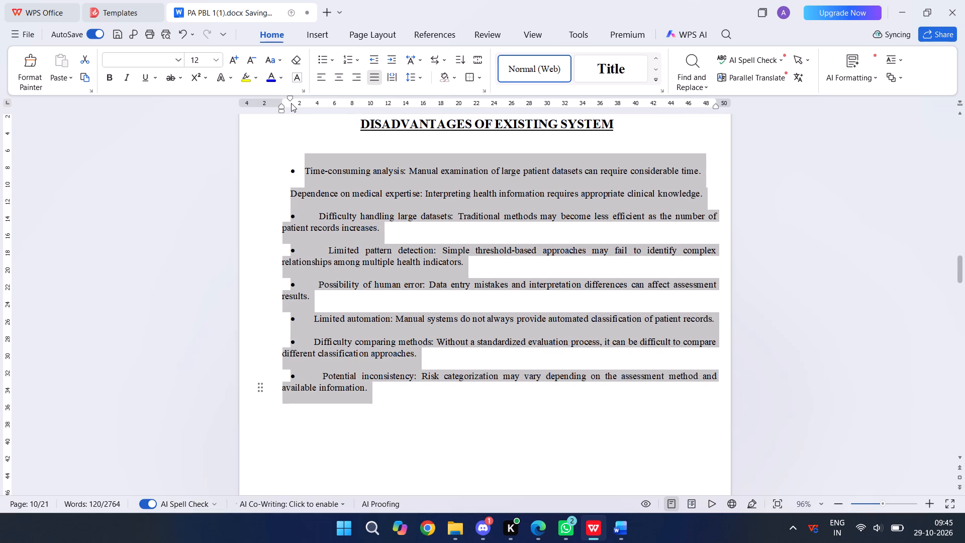
drag(291, 98, 283, 96)
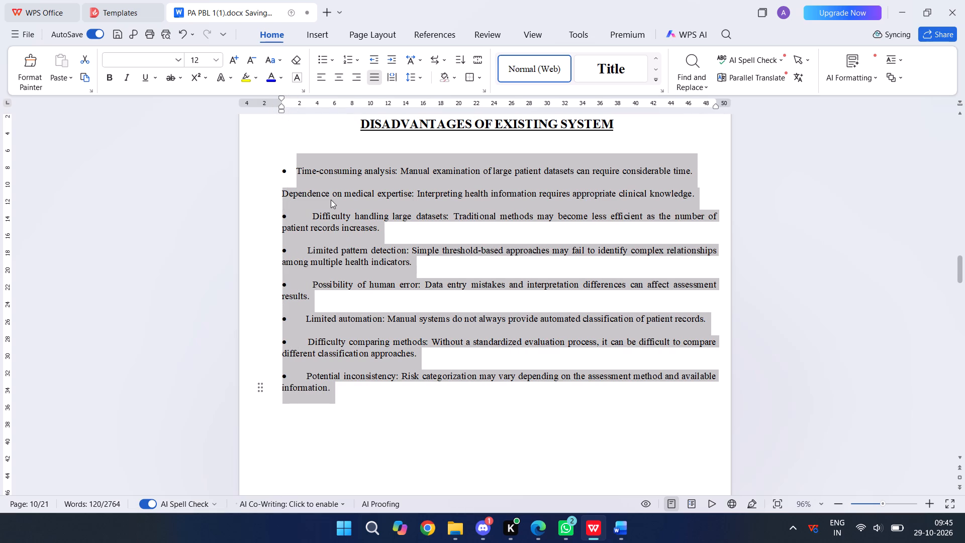
click(312, 188)
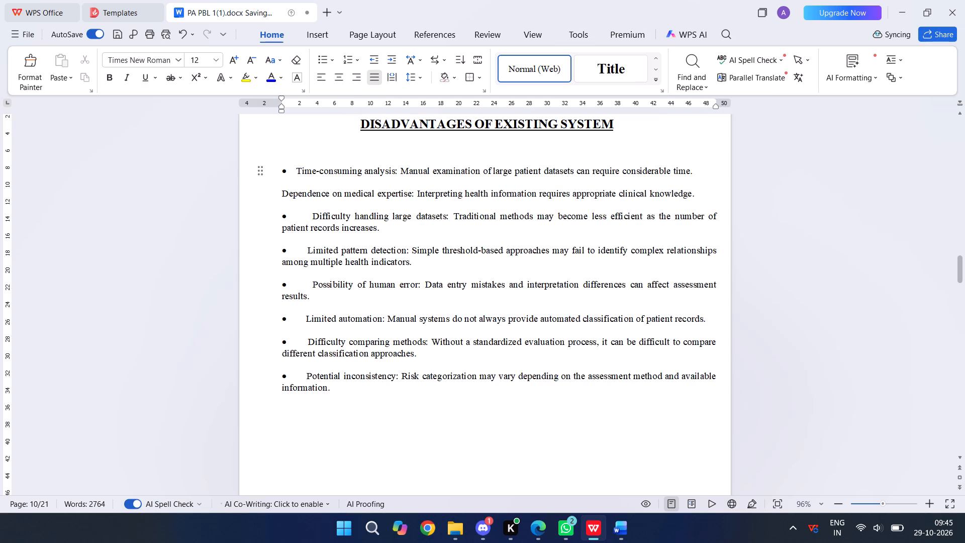
Remove the extra spaces after the bullets of "Time-consuming analysis", "Difficulty handling large datasets", "Limited pattern detection" and "Possibility of human error".
click(298, 174)
key(BackSpace)
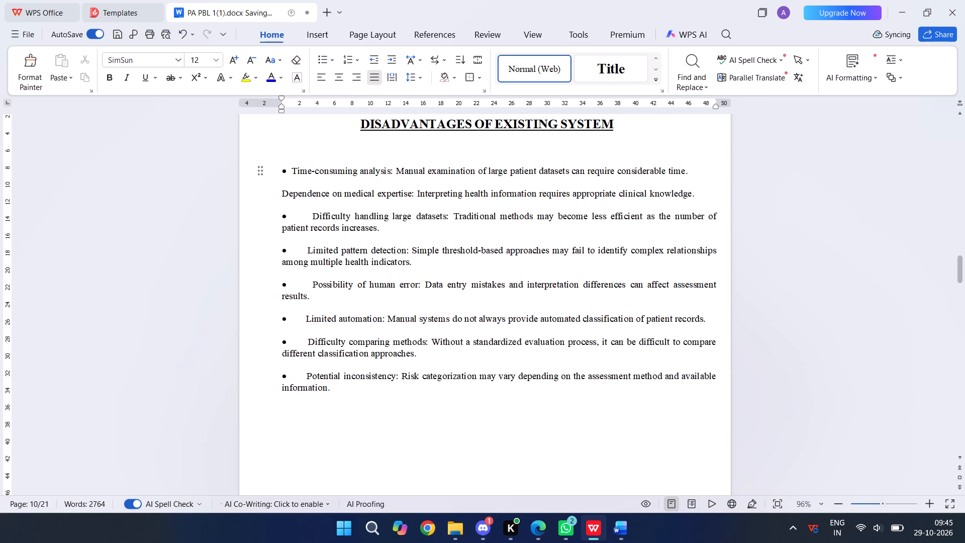
click(315, 214)
key(BackSpace)
key(BackSpace)
key(BackSpace)
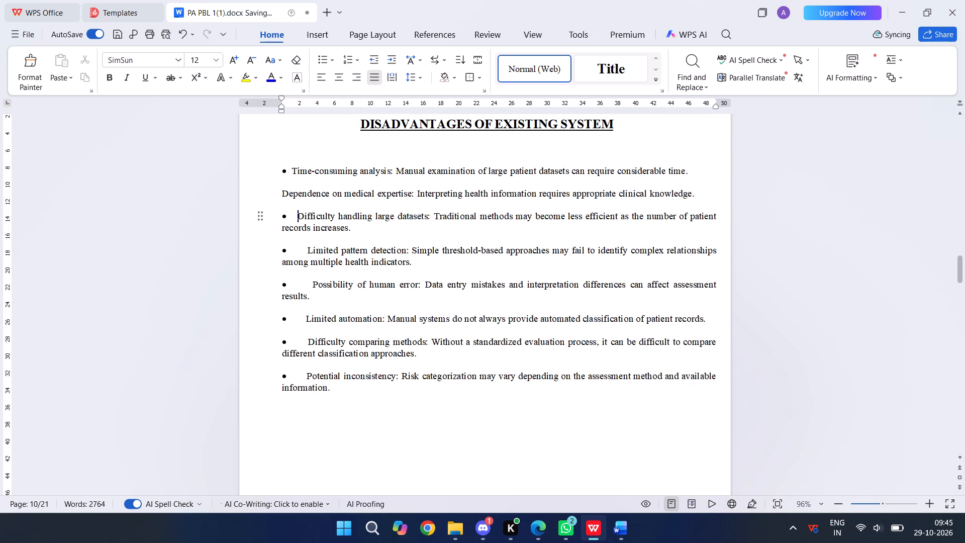
click(310, 250)
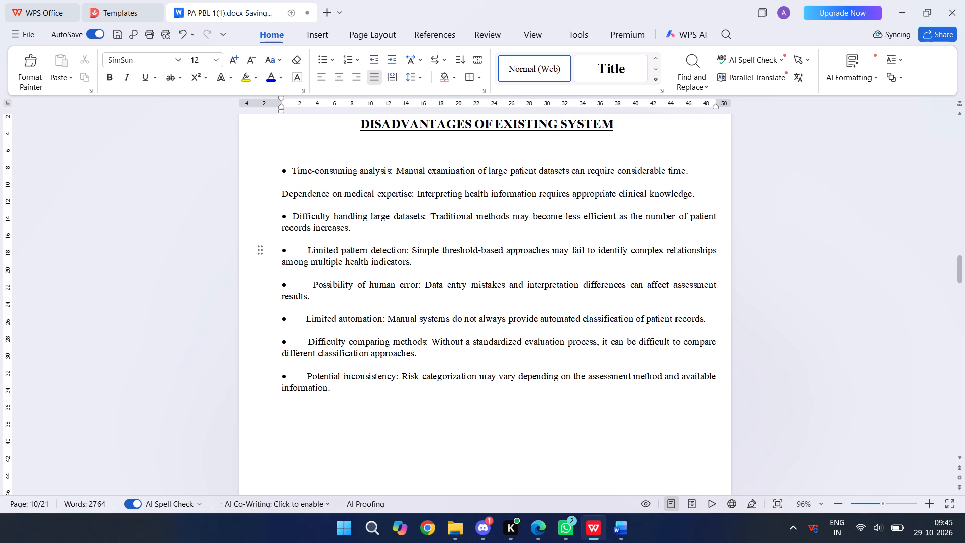
key(BackSpace)
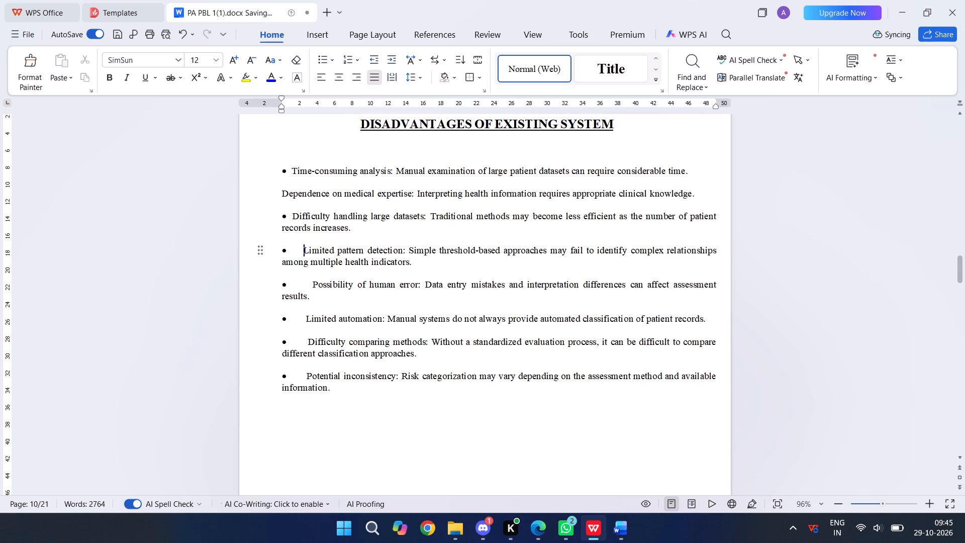
key(BackSpace)
key(BackSpace)
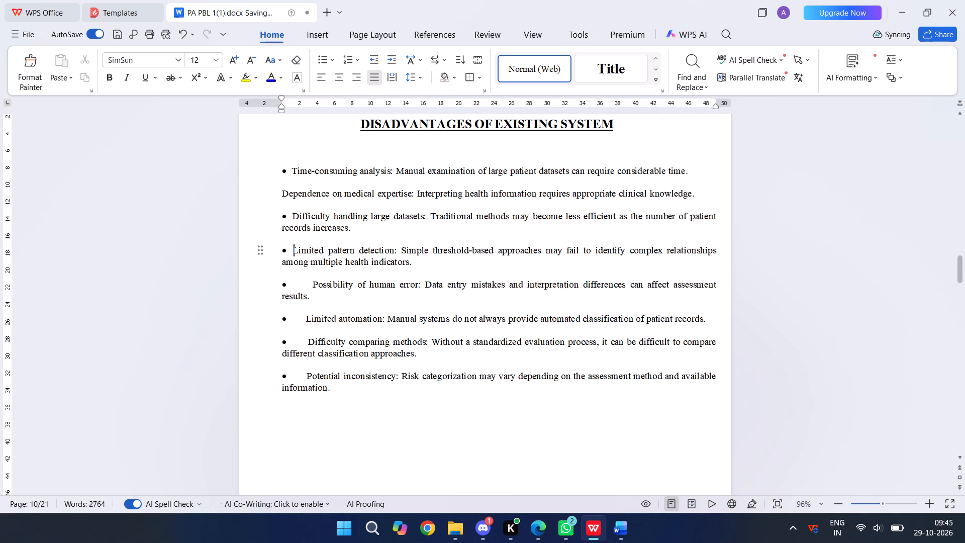
click(314, 288)
key(BackSpace)
key(BackSpace)
key(BackSpace)
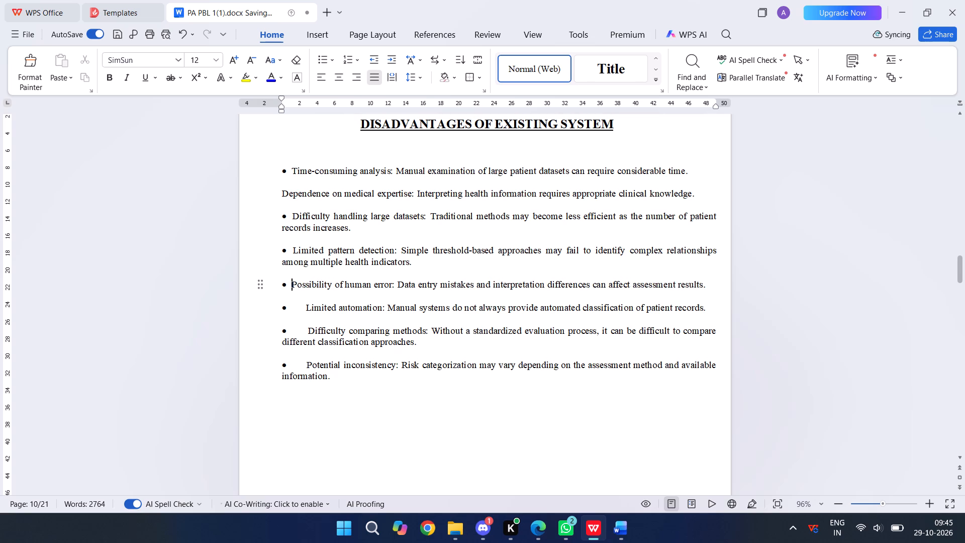
Remove the extra spaces after the bullets of "Limited automation", "Difficulty comparing methods" and "Potential inconsistency".
click(304, 310)
key(BackSpace)
key(BackSpace)
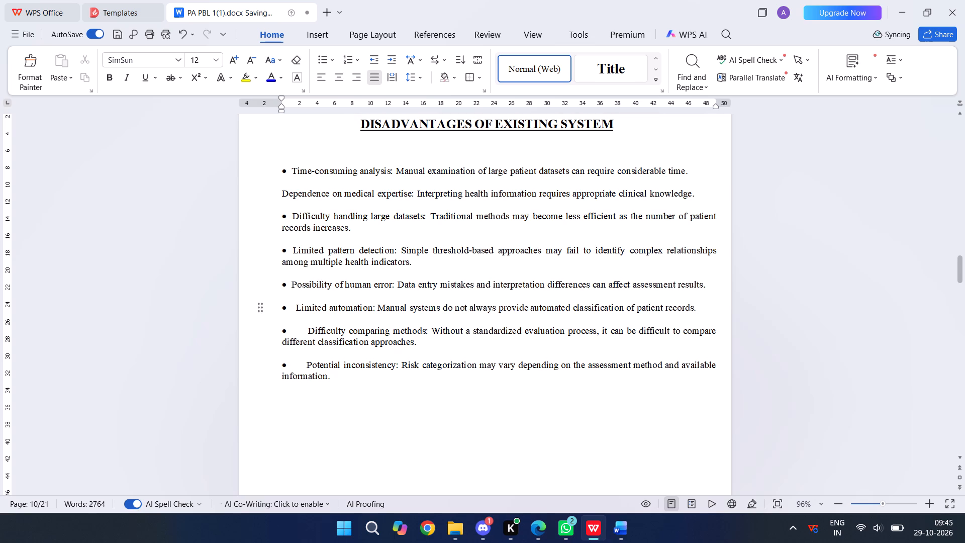
key(BackSpace)
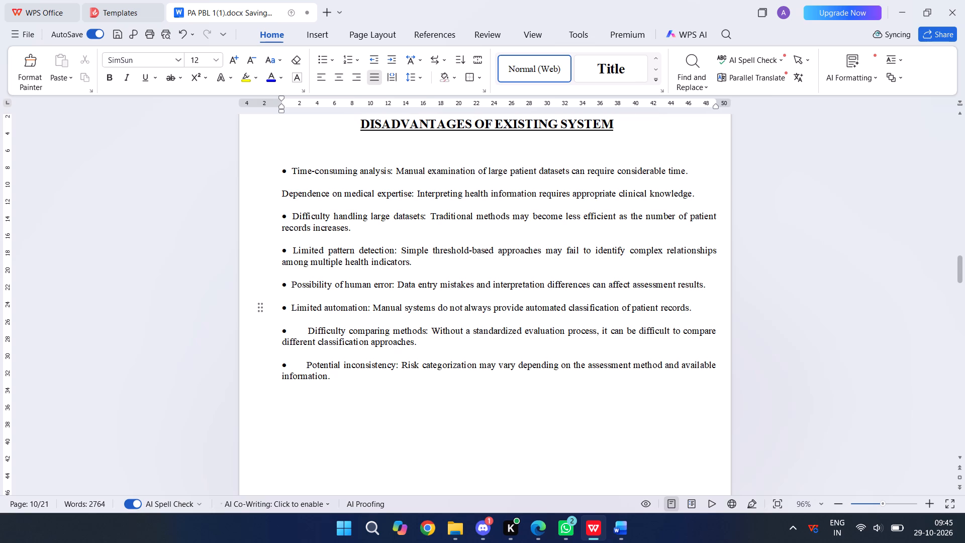
click(311, 332)
key(BackSpace)
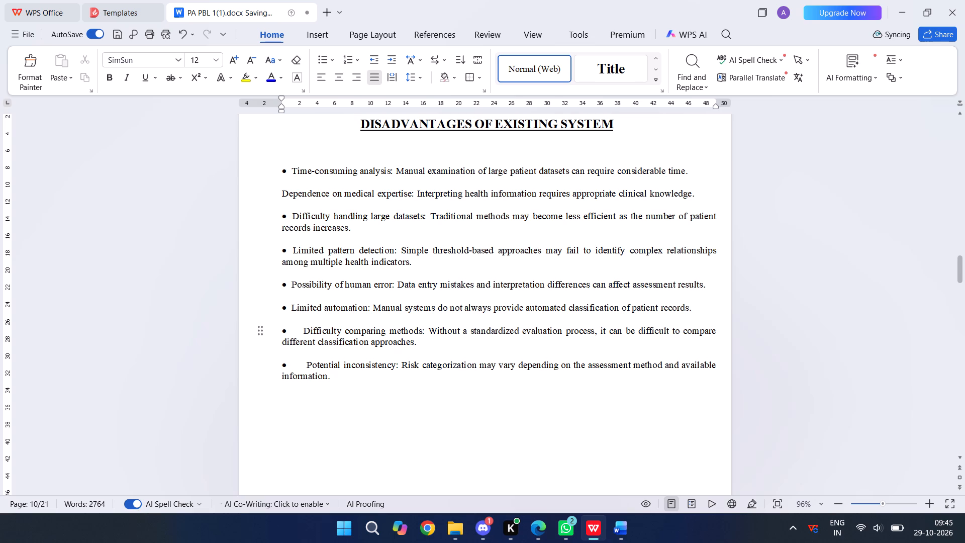
key(BackSpace)
key(BackSpace)
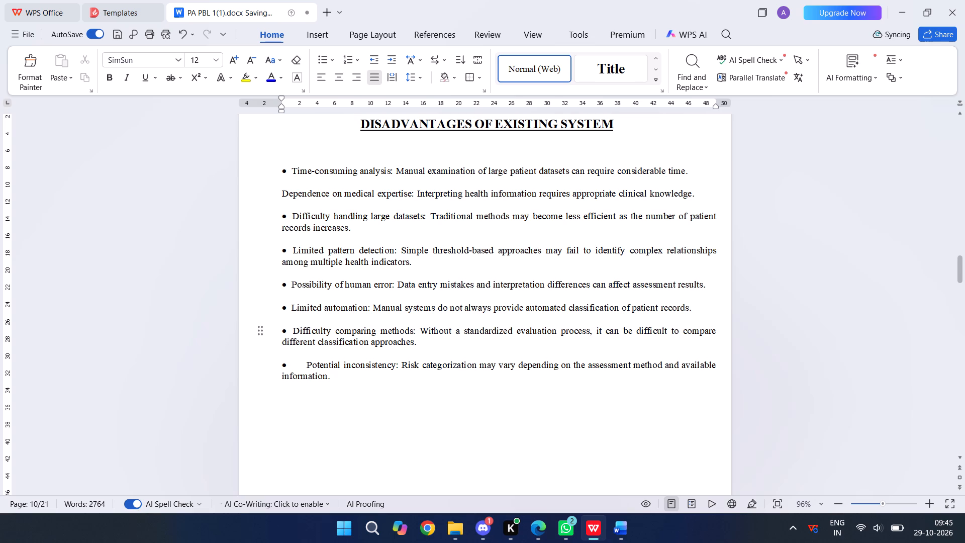
click(307, 361)
key(BackSpace)
key(BackSpace)
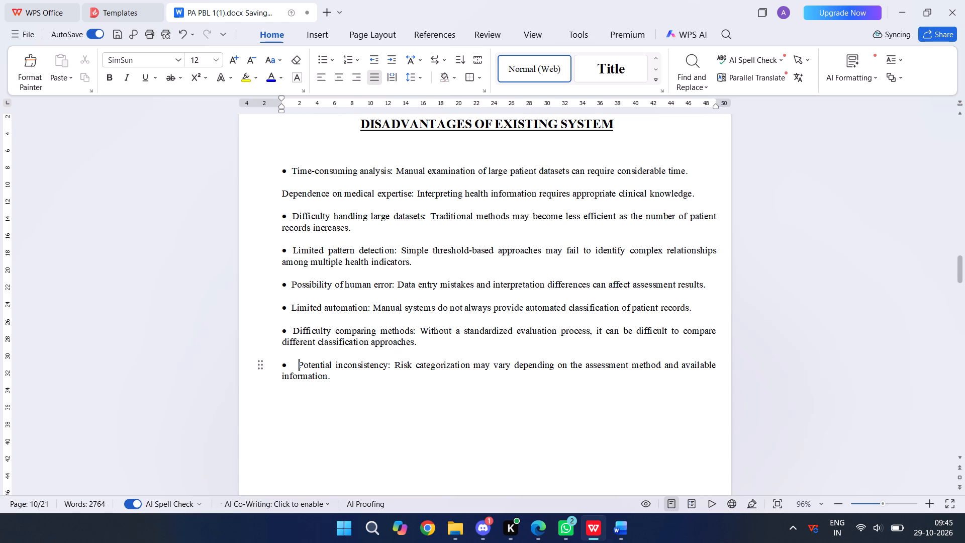
key(BackSpace)
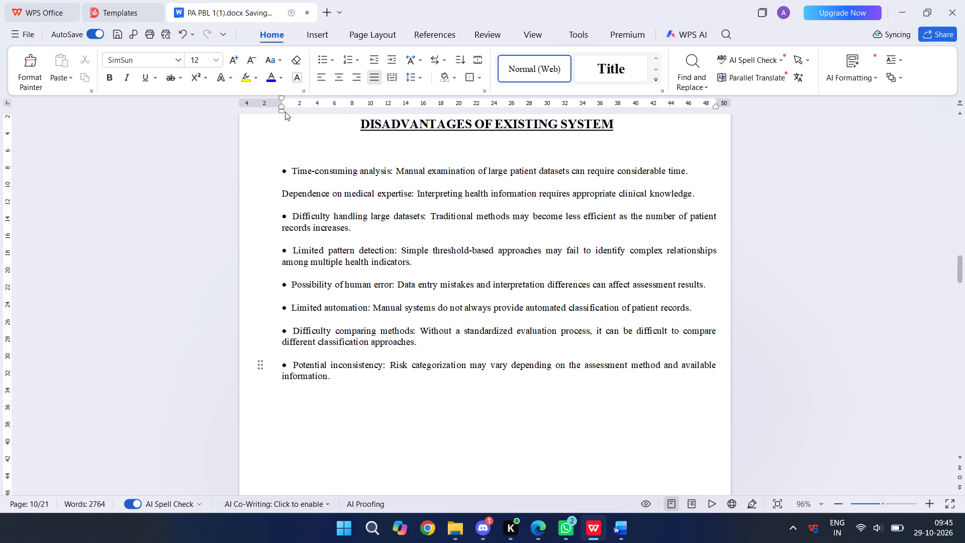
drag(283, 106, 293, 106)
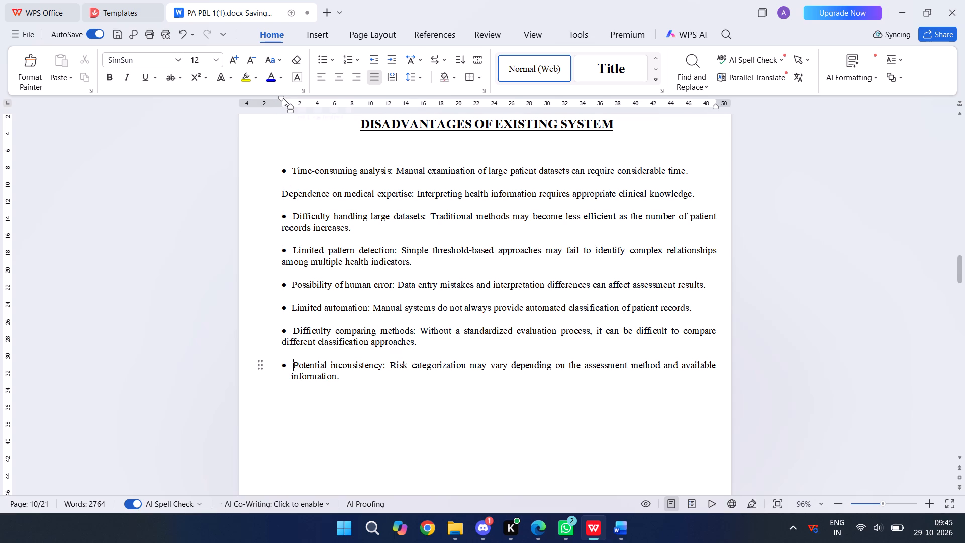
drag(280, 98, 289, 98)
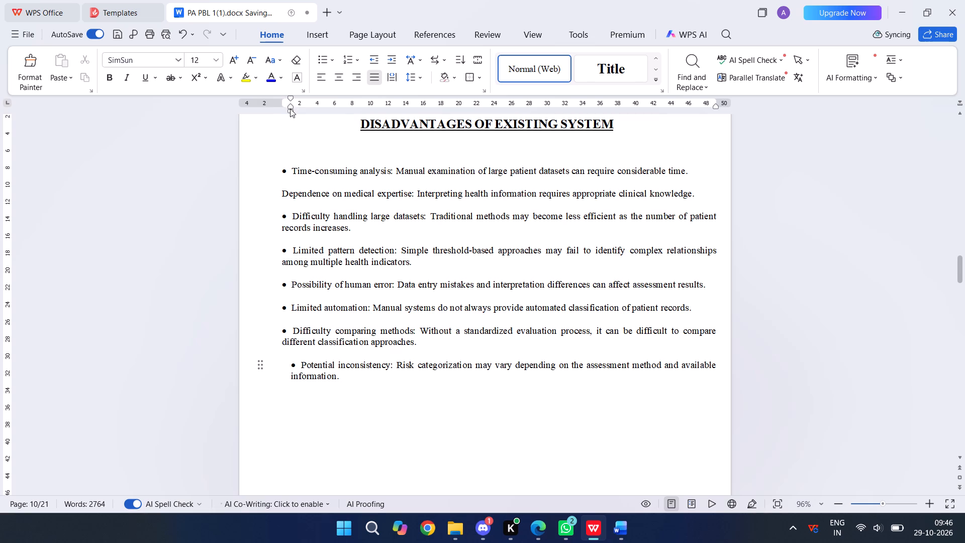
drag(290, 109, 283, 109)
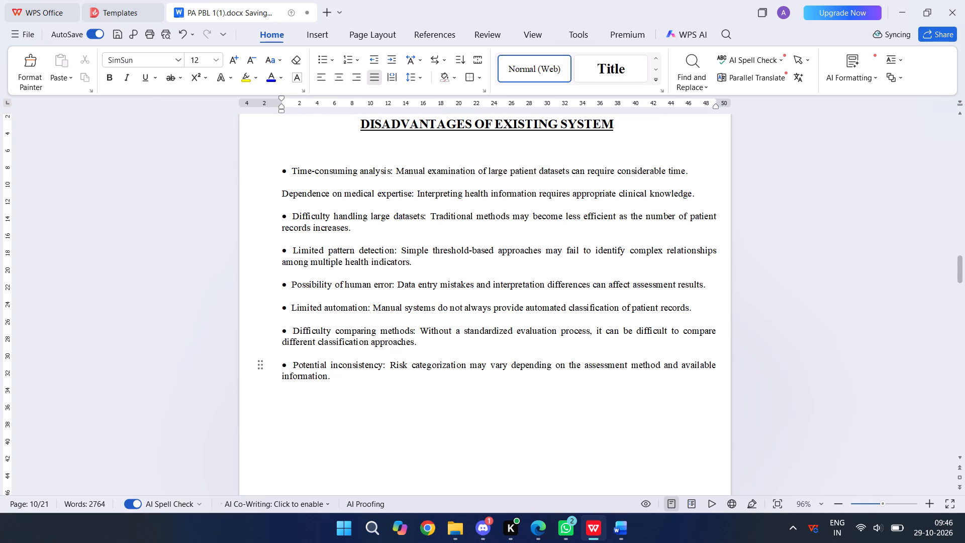
Set the hanging indent of the whole disadvantages list to about 1 on the ruler, keeping the bullets at 0.
drag(292, 170, 359, 378)
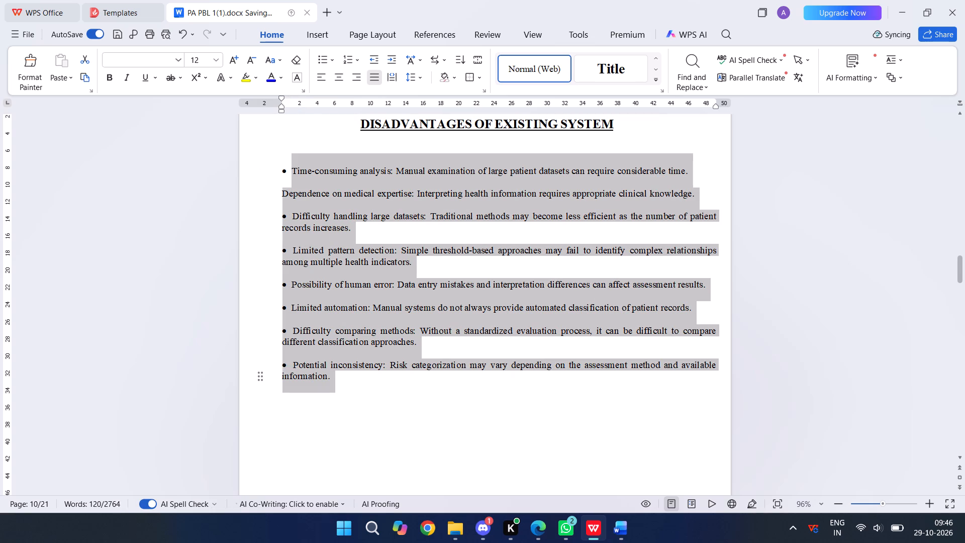
drag(359, 378, 358, 377)
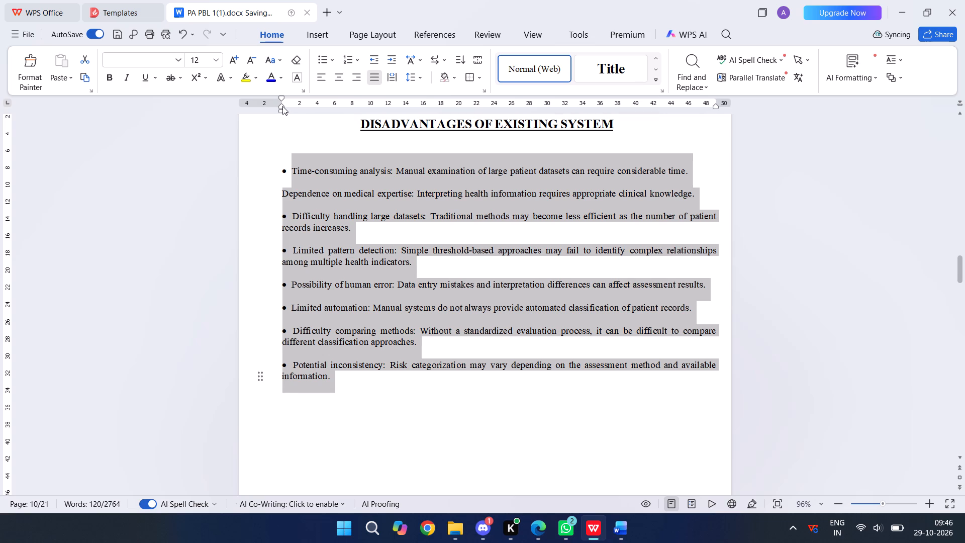
drag(282, 106, 289, 106)
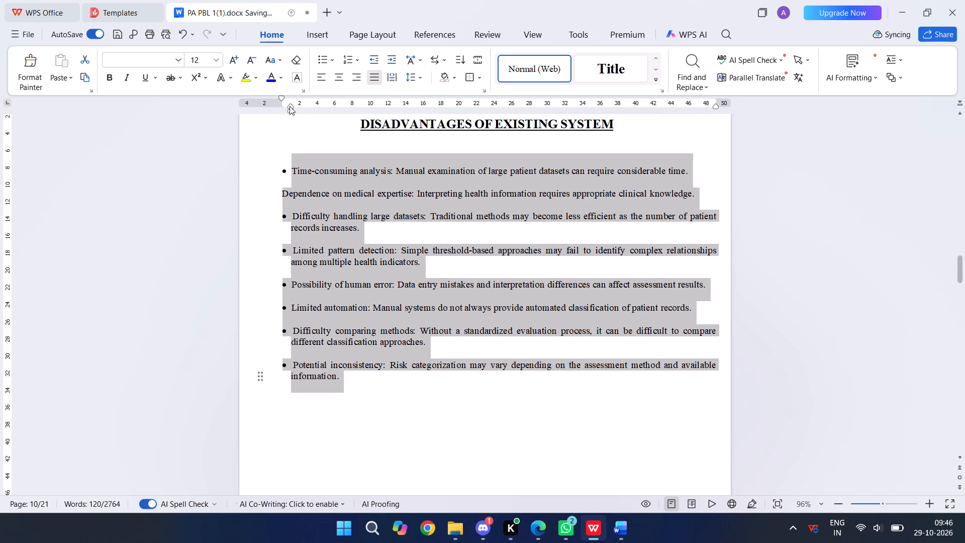
click(388, 444)
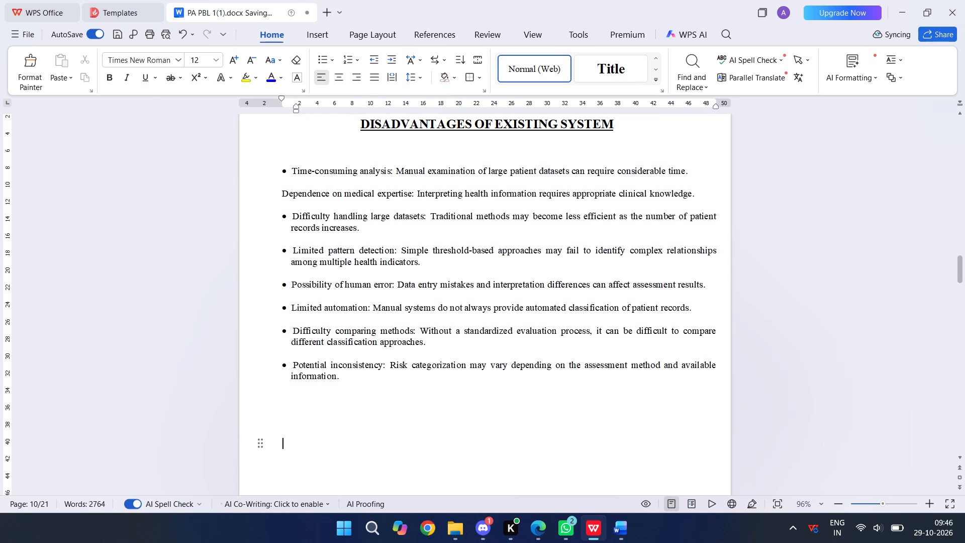
Indent the start of the unbulleted "Dependence on medical expertise" line to align with the other items' text.
click(283, 198)
key(space)
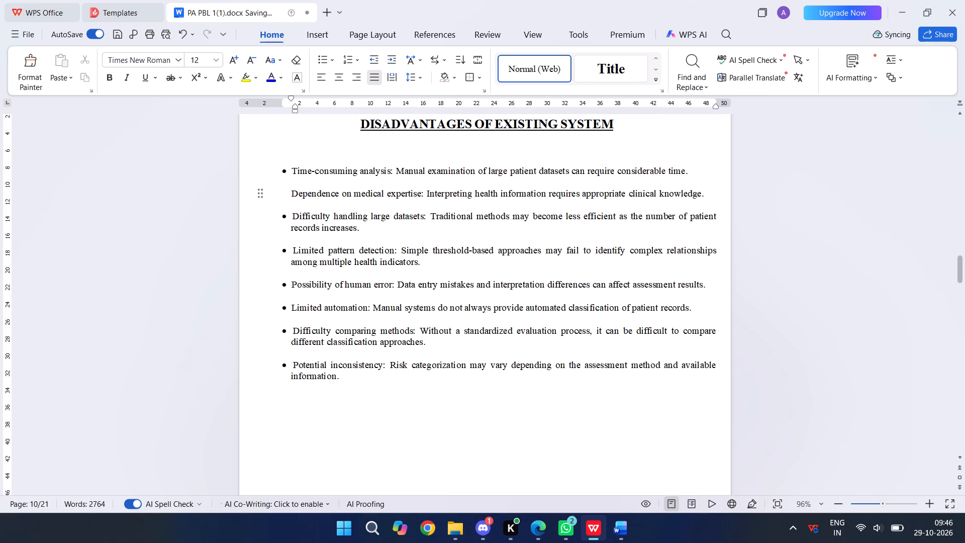
Change the whole disadvantages list, from "Time-consuming analysis" through "Potential inconsistency", from justified to left alignment.
drag(292, 170, 370, 361)
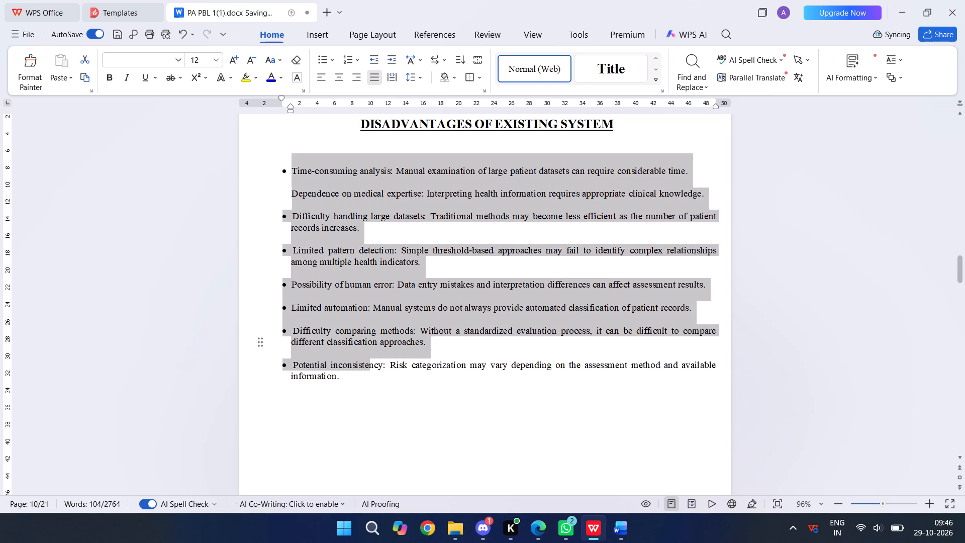
drag(370, 361, 352, 376)
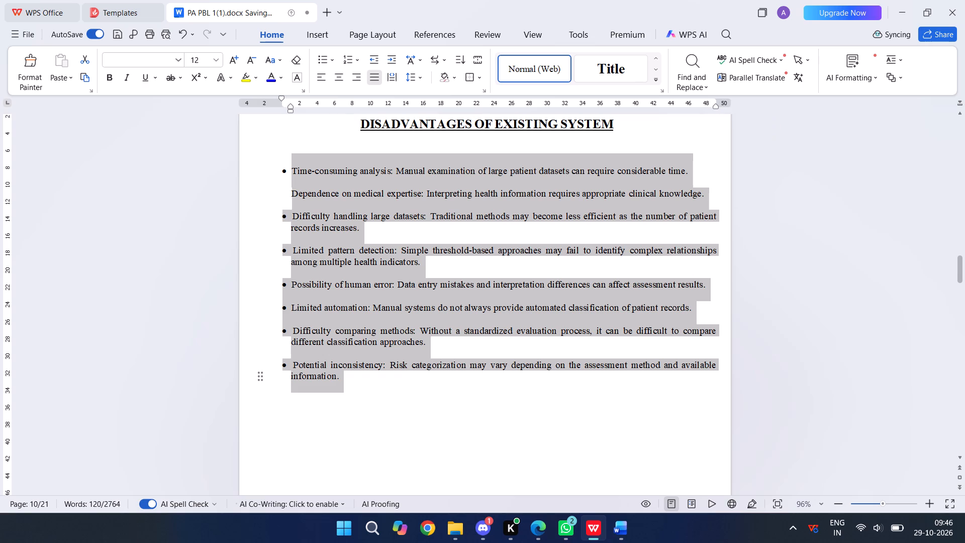
click(371, 77)
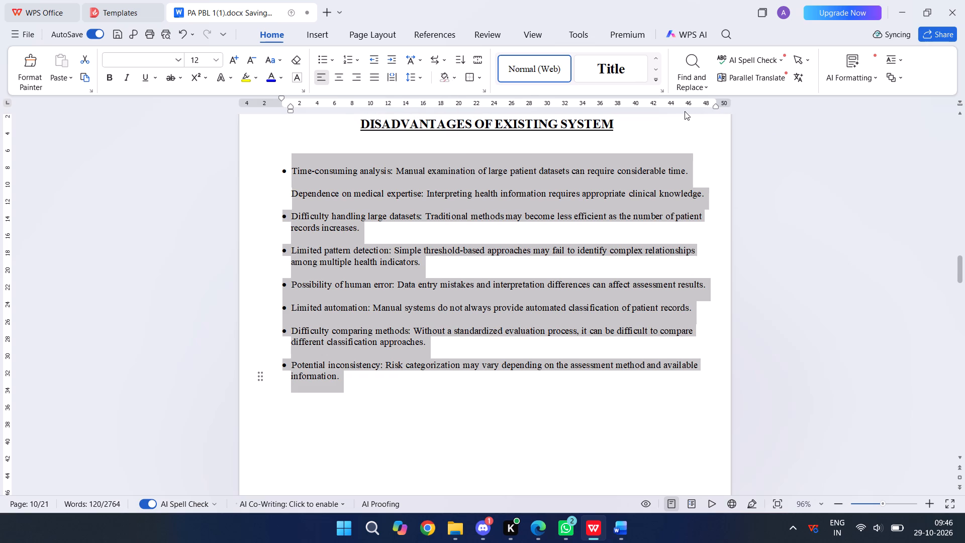
Set the right indent of the whole disadvantages list to about 45 on the ruler.
drag(717, 105, 694, 110)
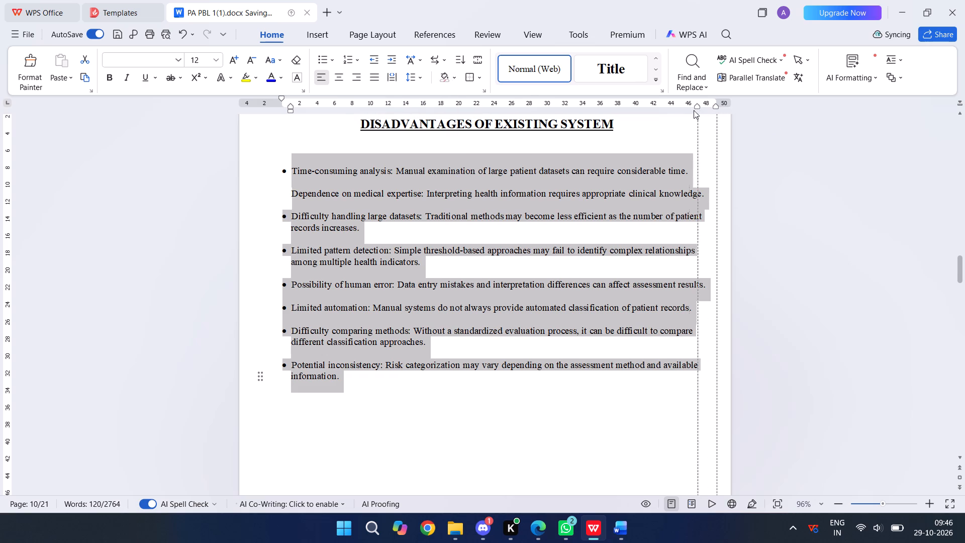
drag(694, 110, 685, 110)
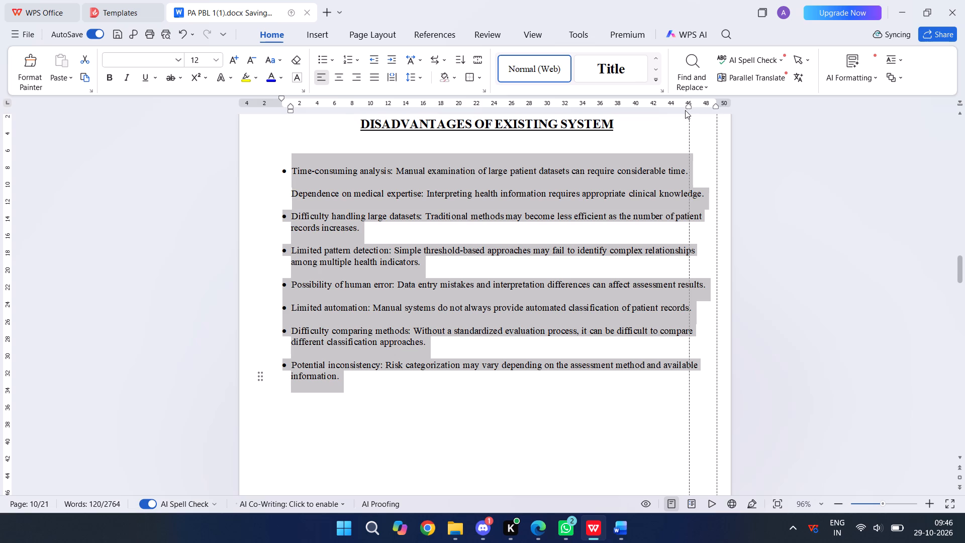
drag(685, 110, 684, 111)
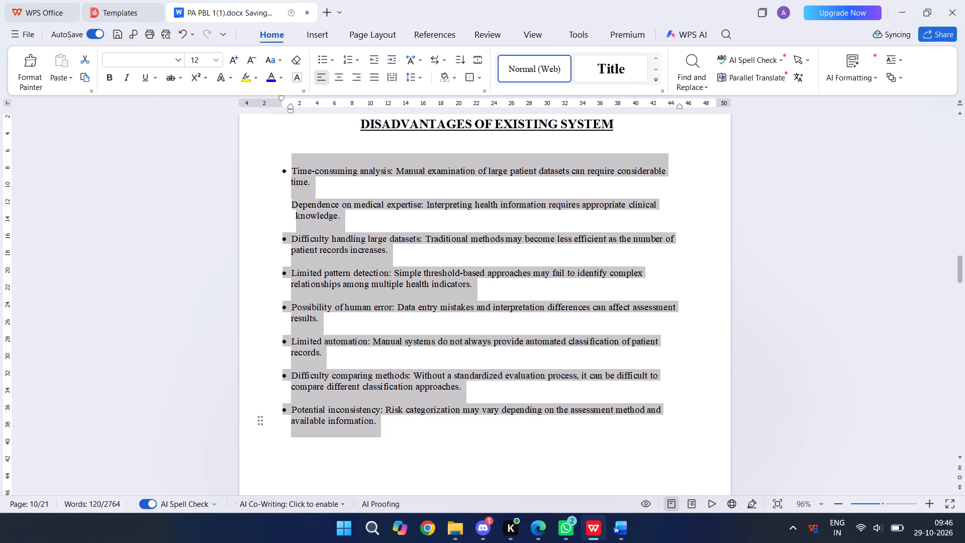
click(636, 466)
Go on to the numbered proposed system section on page 11 to examine its text layout.
scroll(636, 466, down, 3)
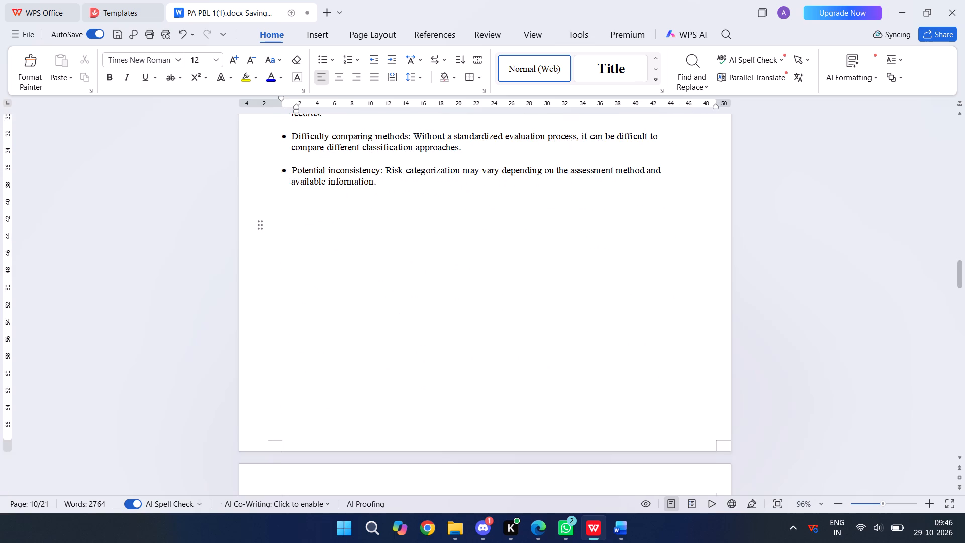
scroll(636, 466, down, 7)
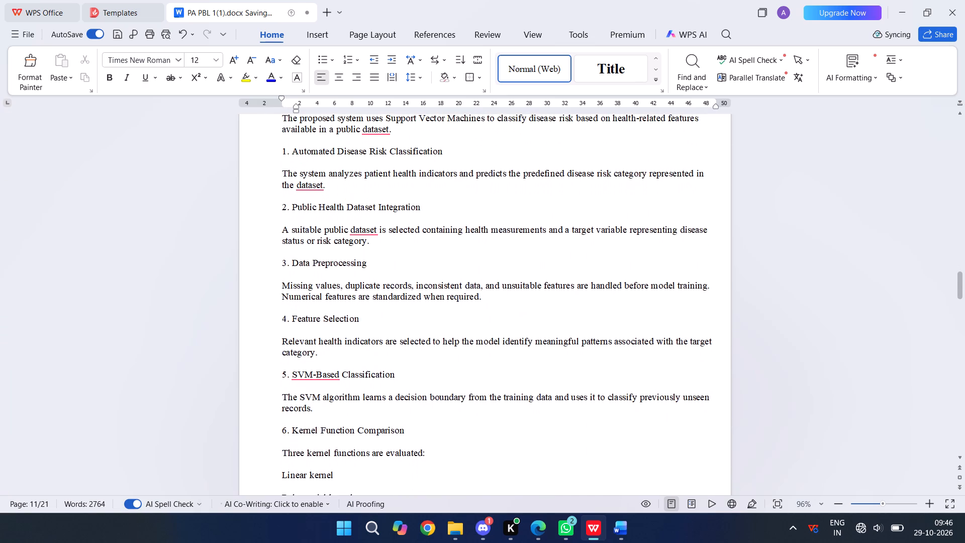
scroll(636, 466, down, 2)
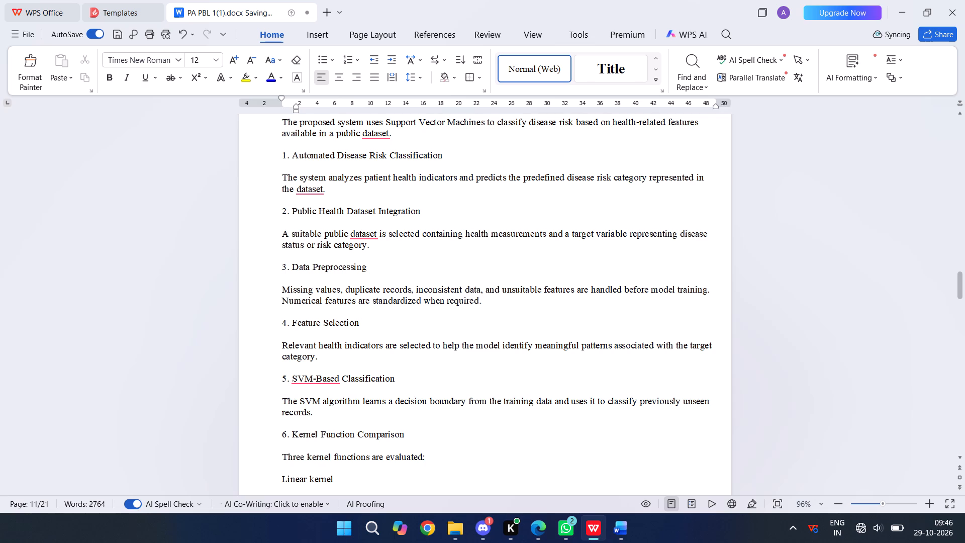
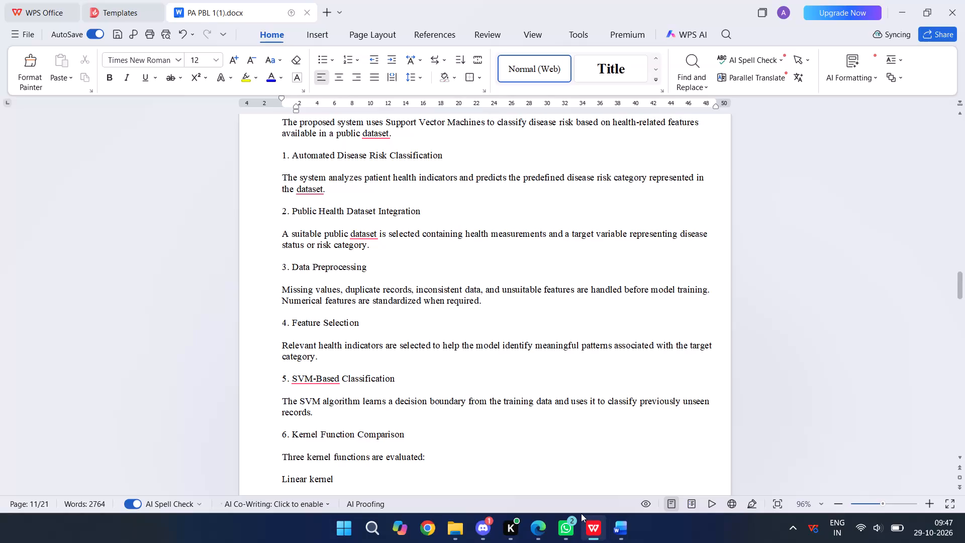
Justify the Chapter 5 text on page 11, from "The proposed system uses Support Vector Machines" through the "7. Model Evaluation" heading.
scroll(581, 513, up, 1)
scroll(488, 462, up, 1)
scroll(489, 502, up, 1)
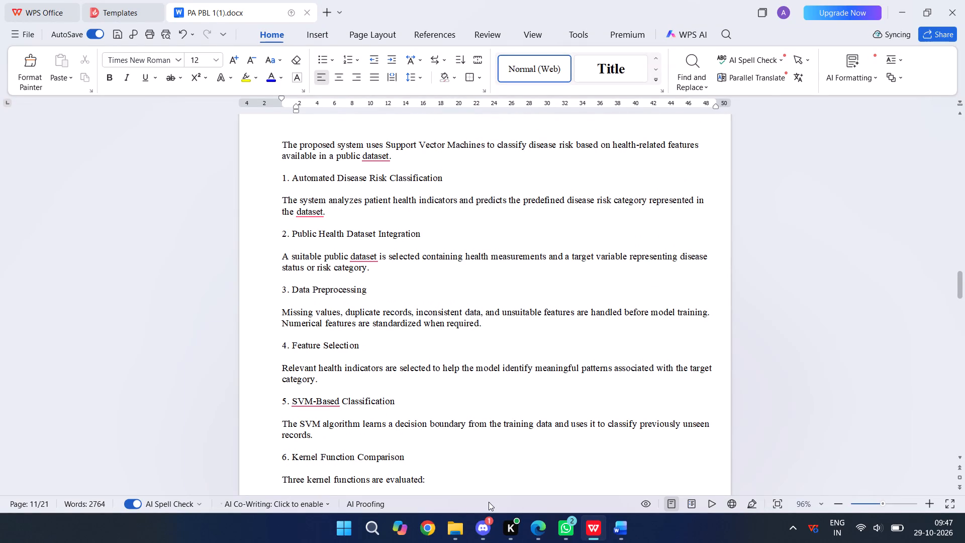
scroll(489, 502, up, 9)
scroll(500, 412, up, 1)
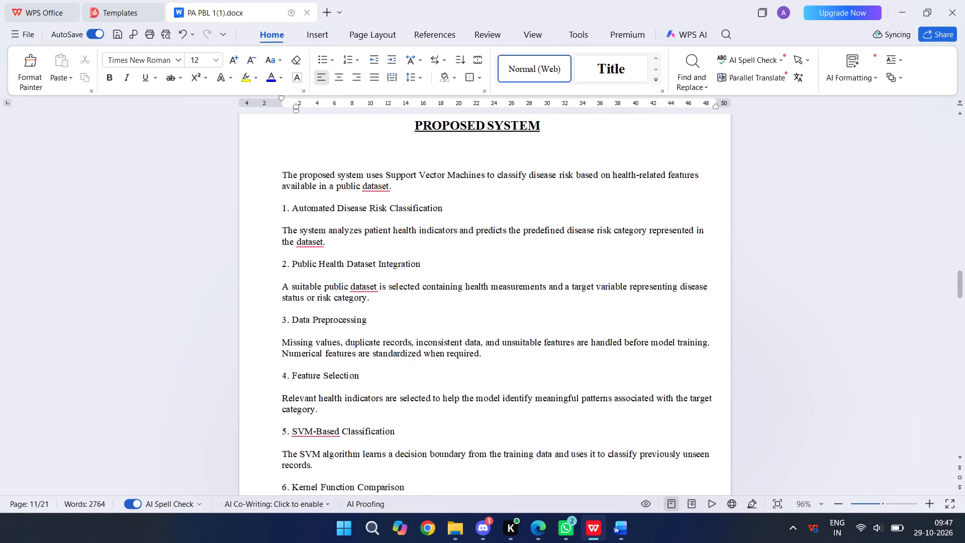
scroll(500, 412, up, 1)
scroll(500, 412, down, 3)
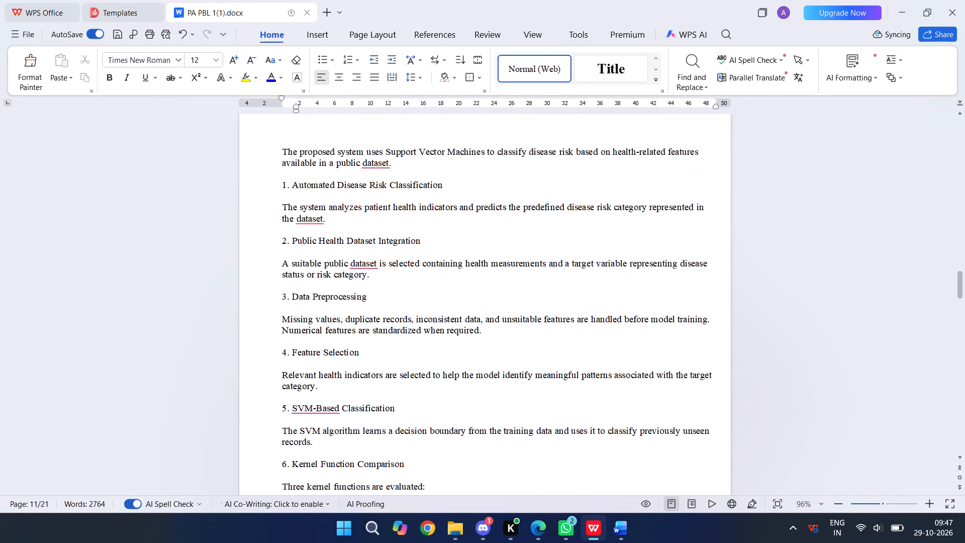
scroll(500, 412, down, 1)
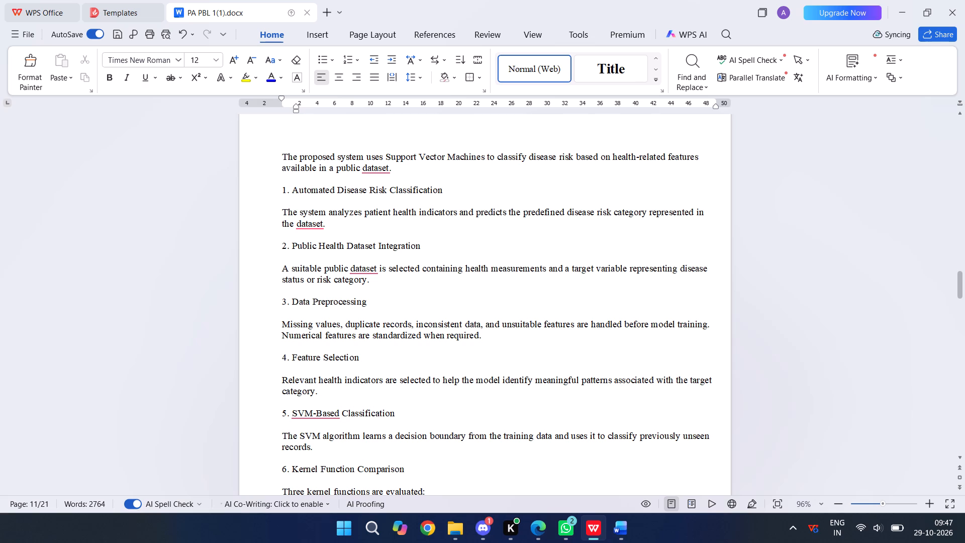
drag(284, 156, 352, 325)
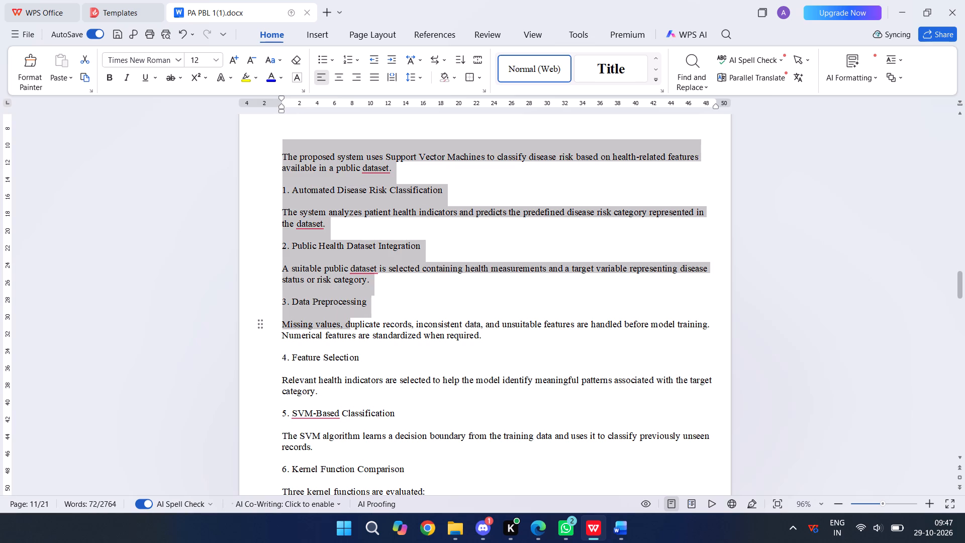
drag(352, 325, 480, 293)
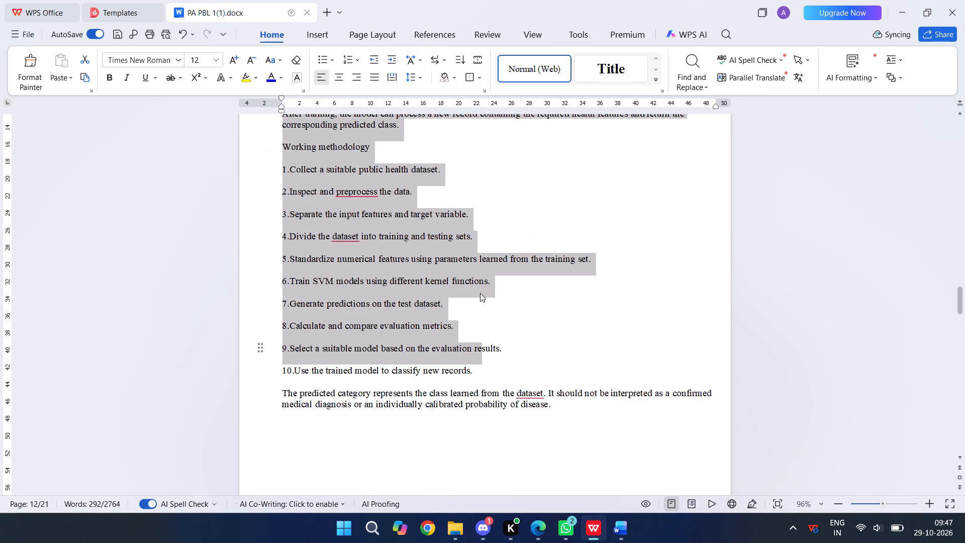
drag(480, 293, 448, 445)
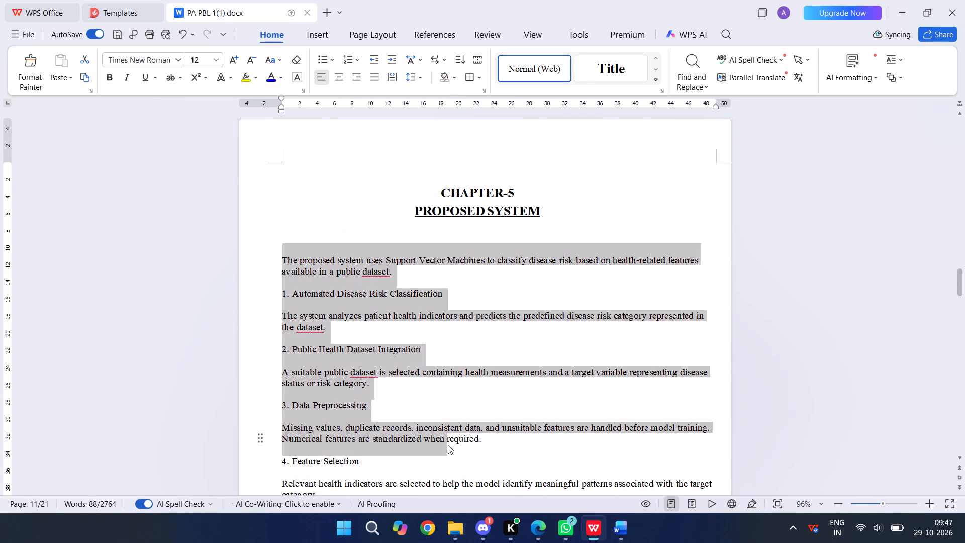
drag(448, 445, 451, 458)
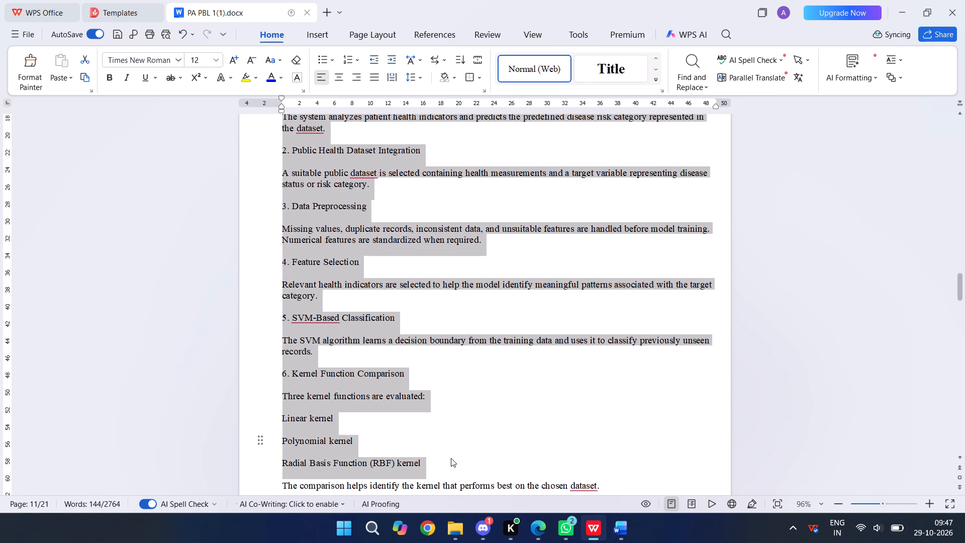
drag(451, 458, 431, 164)
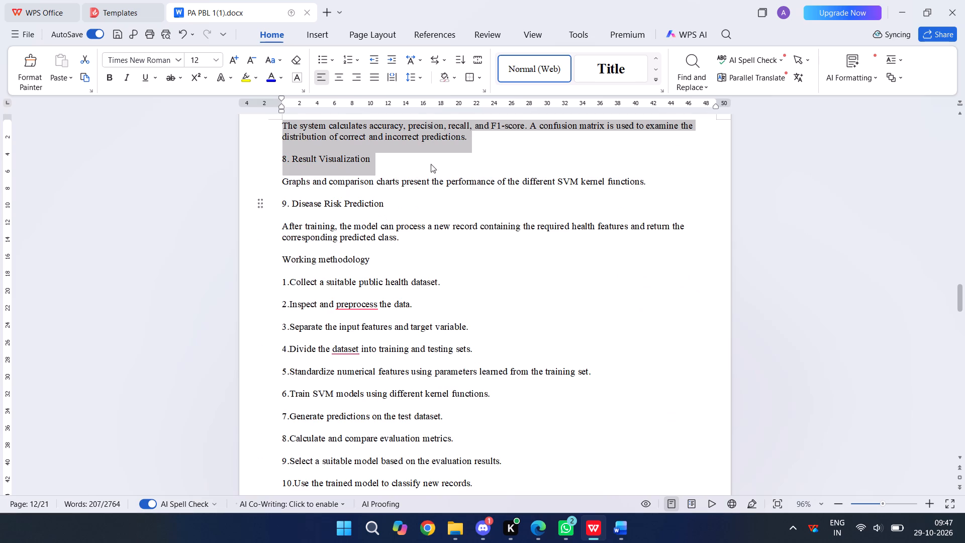
drag(431, 164, 393, 196)
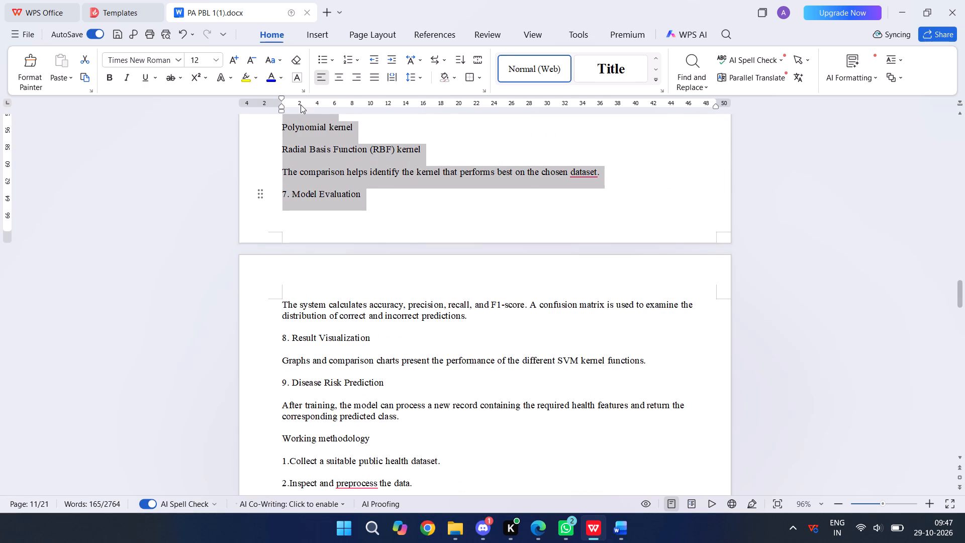
click(374, 77)
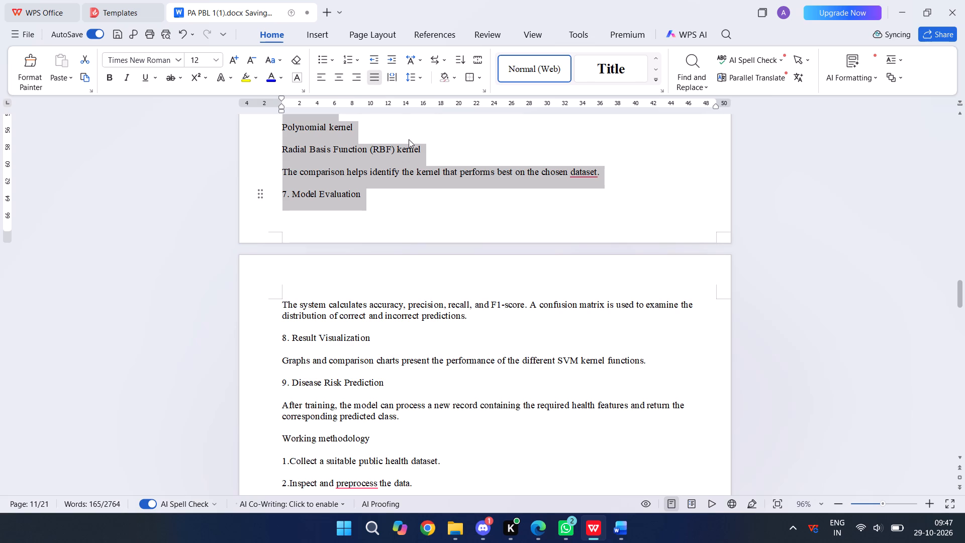
Set the right indent of the selected Chapter 5 text on page 11 to about 45 on the ruler.
scroll(454, 206, up, 4)
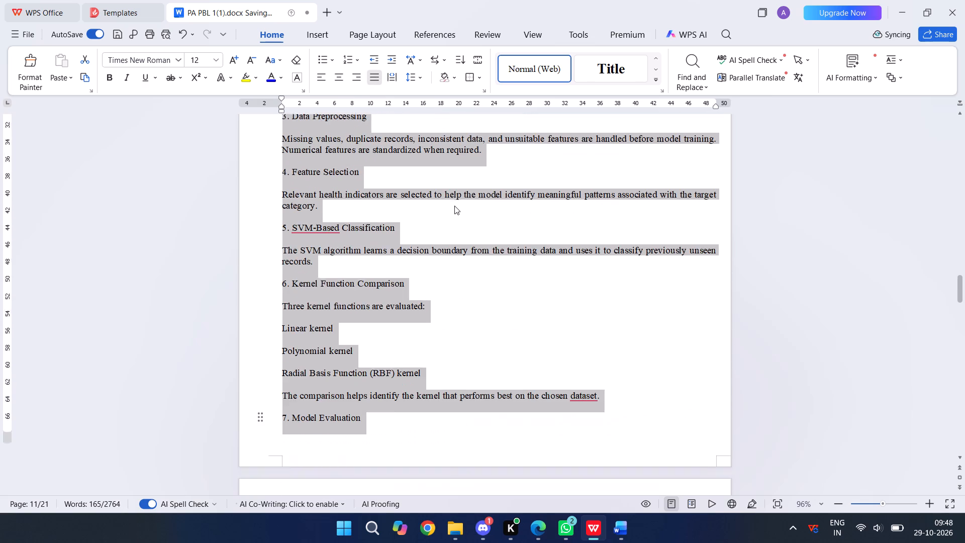
scroll(454, 206, up, 6)
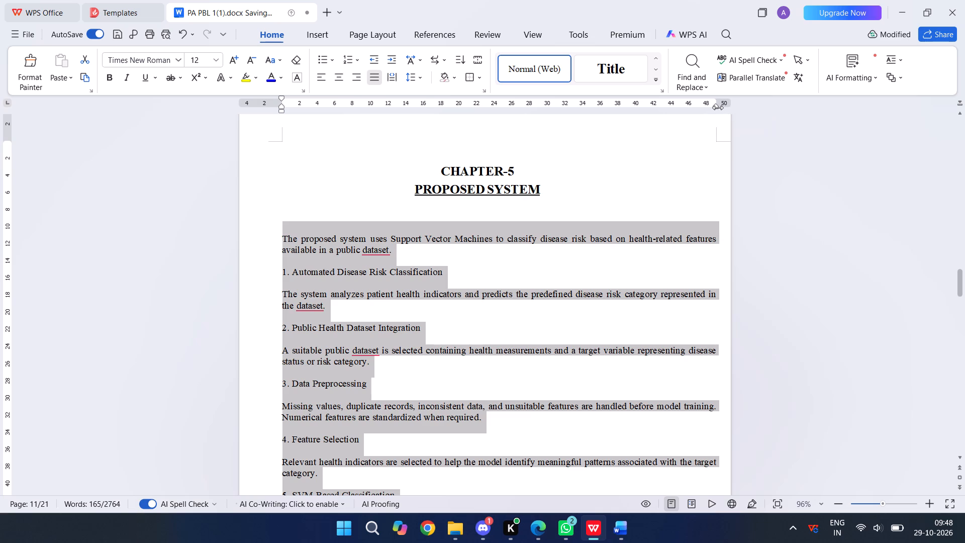
drag(715, 106, 682, 109)
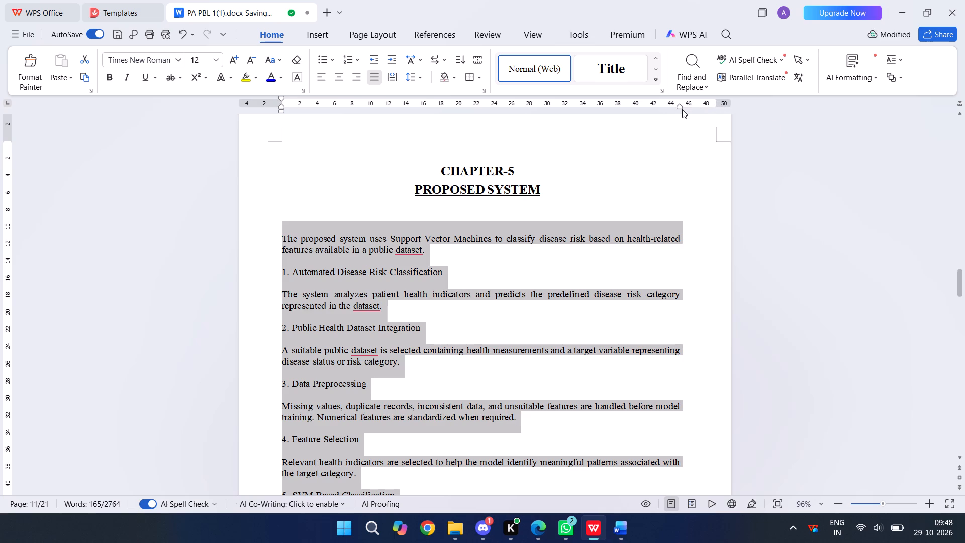
click(699, 271)
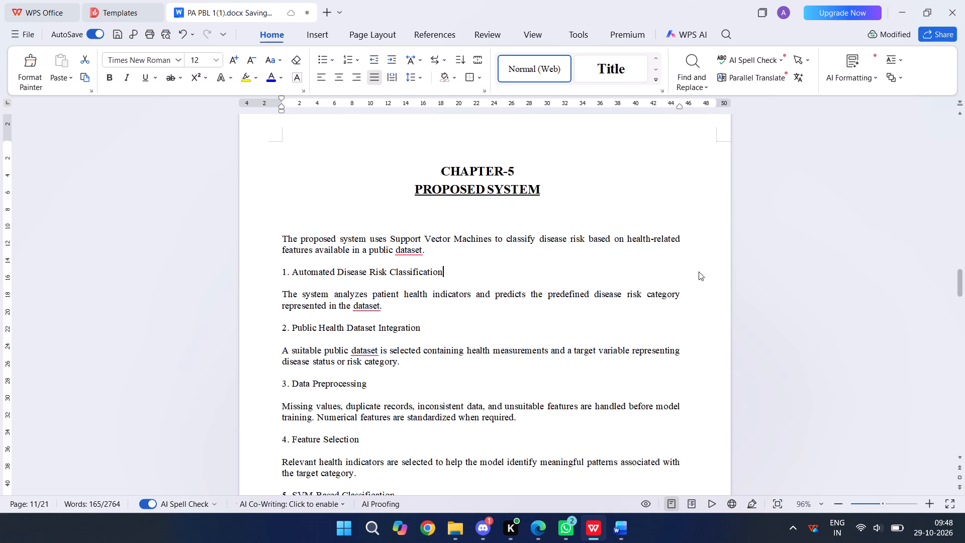
Justify the rest of Chapter 5 on page 12, from "The system calculates accuracy" through the closing "The predicted category" paragraph.
scroll(699, 271, down, 2)
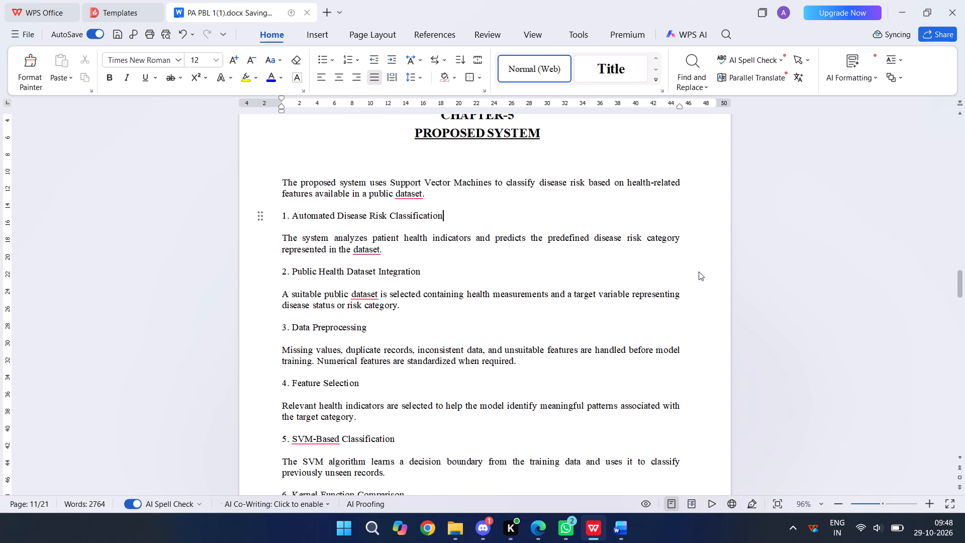
scroll(699, 271, down, 5)
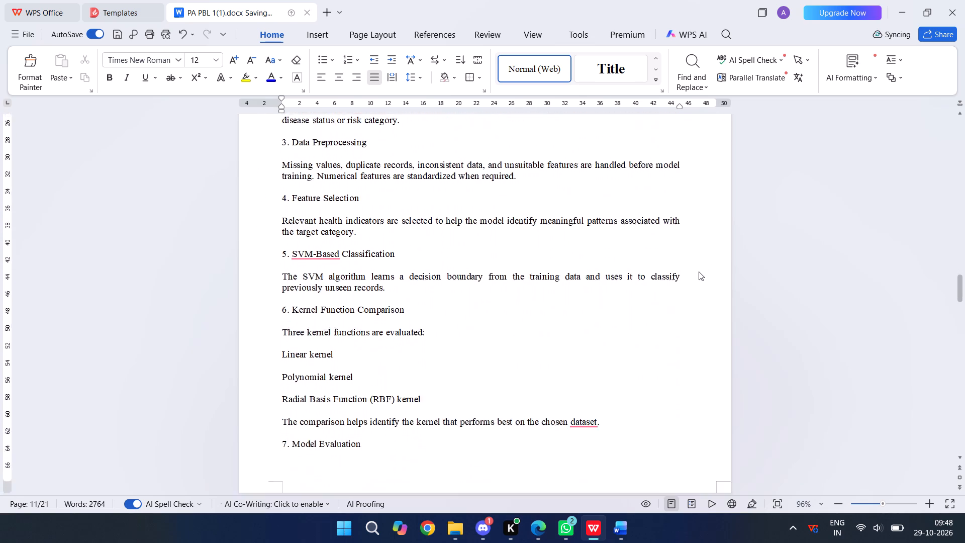
scroll(699, 271, down, 4)
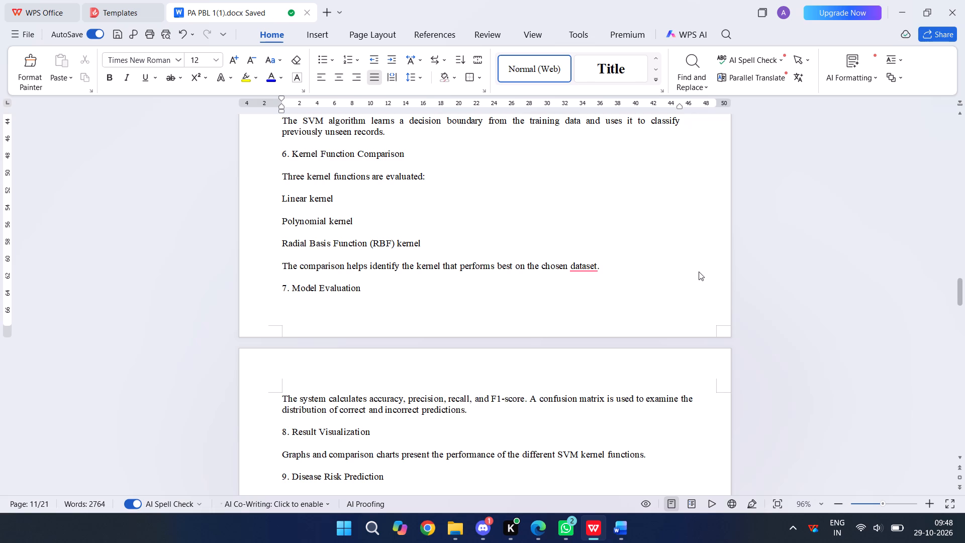
scroll(699, 271, down, 4)
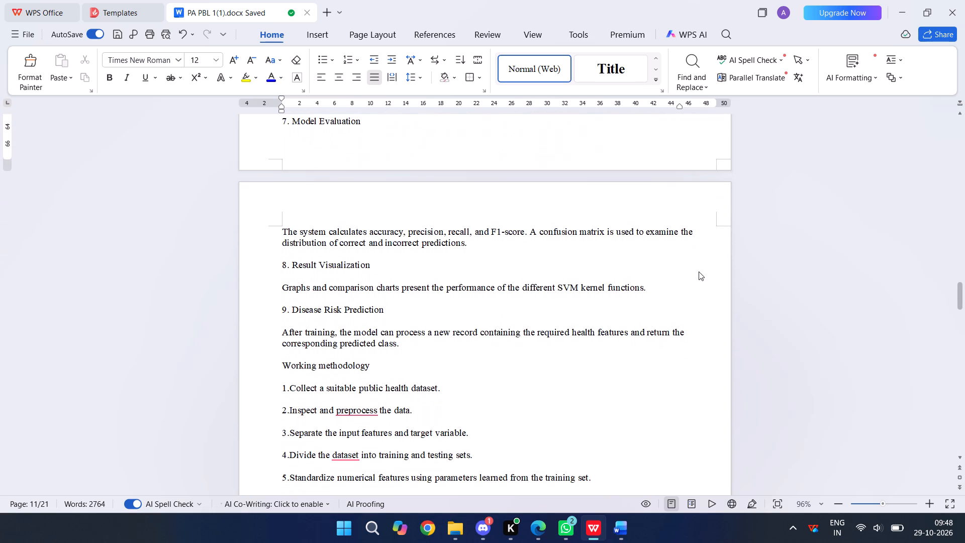
scroll(699, 271, down, 3)
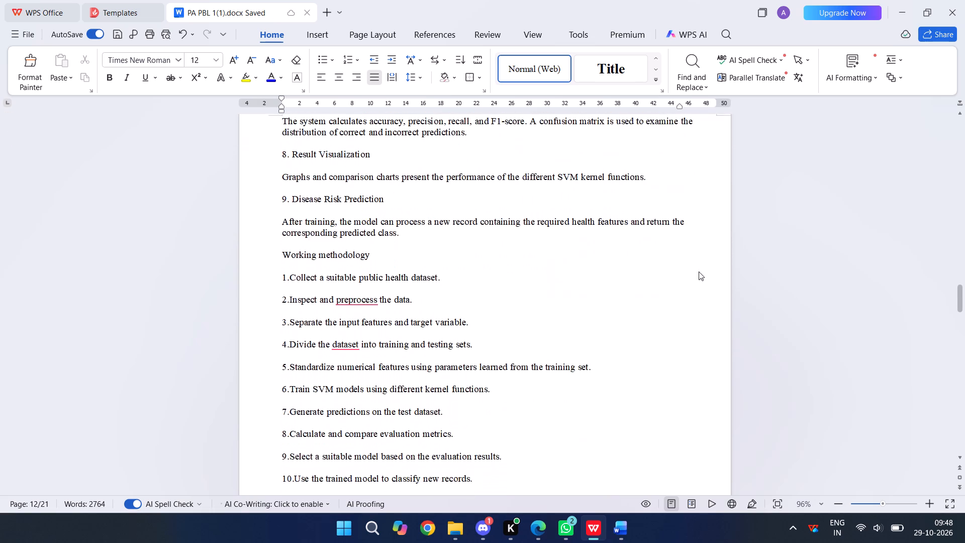
scroll(699, 271, down, 2)
scroll(699, 271, up, 2)
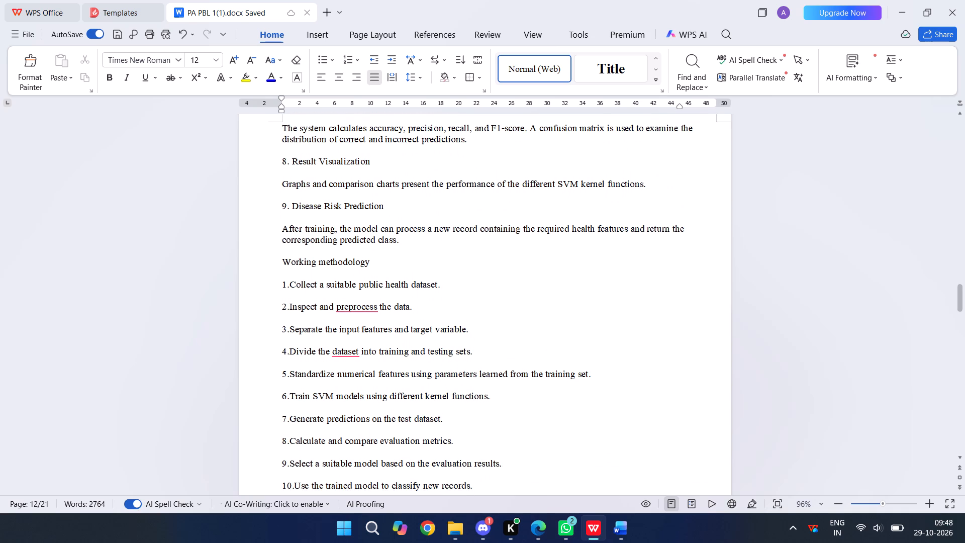
drag(283, 127, 473, 436)
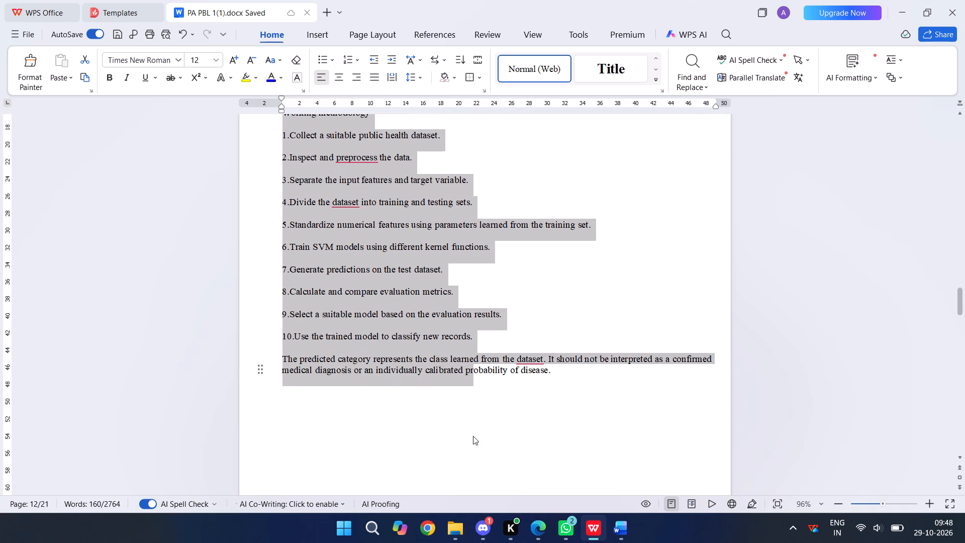
drag(473, 436, 553, 368)
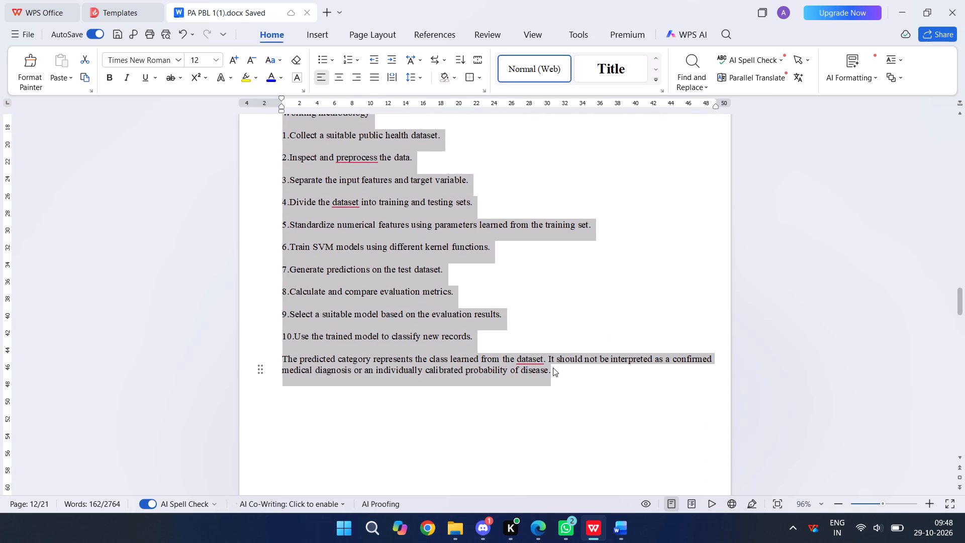
click(376, 79)
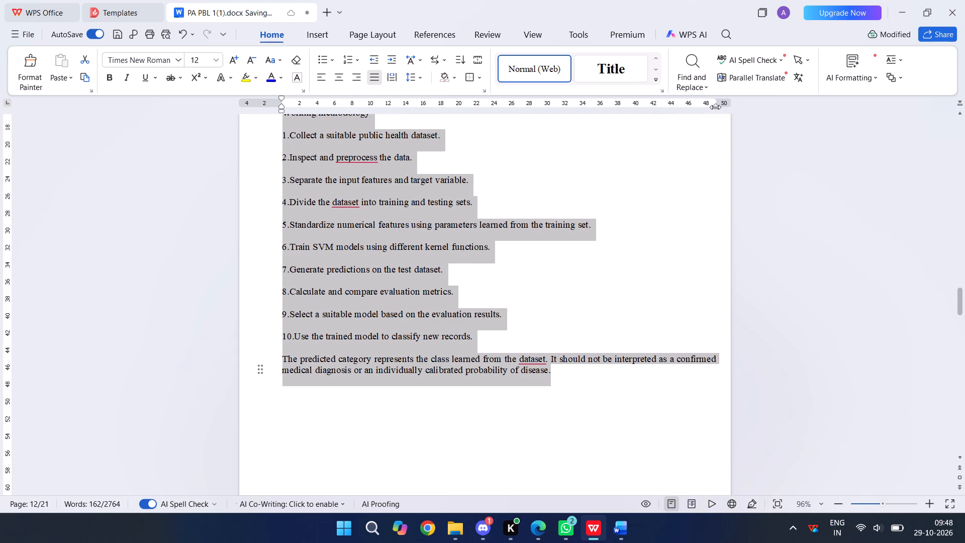
Set the right indent of the selected page 12 text to about 45 on the ruler.
drag(716, 106, 685, 107)
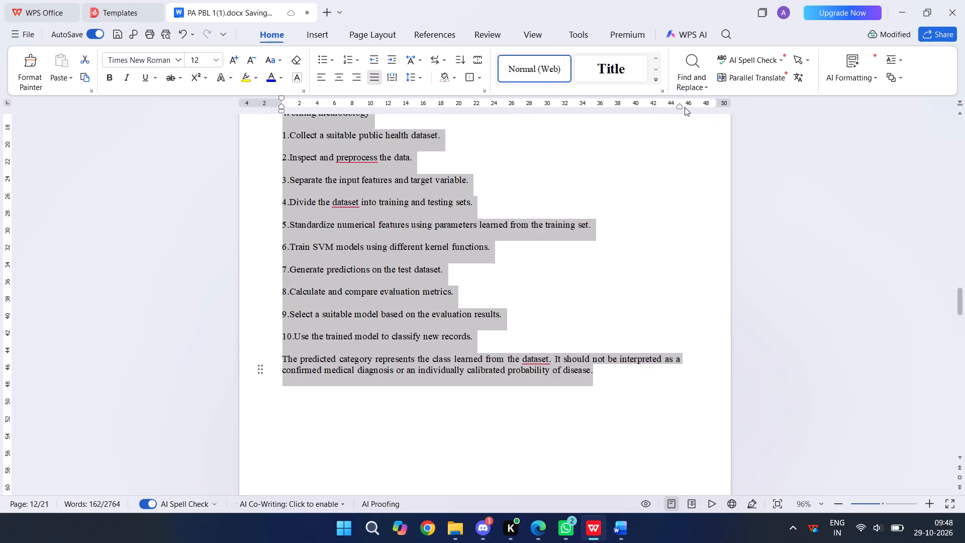
Justify the whole advantages list in Chapter 6, from "Automated classification" through "Healthcare decision support".
scroll(644, 457, down, 8)
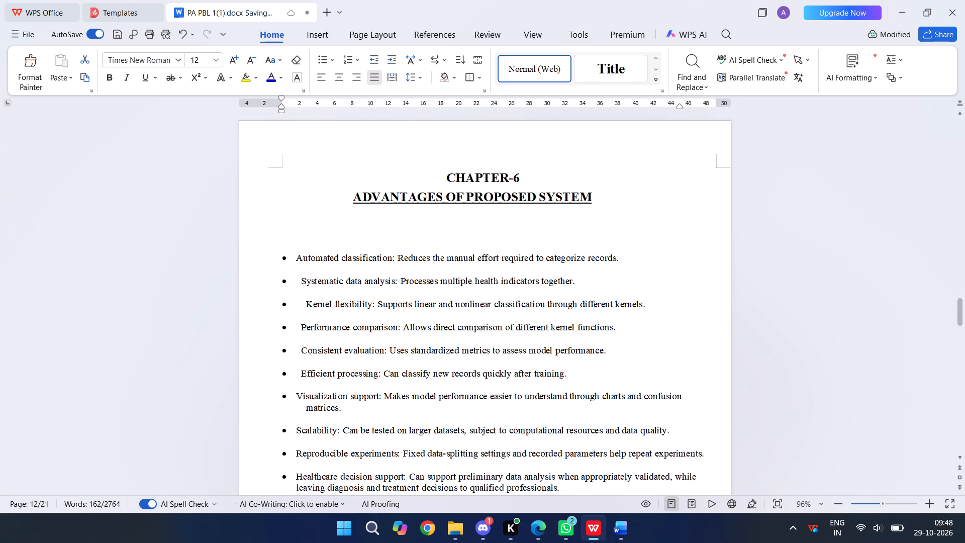
scroll(644, 457, down, 3)
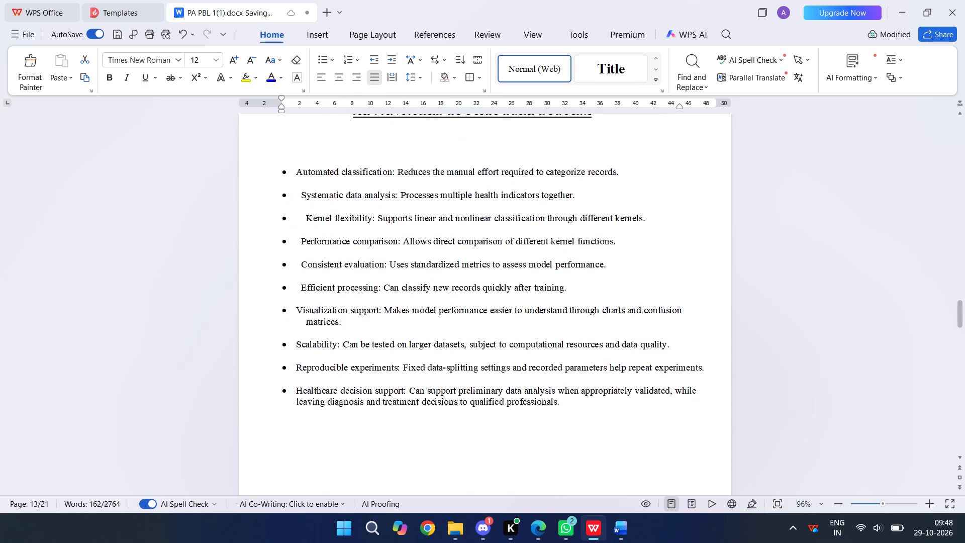
scroll(430, 335, up, 1)
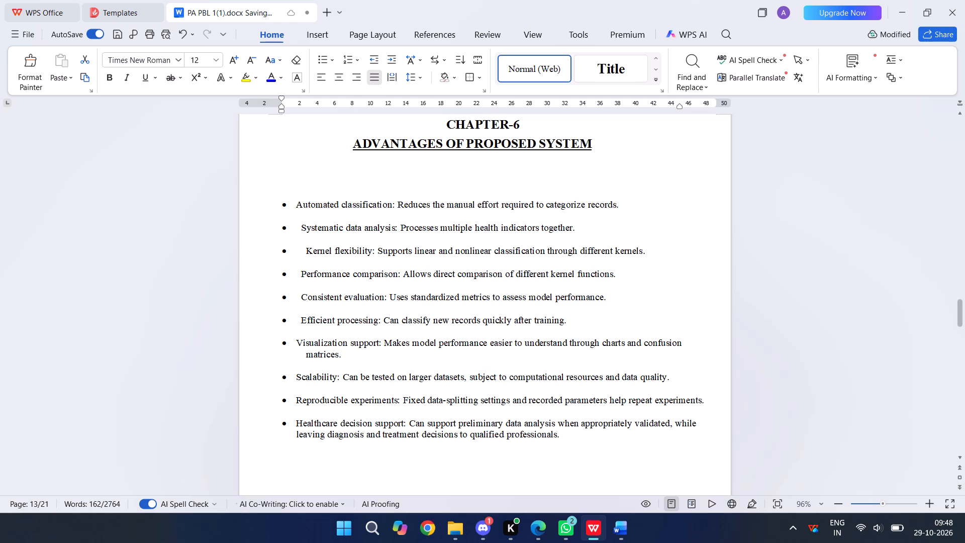
drag(296, 205, 447, 412)
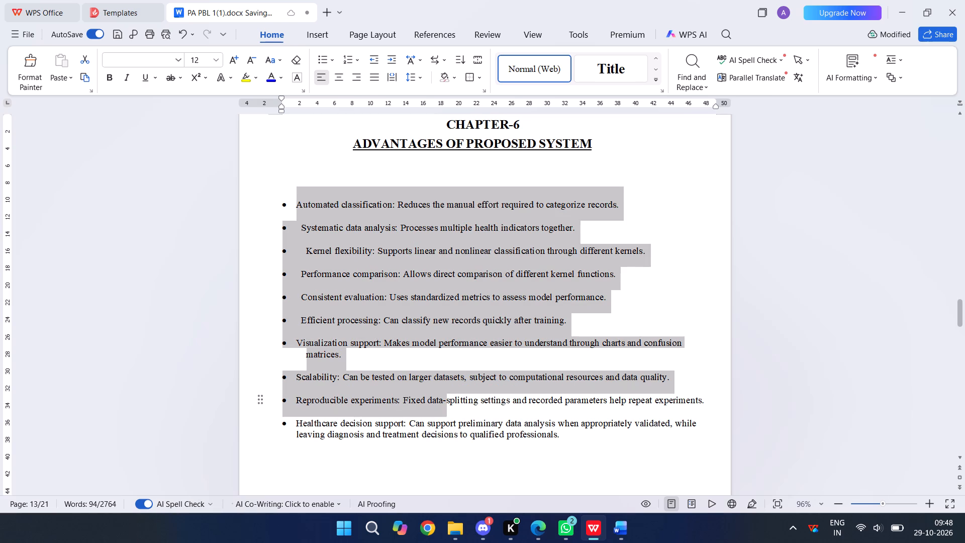
drag(447, 412, 558, 431)
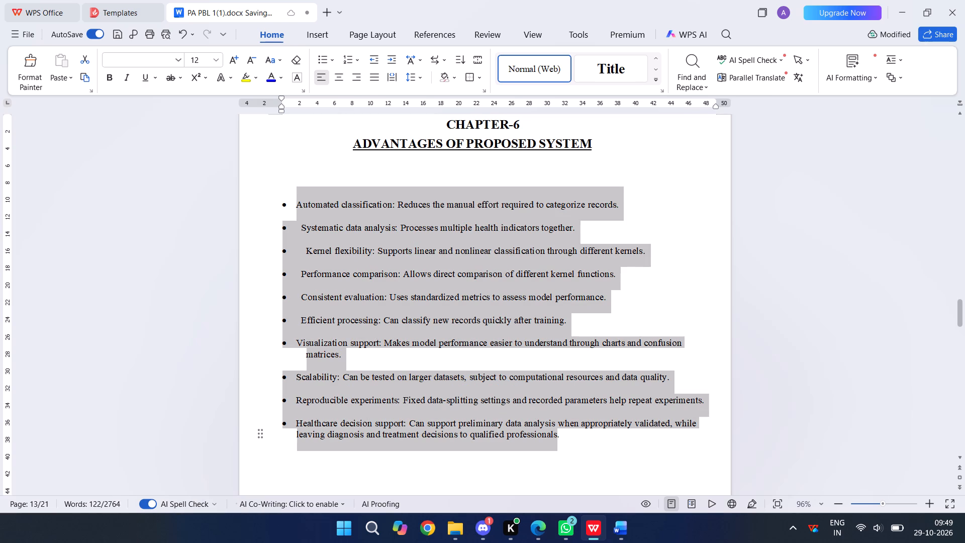
drag(558, 431, 559, 431)
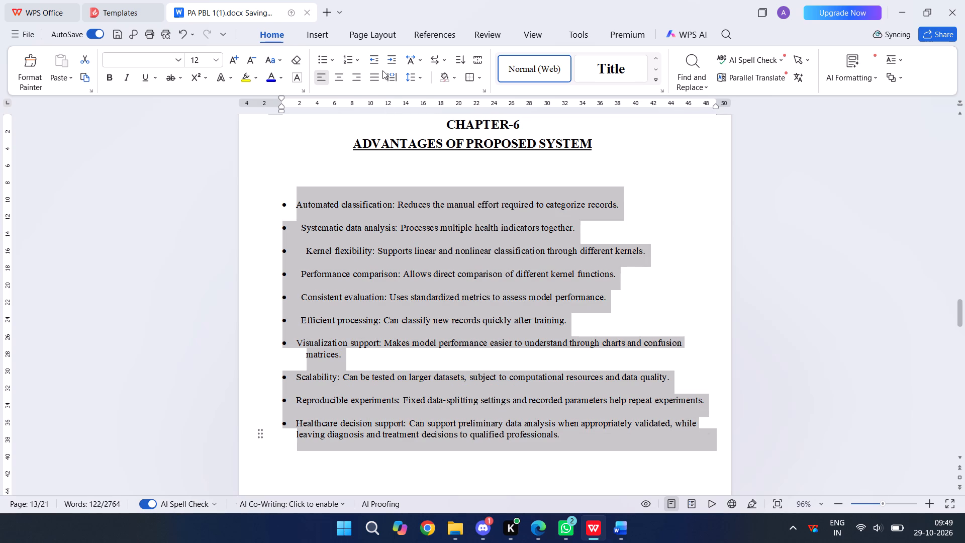
click(378, 74)
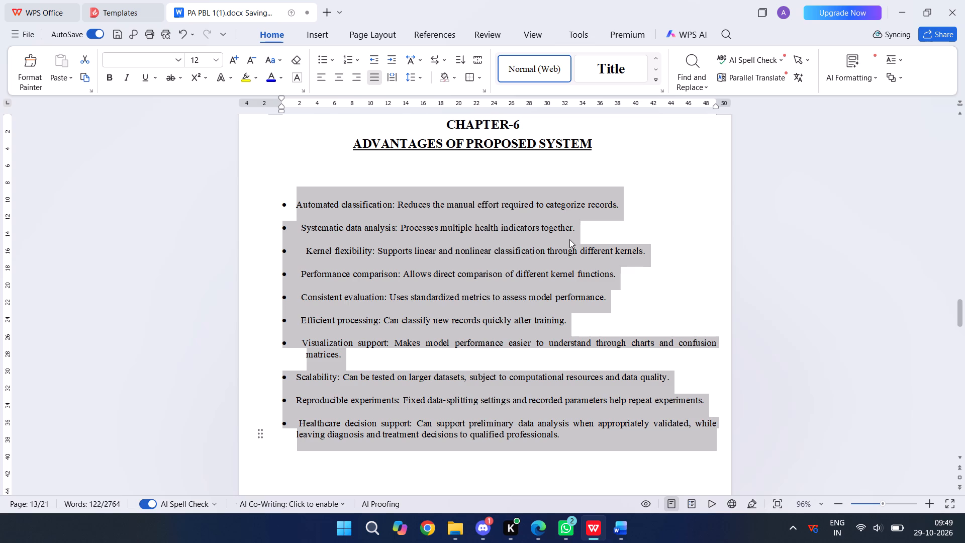
click(374, 77)
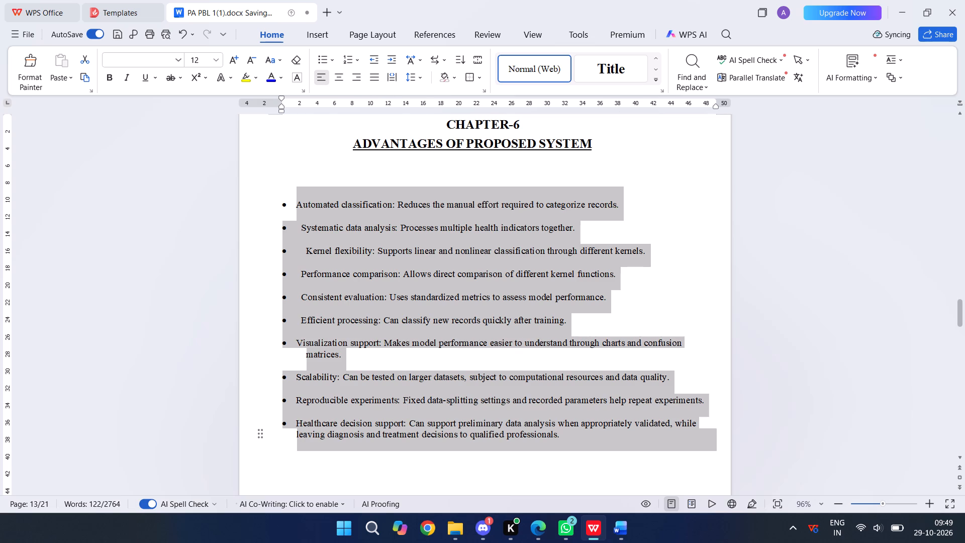
click(373, 77)
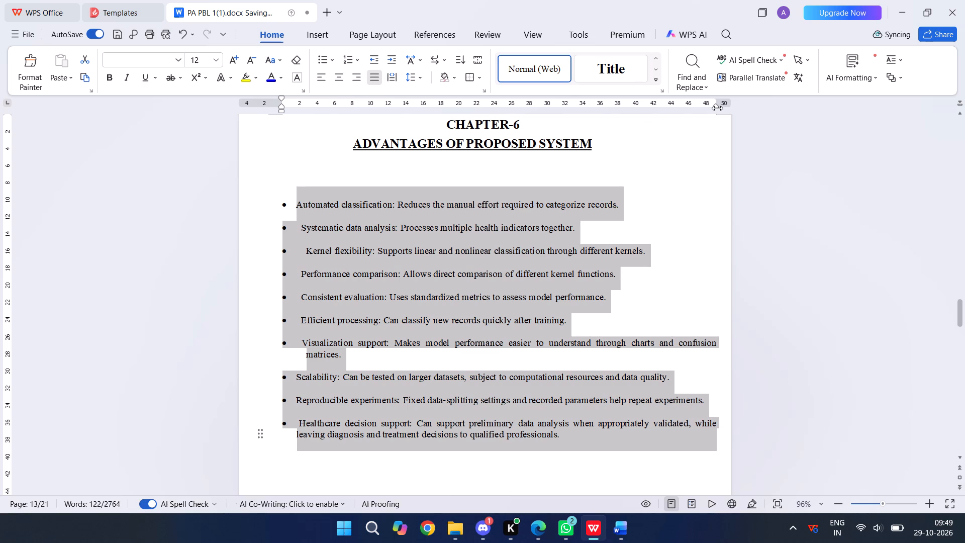
Set the right indent of the selected Chapter 6 advantages list to about 44 on the ruler.
drag(715, 106, 688, 112)
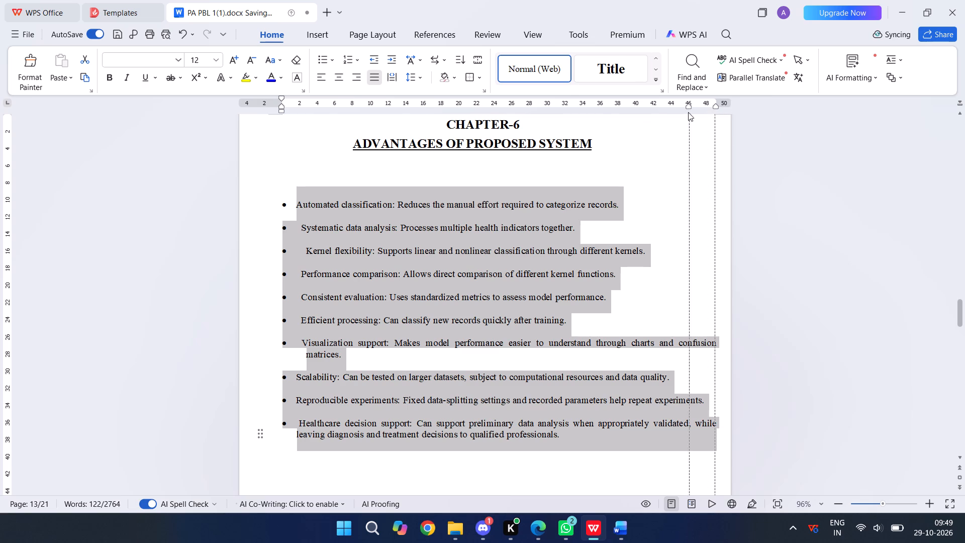
drag(688, 112, 673, 111)
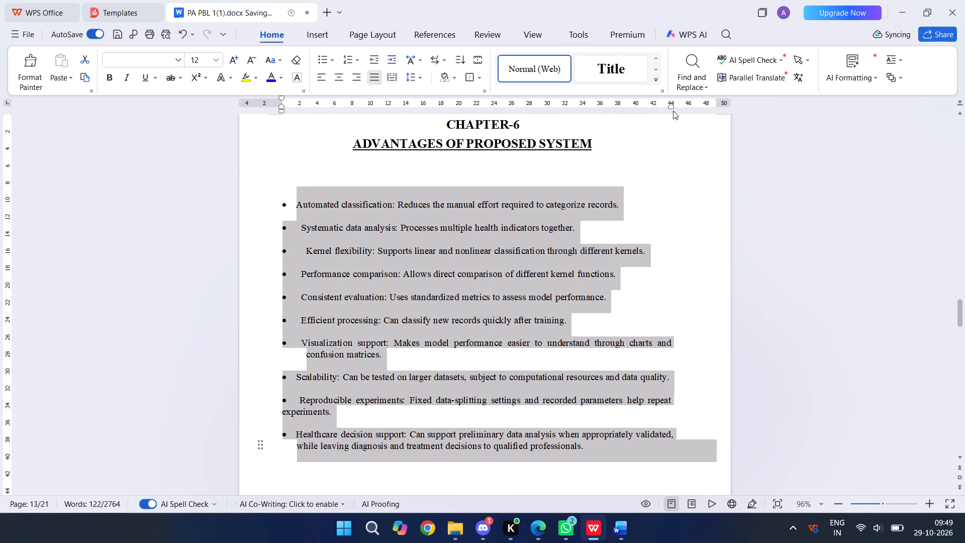
click(611, 463)
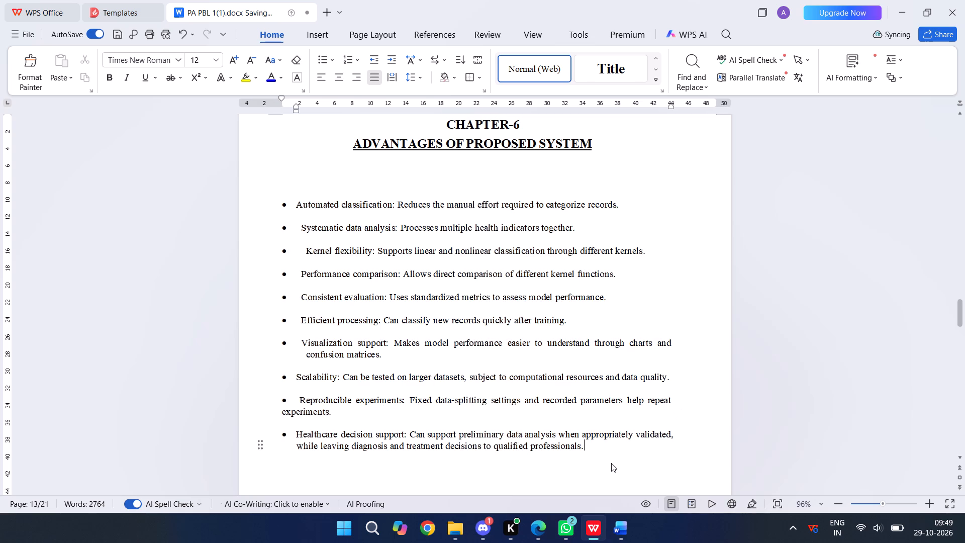
Justify the Software Requirements entries on page 14, from "Machine Learning Library" through "Version Control".
scroll(611, 463, down, 1)
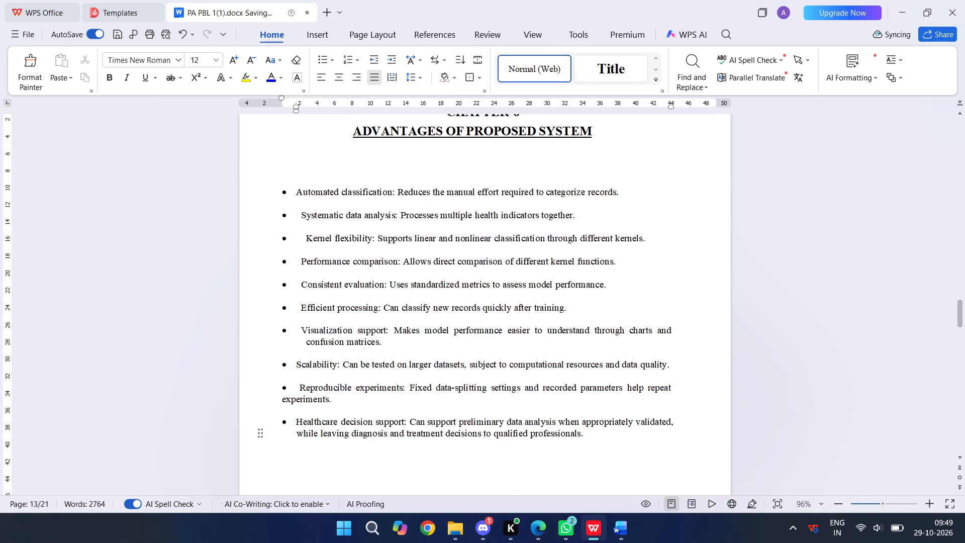
scroll(438, 385, down, 1)
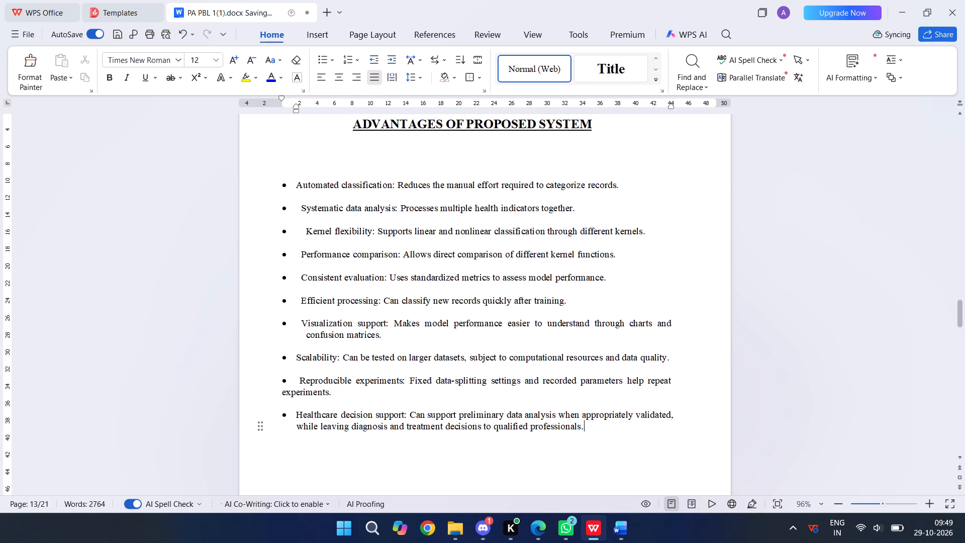
scroll(395, 227, down, 9)
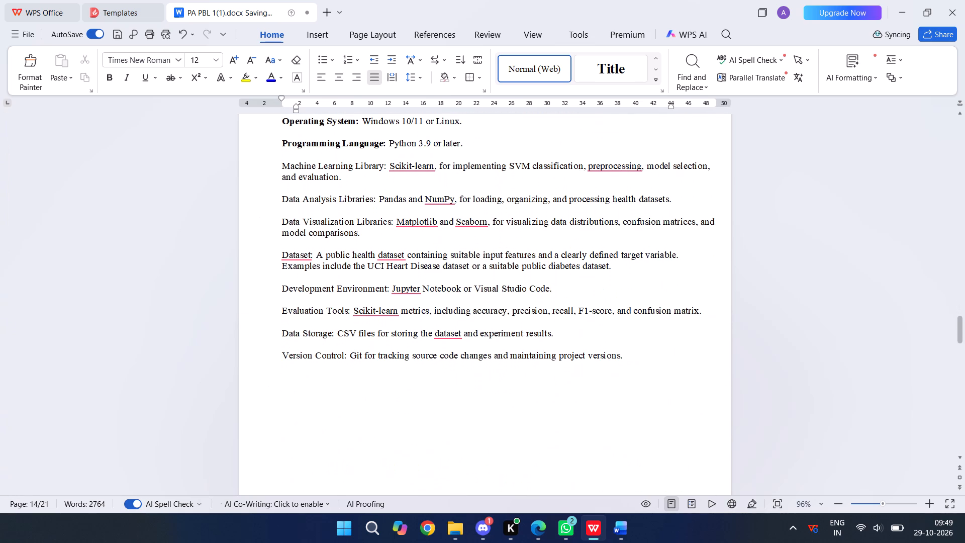
scroll(395, 227, down, 1)
scroll(395, 227, up, 1)
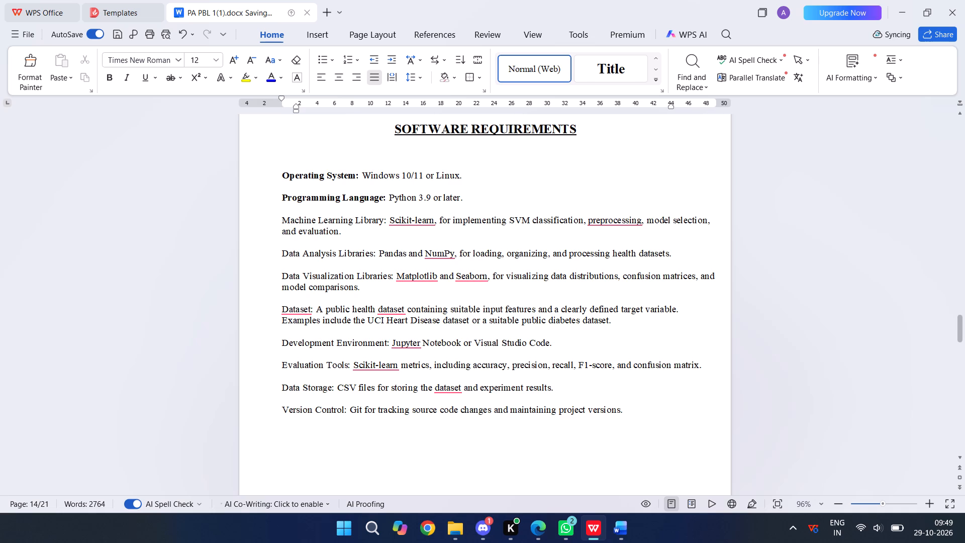
drag(282, 223, 663, 419)
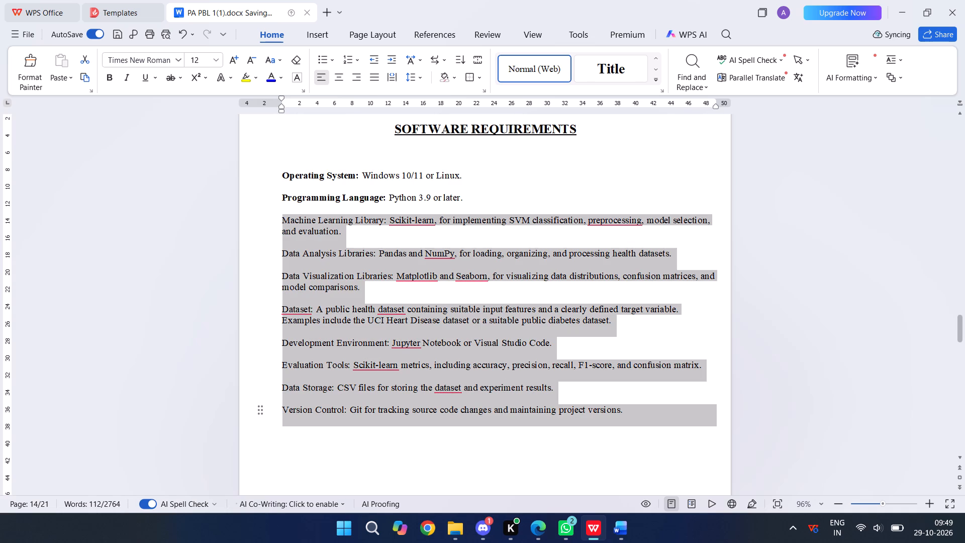
drag(663, 419, 623, 412)
click(376, 74)
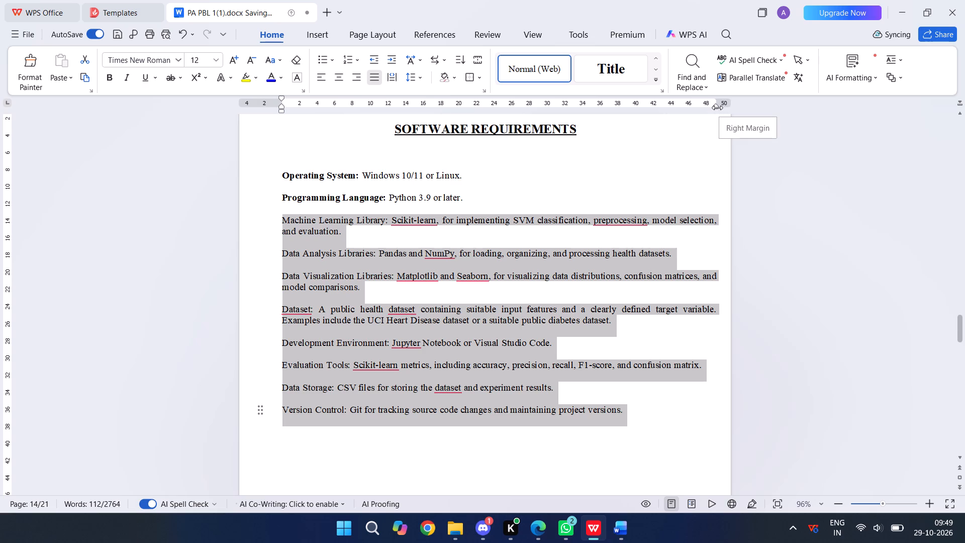
Set the right indent of the selected Software Requirements entries to about 45 on the ruler.
drag(714, 105, 691, 110)
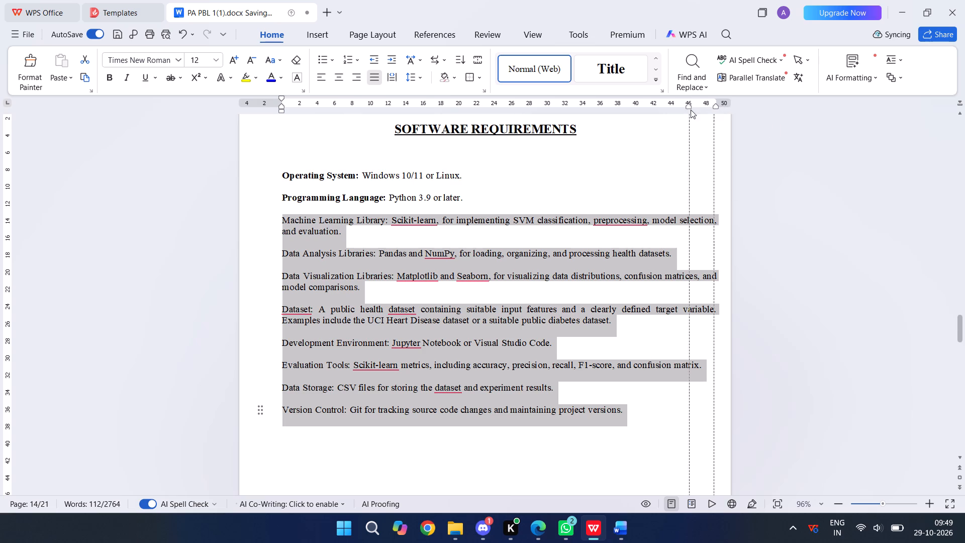
drag(691, 110, 677, 110)
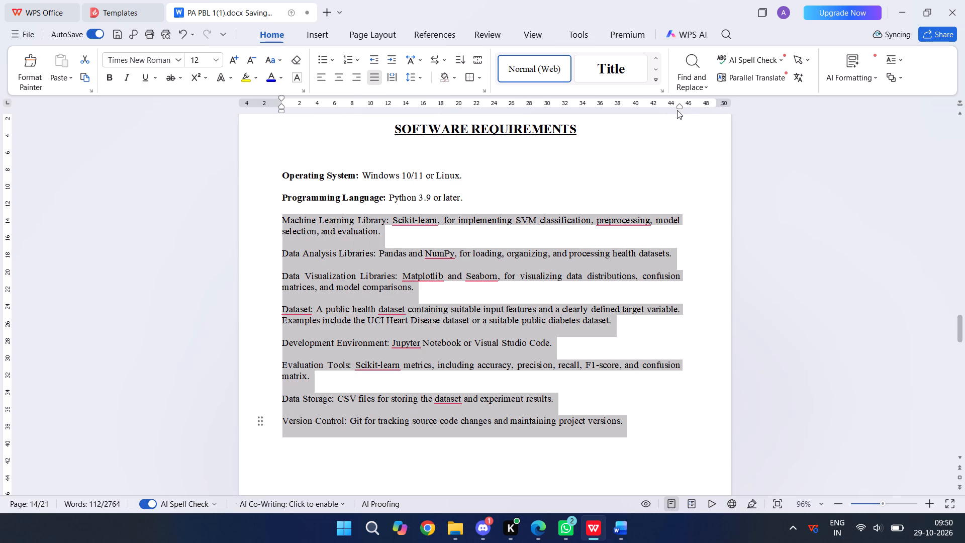
Justify all Hardware Requirements entries in Chapter 8, from "Processor" through "Optional GPU".
scroll(707, 421, down, 7)
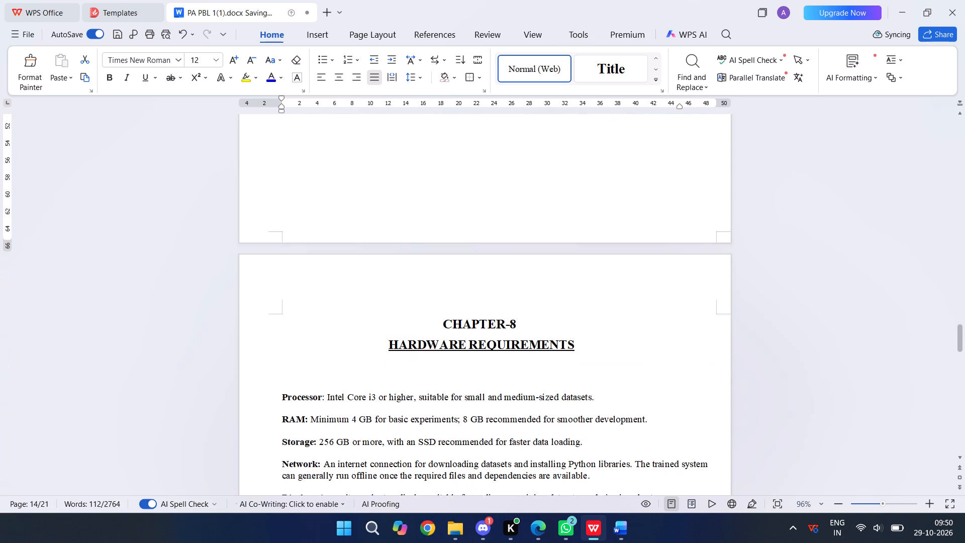
scroll(707, 421, down, 3)
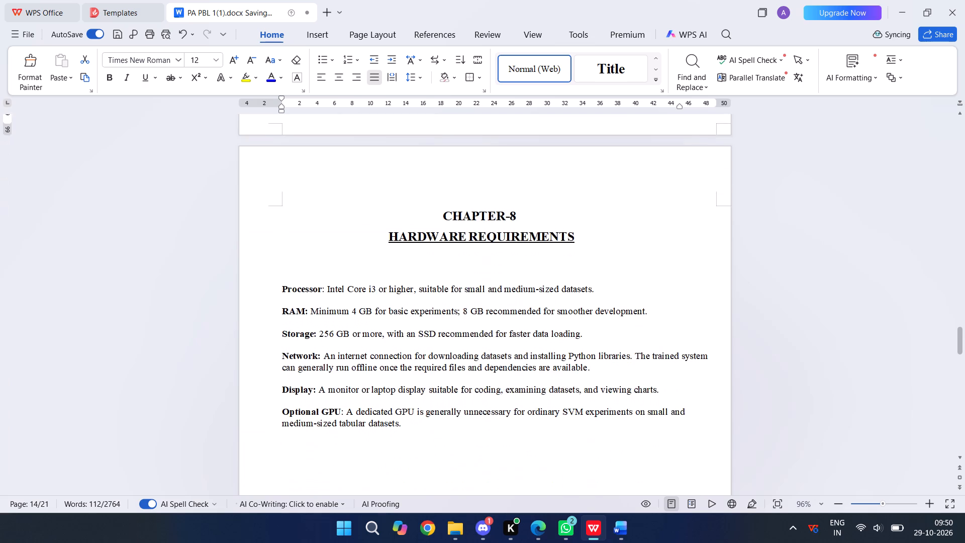
scroll(707, 421, down, 2)
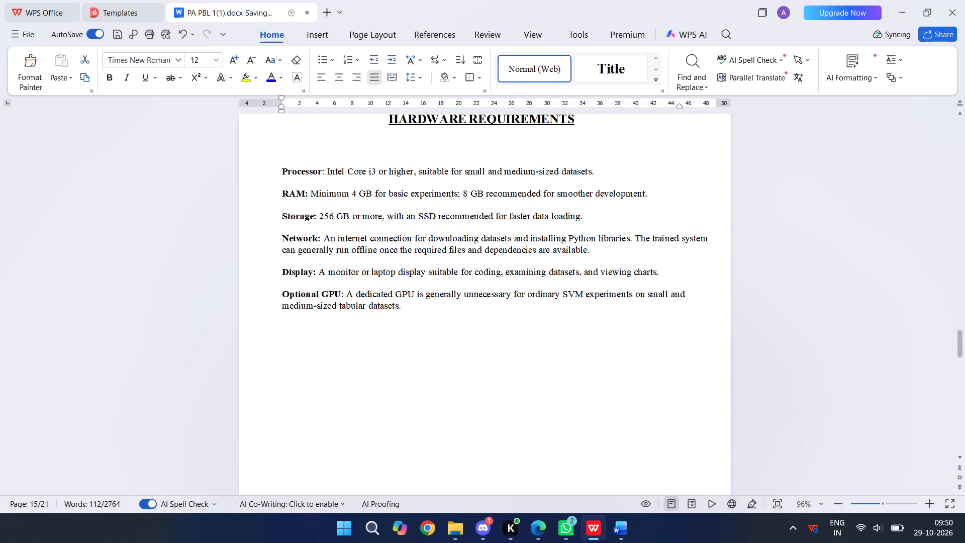
drag(282, 169, 408, 304)
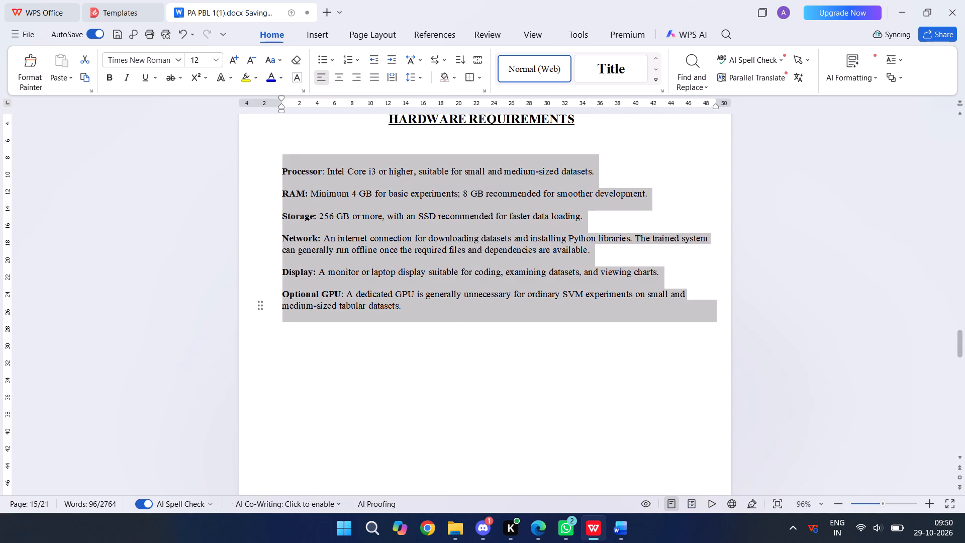
drag(408, 304, 404, 302)
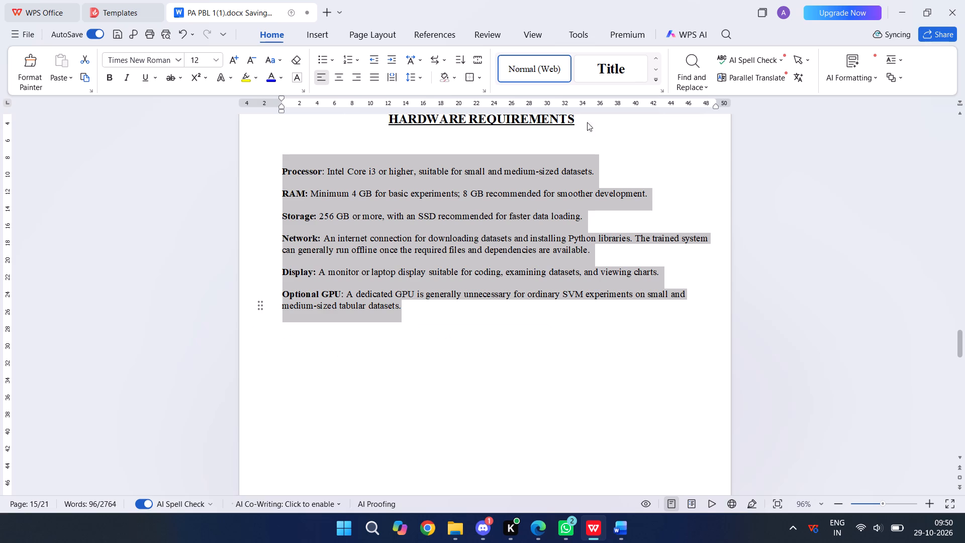
click(373, 78)
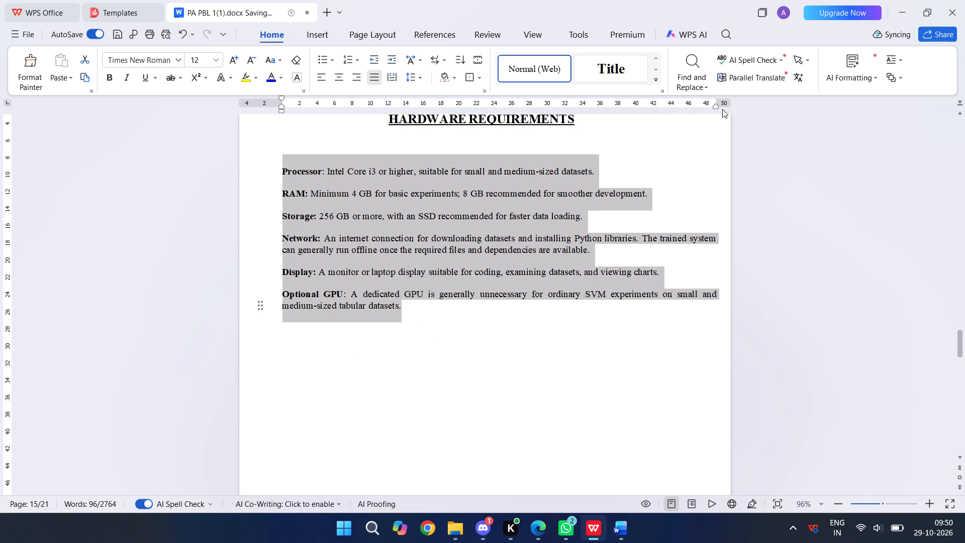
Set the right indent of the selected Hardware Requirements entries to about 46 on the ruler.
drag(714, 106, 687, 115)
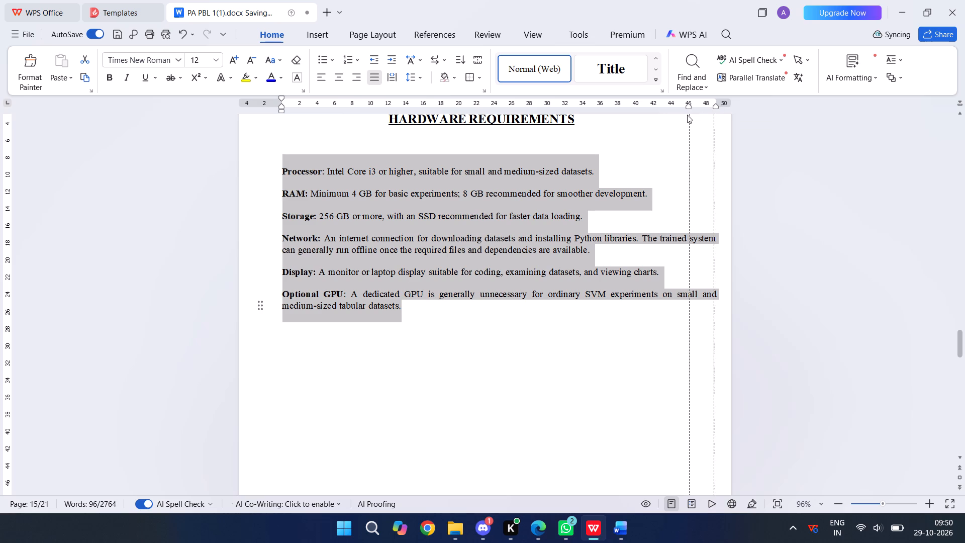
drag(687, 115, 686, 115)
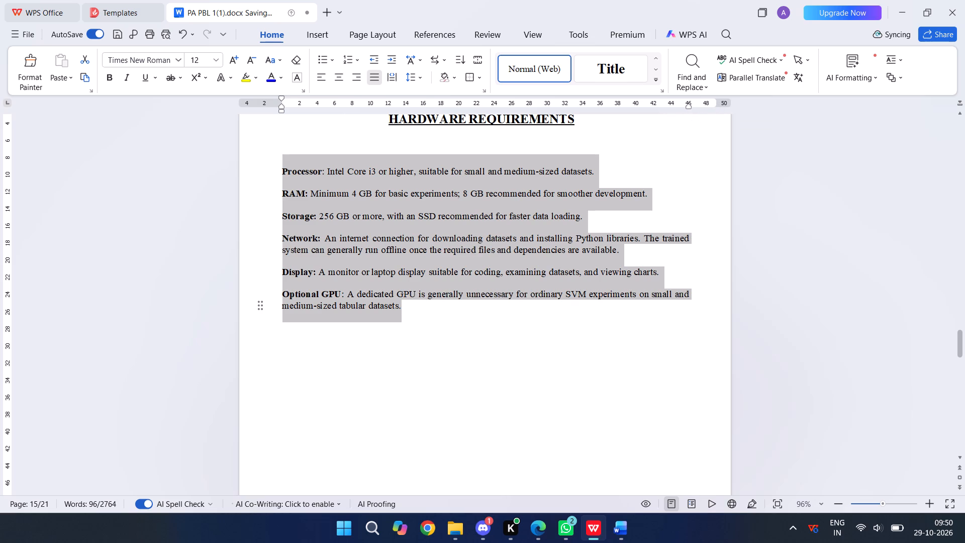
Review the layout of the Chapter 9 source code and the kernel performance comparison page.
scroll(637, 390, down, 9)
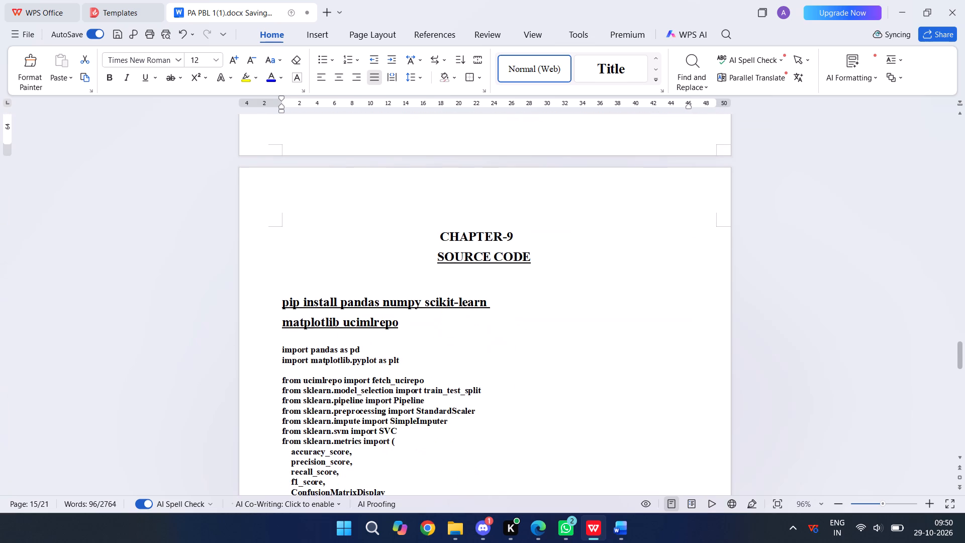
scroll(637, 390, down, 13)
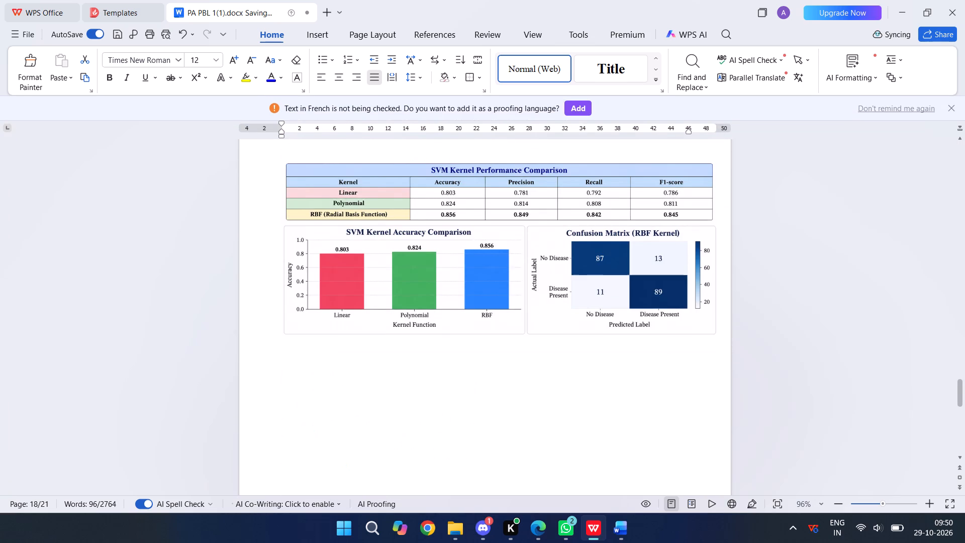
scroll(637, 390, down, 1)
scroll(637, 390, up, 8)
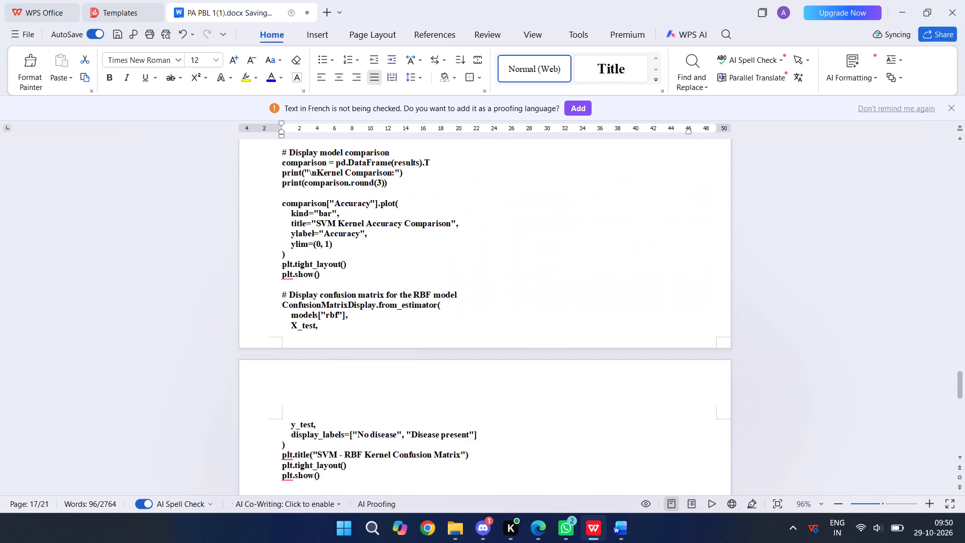
scroll(637, 390, up, 2)
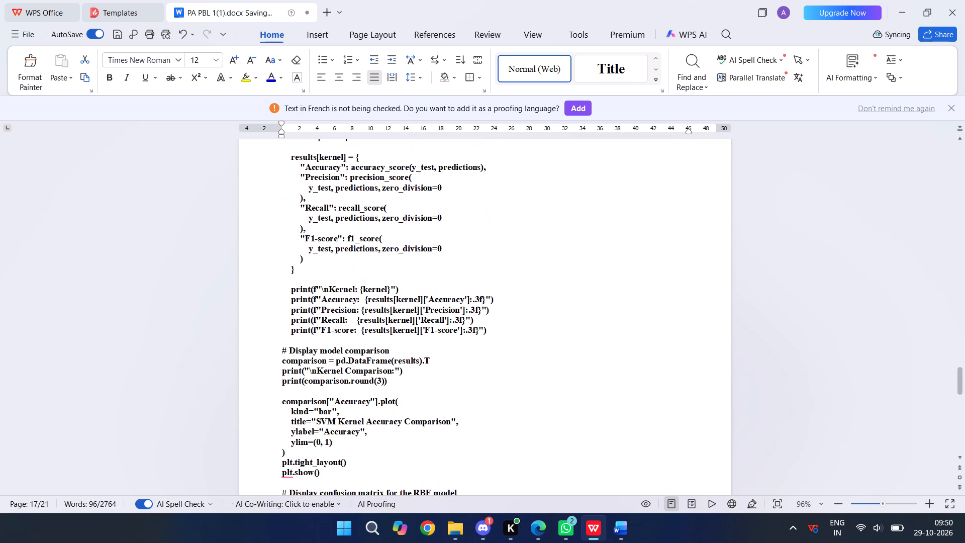
scroll(637, 390, up, 5)
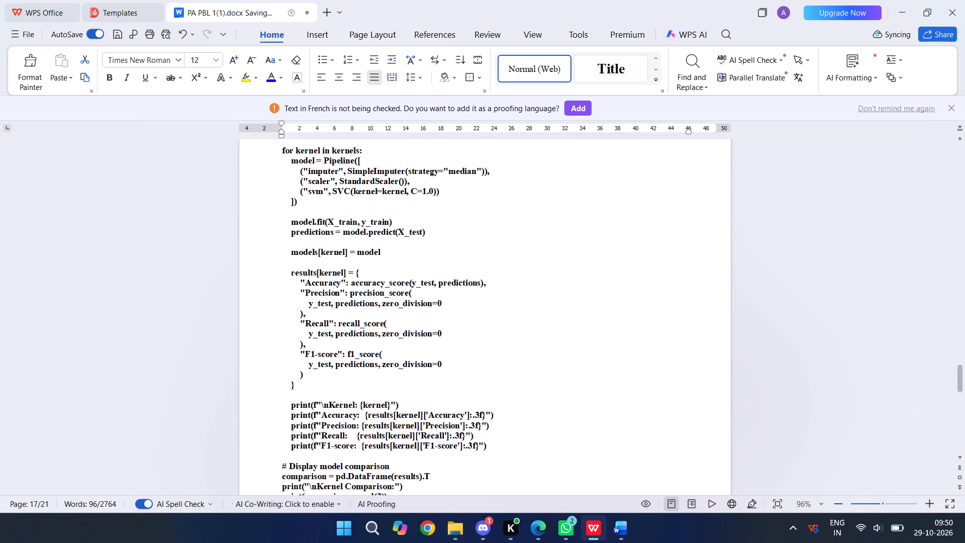
scroll(637, 390, up, 9)
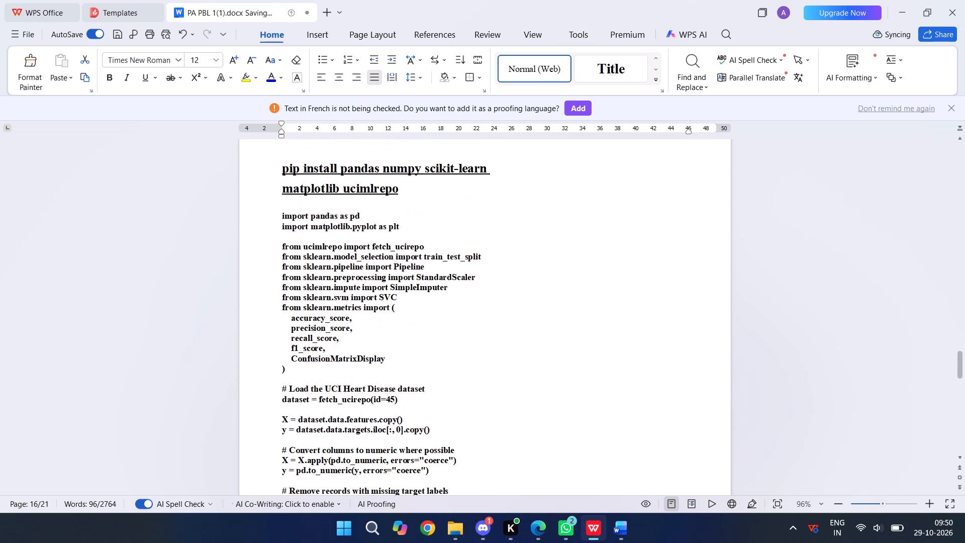
Add a space before the CHAPTER-9 heading to centre it above SOURCE CODE.
scroll(637, 390, up, 3)
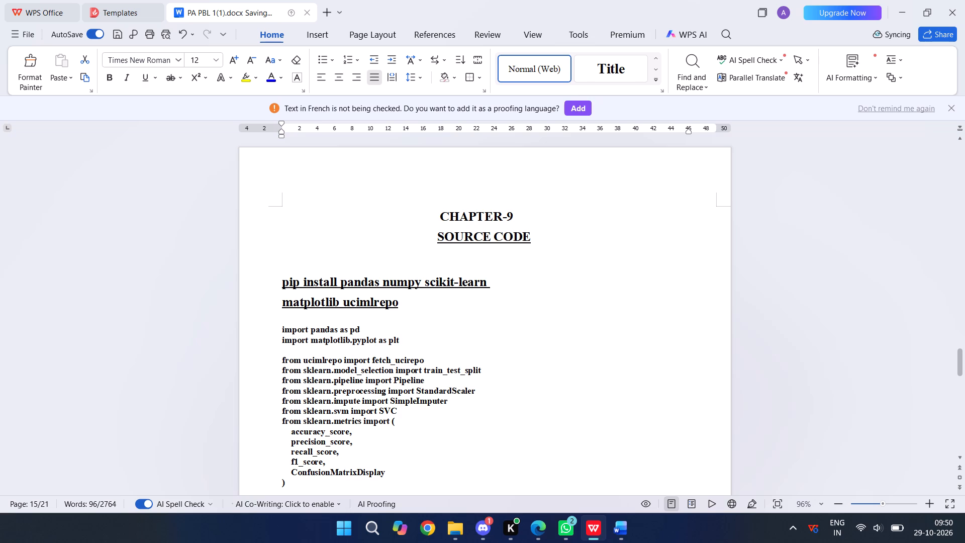
click(441, 216)
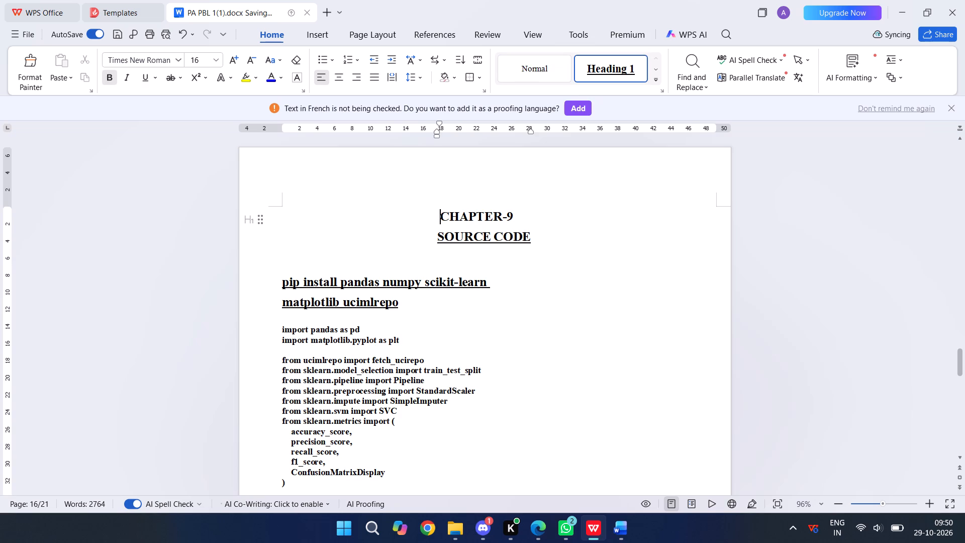
key(space)
Check the alignment of the Chapter 9 heading and source code against the neighbouring pages.
scroll(509, 287, down, 1)
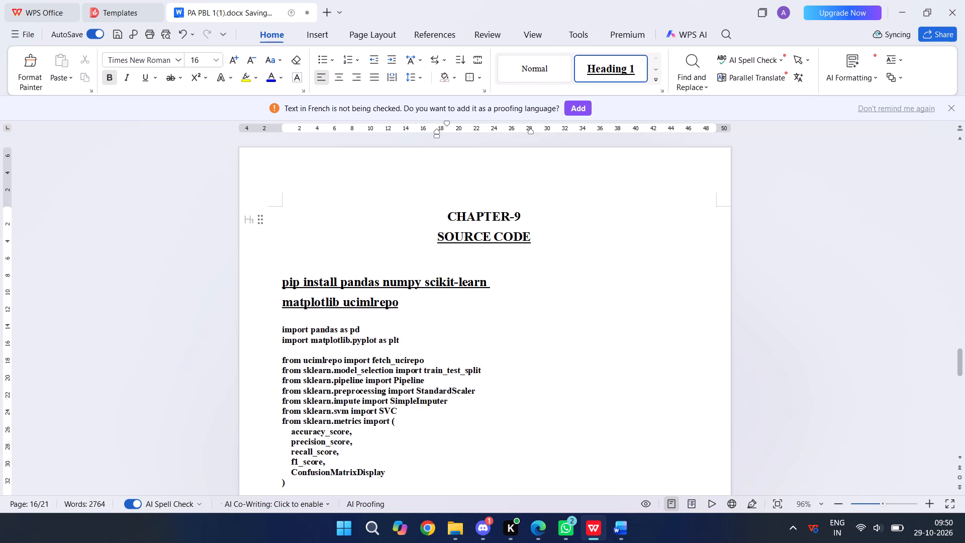
scroll(509, 287, down, 4)
scroll(509, 287, up, 8)
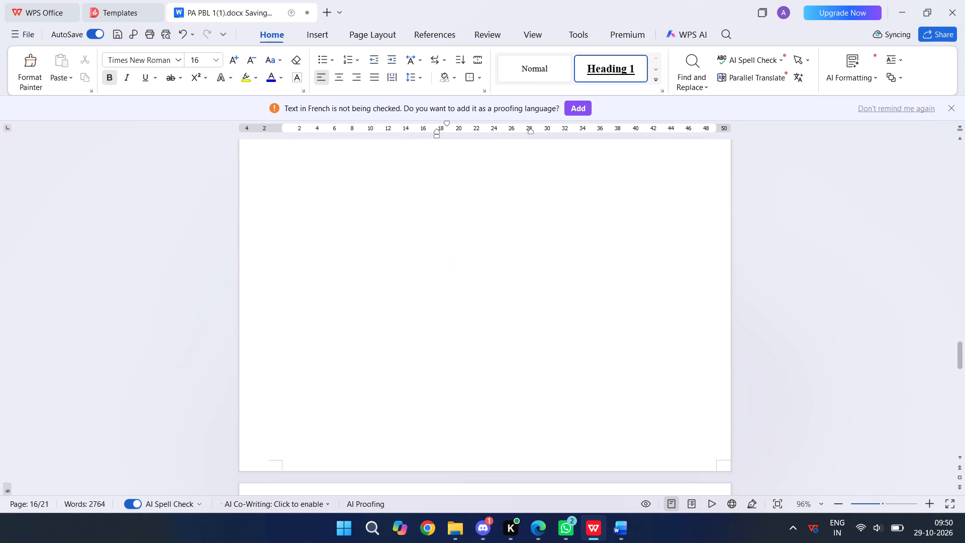
scroll(509, 287, up, 6)
scroll(509, 287, down, 7)
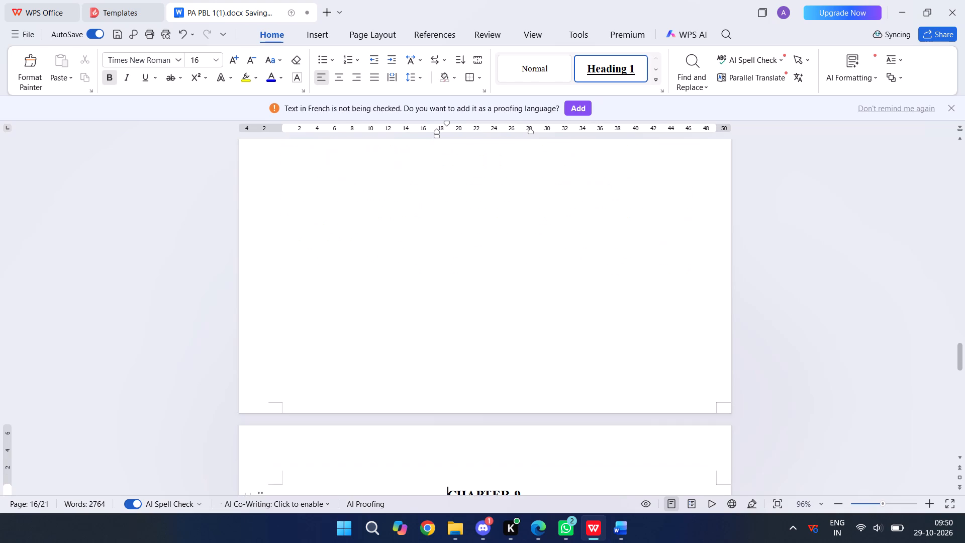
scroll(509, 287, down, 15)
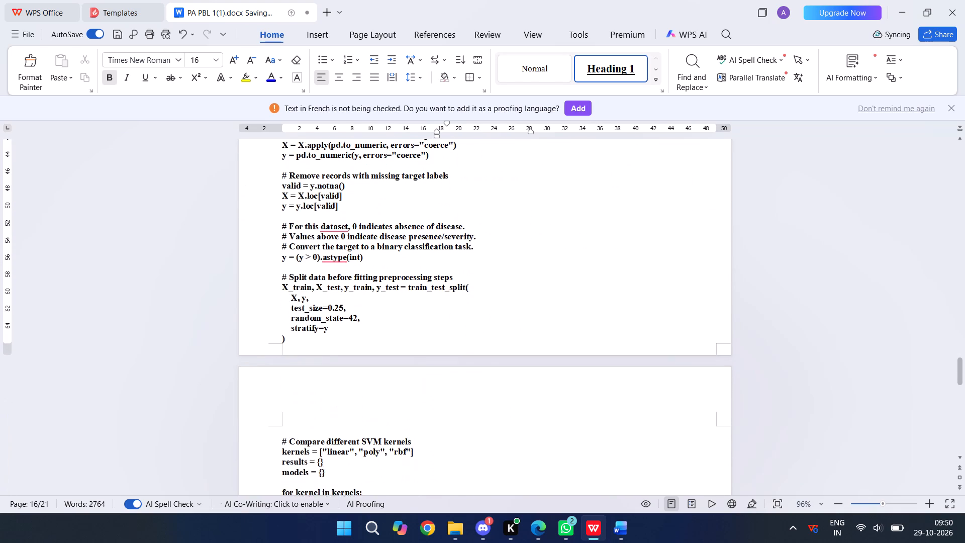
scroll(509, 287, up, 1)
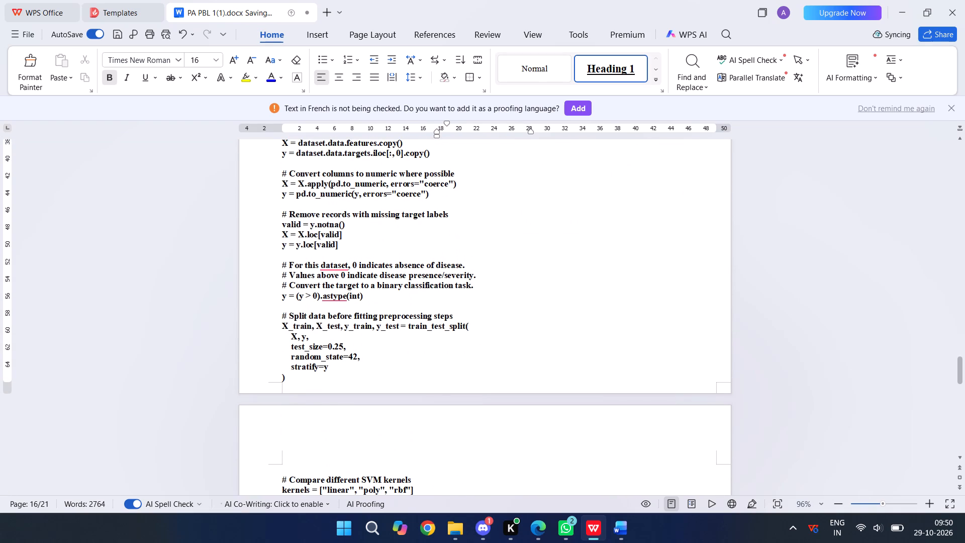
scroll(504, 312, up, 4)
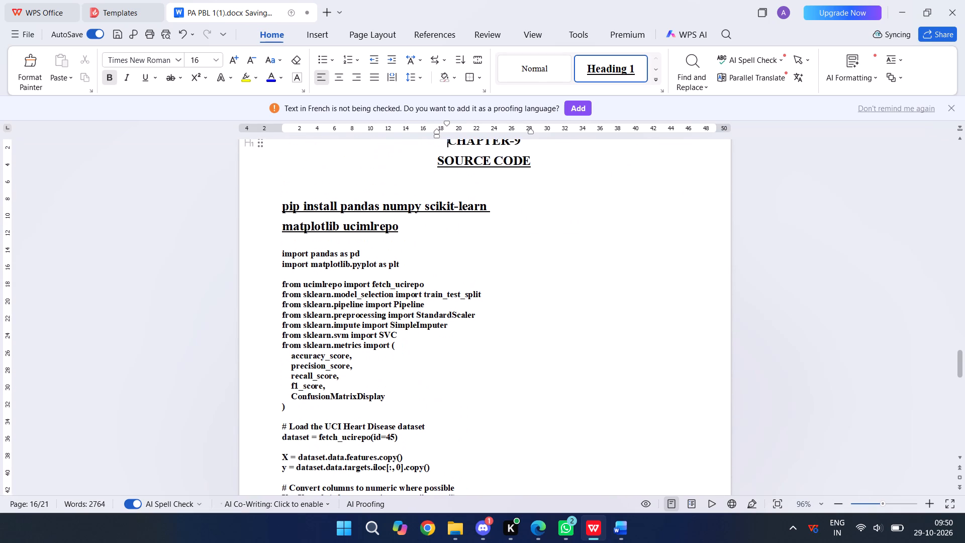
scroll(504, 312, up, 2)
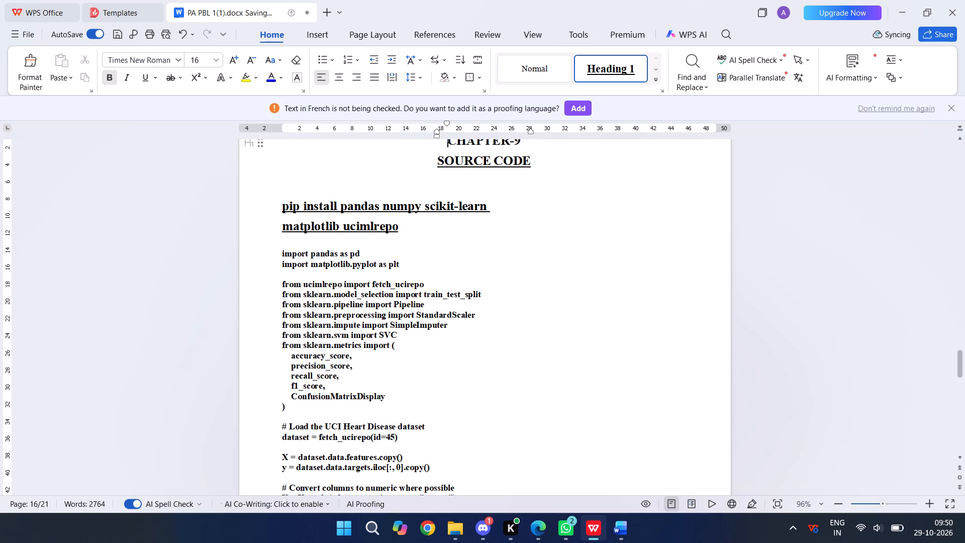
scroll(504, 312, up, 4)
Delete the blank line between the SOURCE CODE heading and the pip install line in Chapter 9.
scroll(504, 312, up, 1)
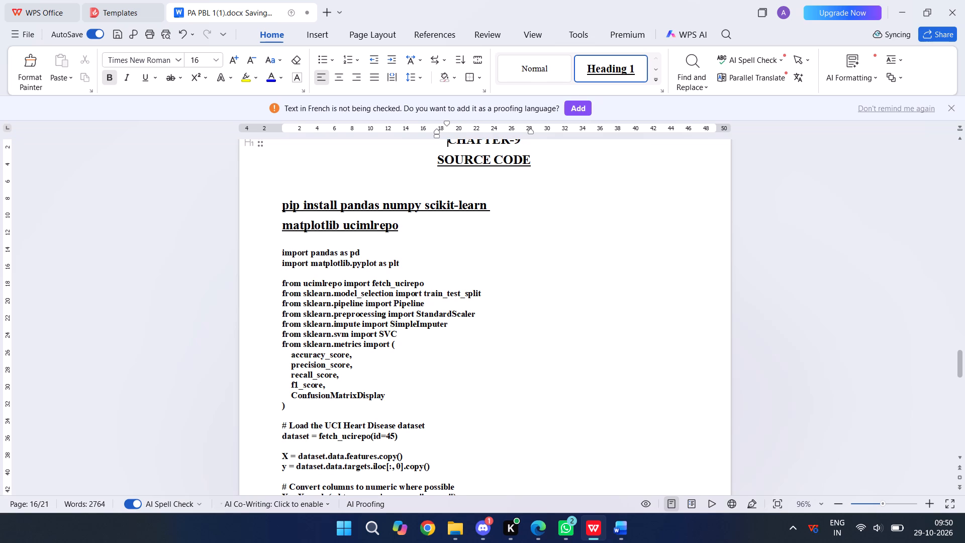
click(283, 211)
key(BackSpace)
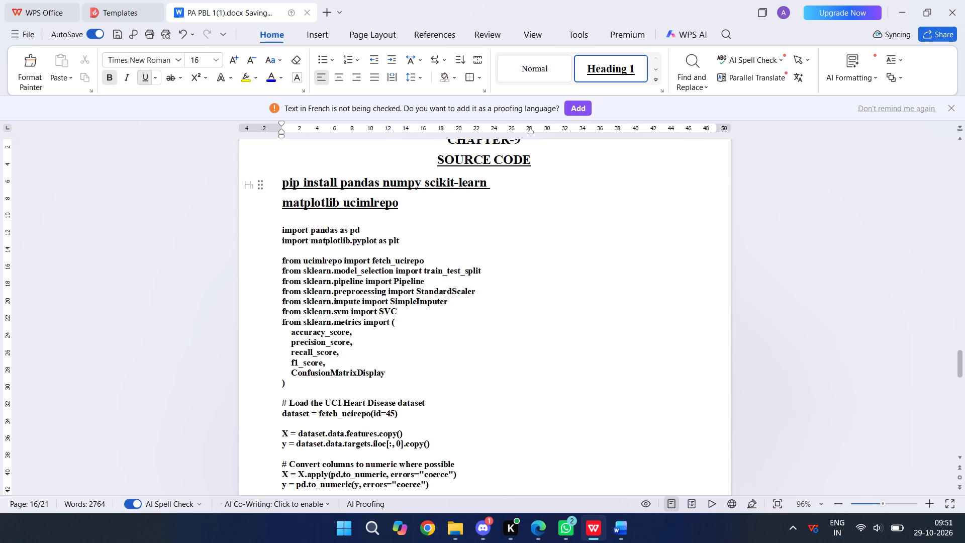
Add a blank line above "# Compare different SVM kernels" to push that comment onto the next page with its code.
scroll(507, 375, down, 6)
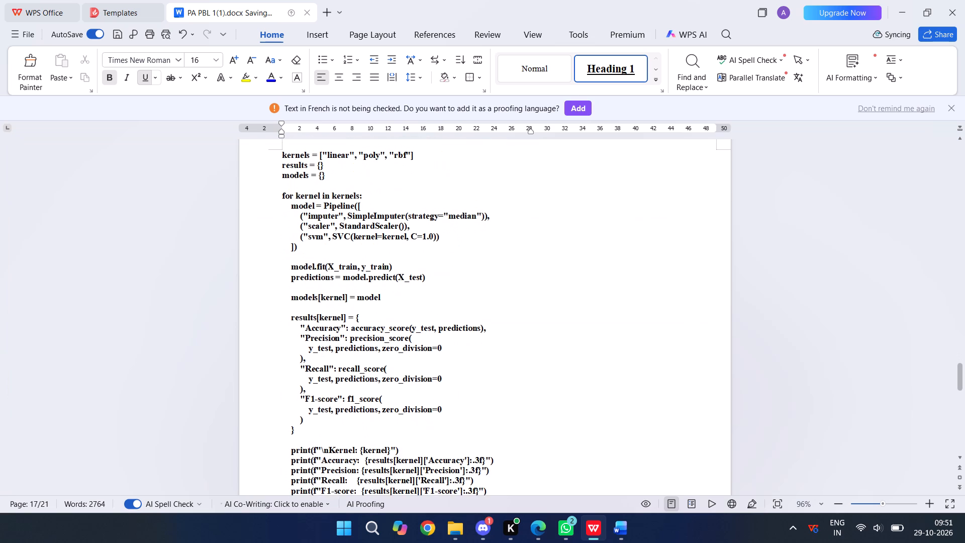
scroll(507, 375, up, 9)
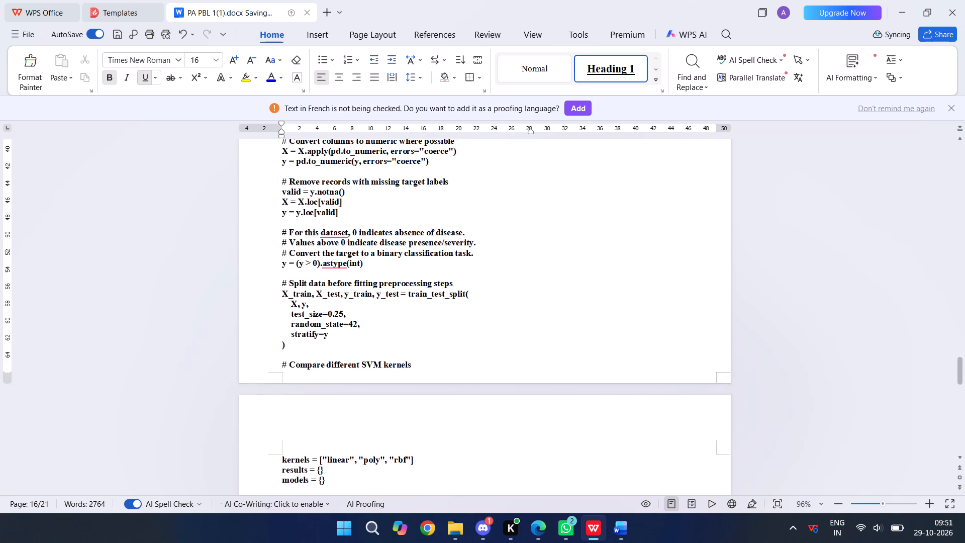
scroll(507, 375, up, 1)
click(322, 393)
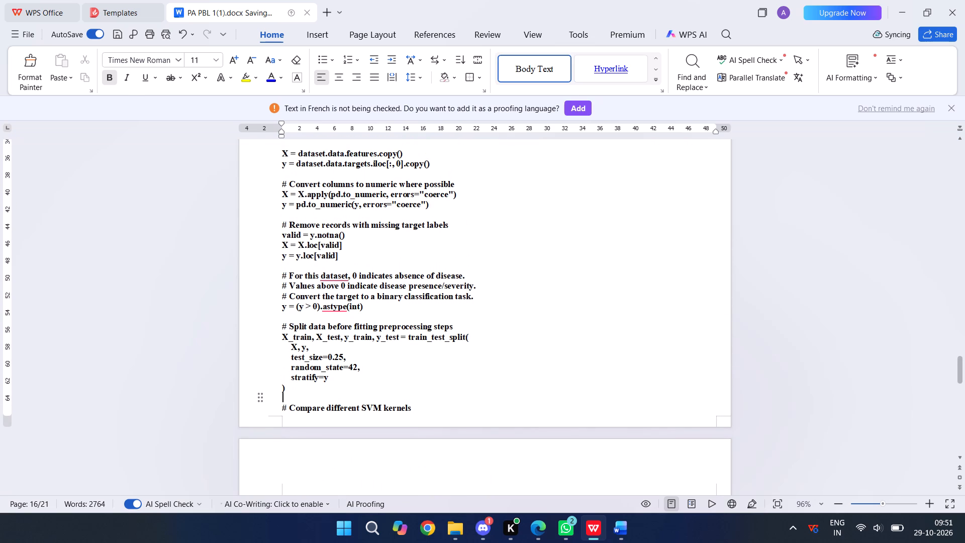
key(Return)
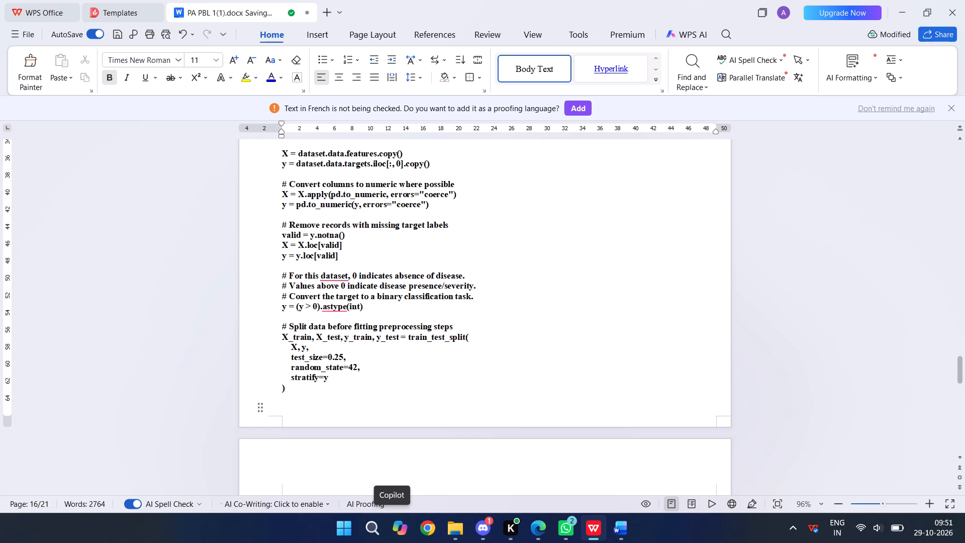
Insert five blank lines after plt.show() to move the "# Display confusion matrix for the RBF model" block onto the next page.
scroll(412, 459, down, 9)
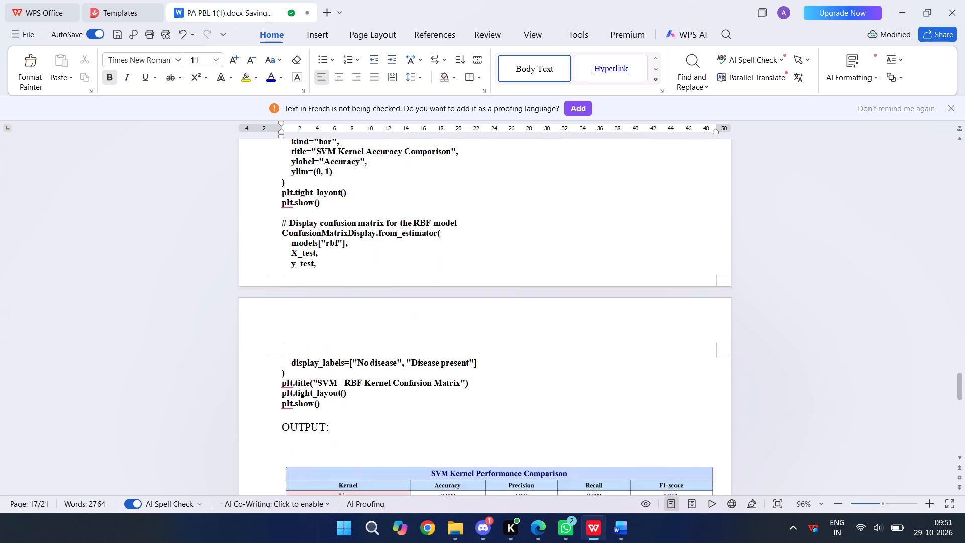
scroll(412, 459, down, 2)
scroll(412, 459, up, 2)
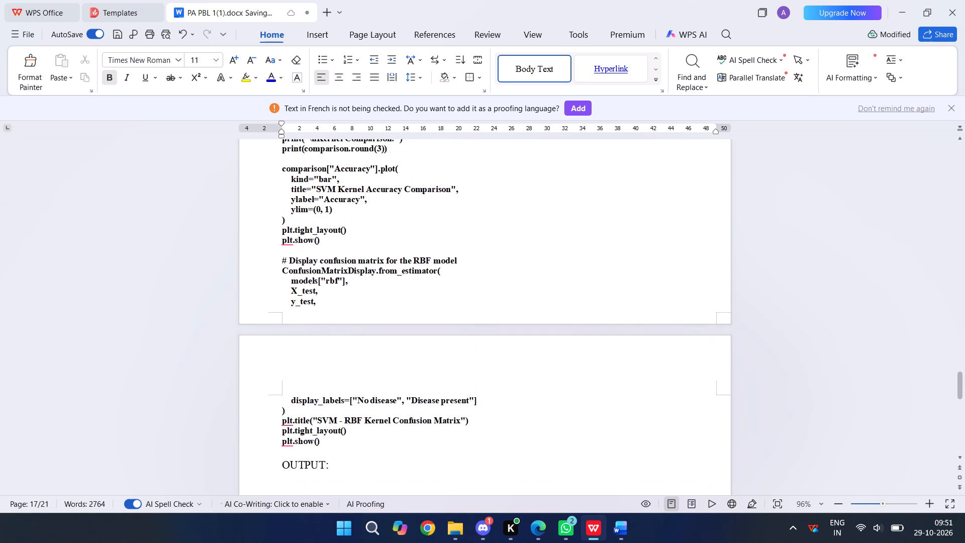
click(332, 246)
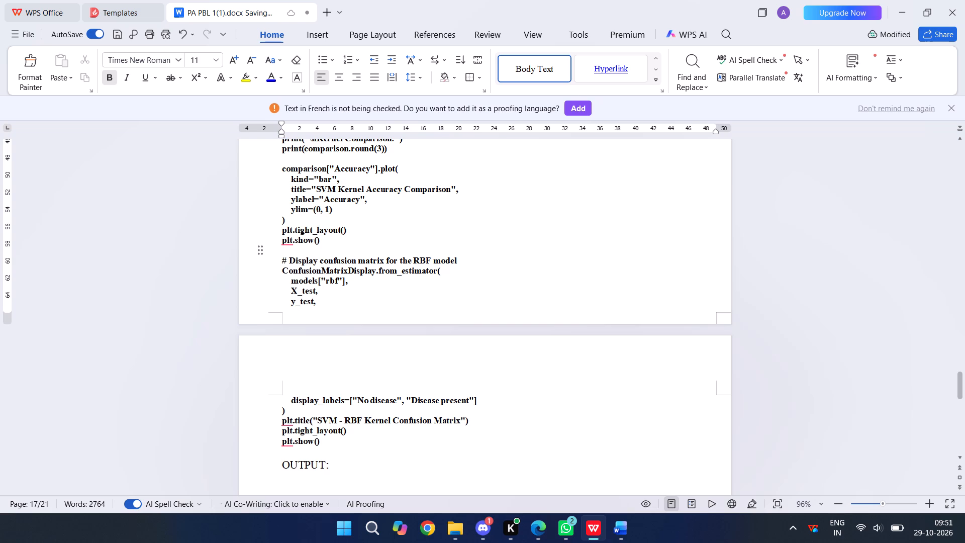
click(332, 239)
key(Return)
key(Return)
key(Return)
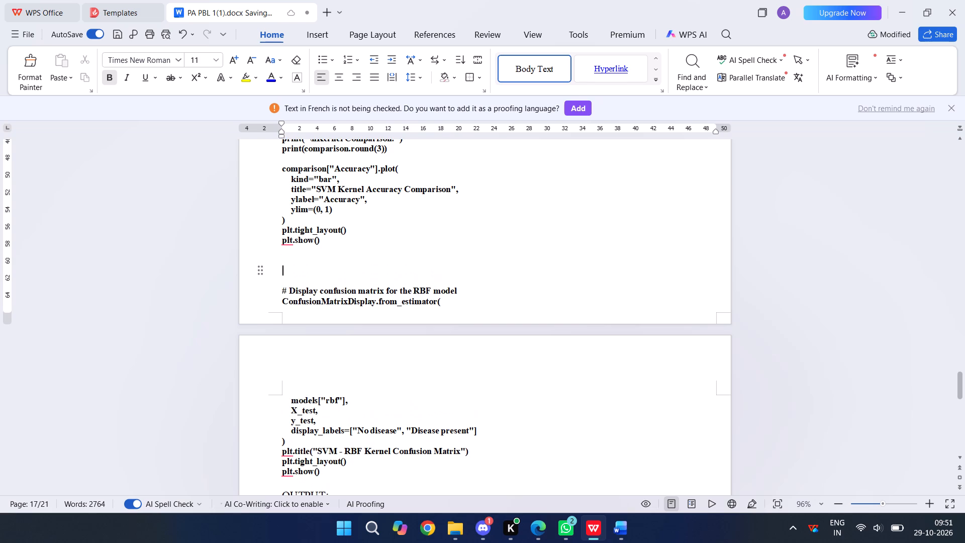
key(Return)
key(Return)
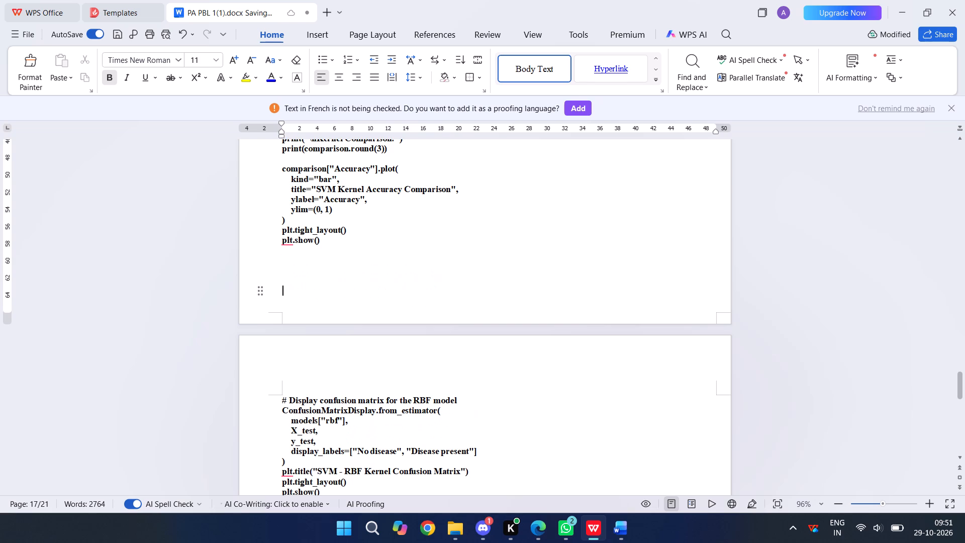
Narrow the SVM Kernel Performance Comparison picture under OUTPUT to about 6.92 in wide, keeping its 3.00 in height.
scroll(399, 343, down, 5)
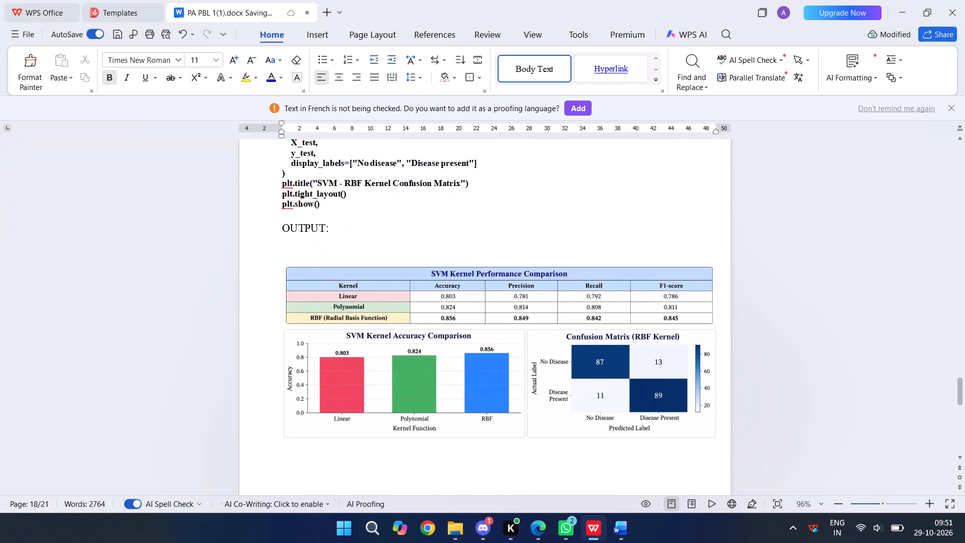
scroll(399, 343, down, 1)
click(343, 318)
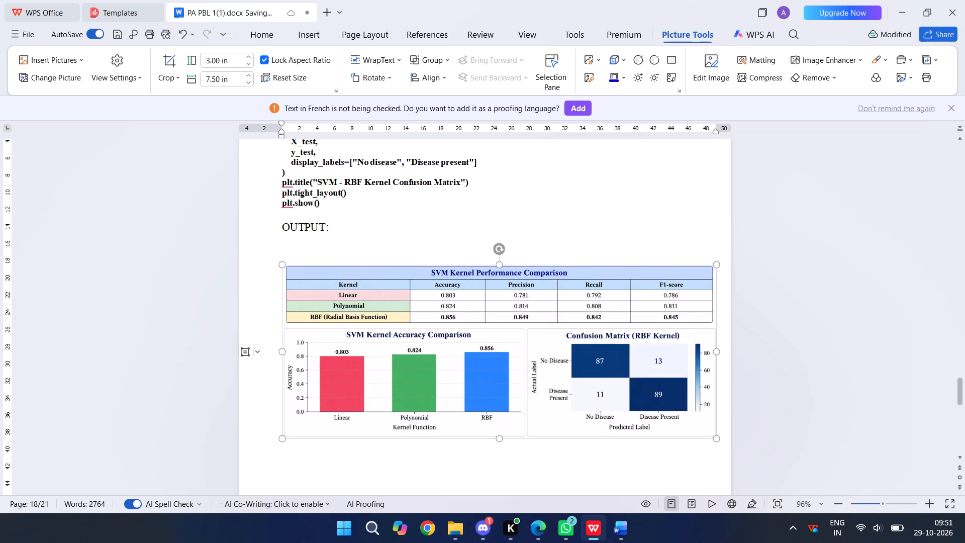
drag(719, 350, 695, 350)
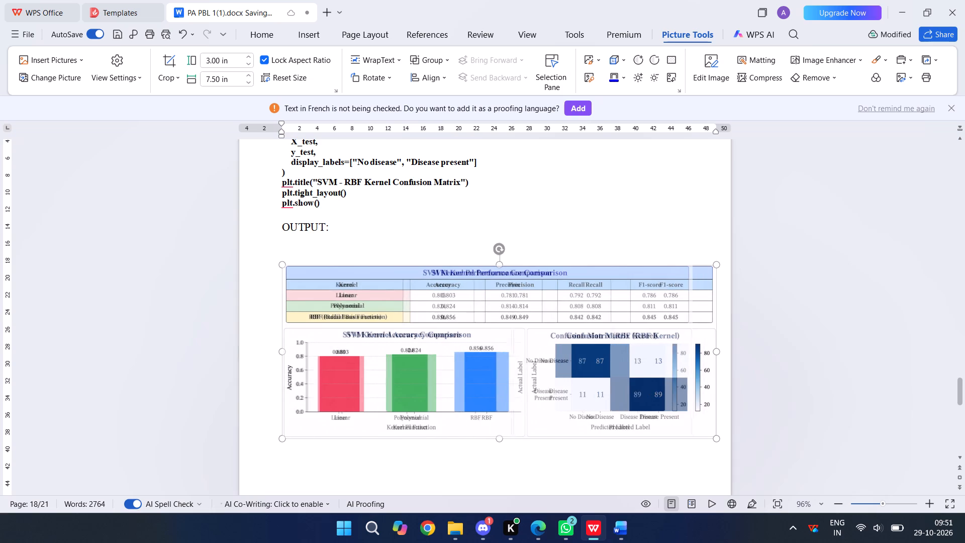
drag(695, 350, 684, 351)
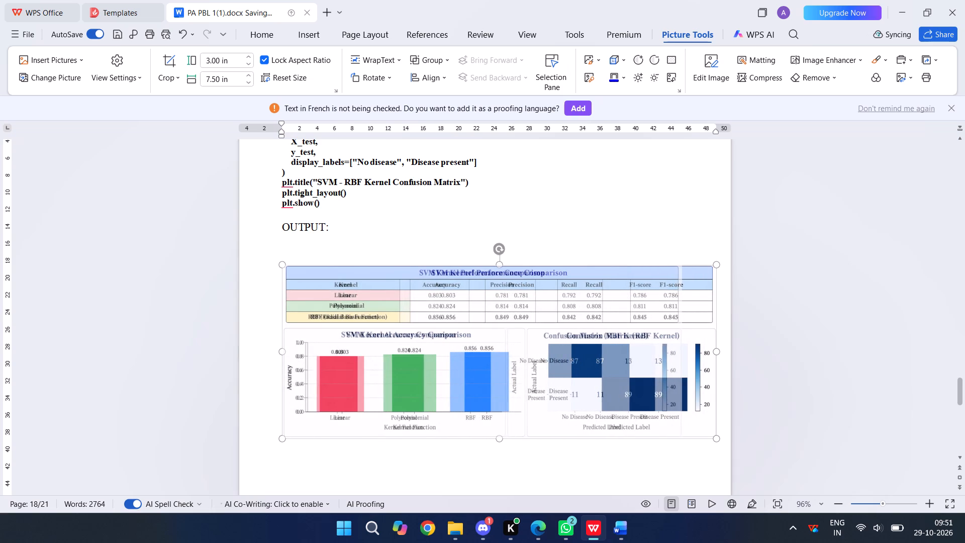
drag(684, 351, 685, 351)
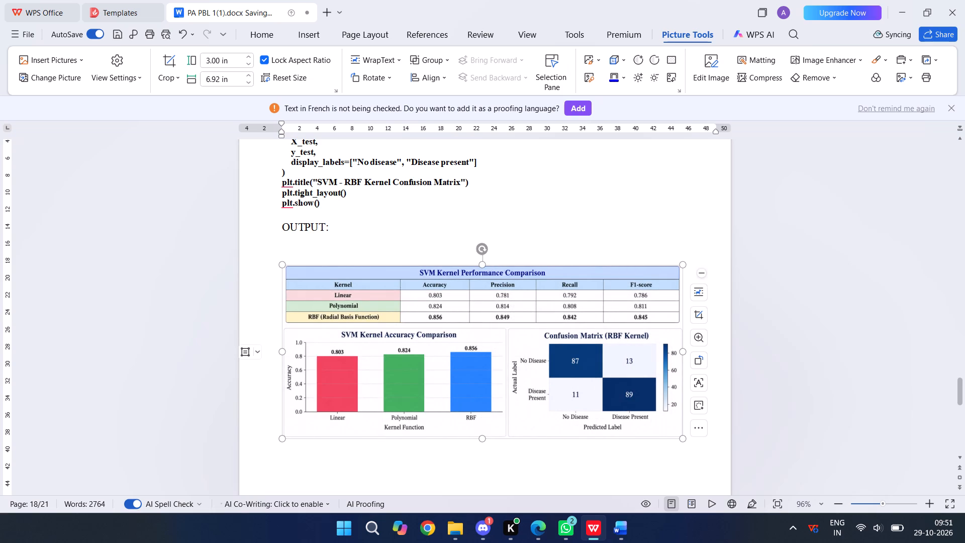
Set the right indent of all Chapter 10 CONCLUSION paragraphs to about 45 on the ruler.
scroll(619, 354, down, 8)
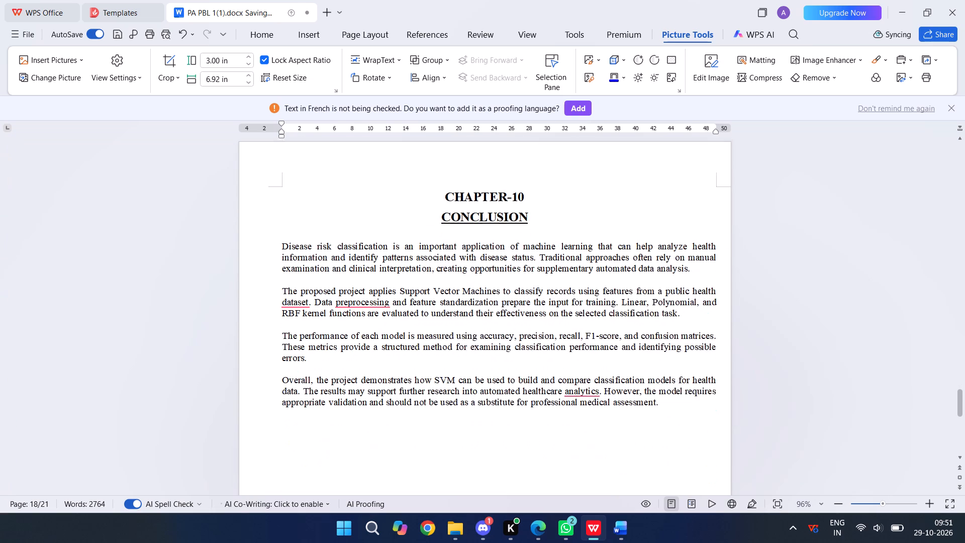
scroll(619, 354, down, 2)
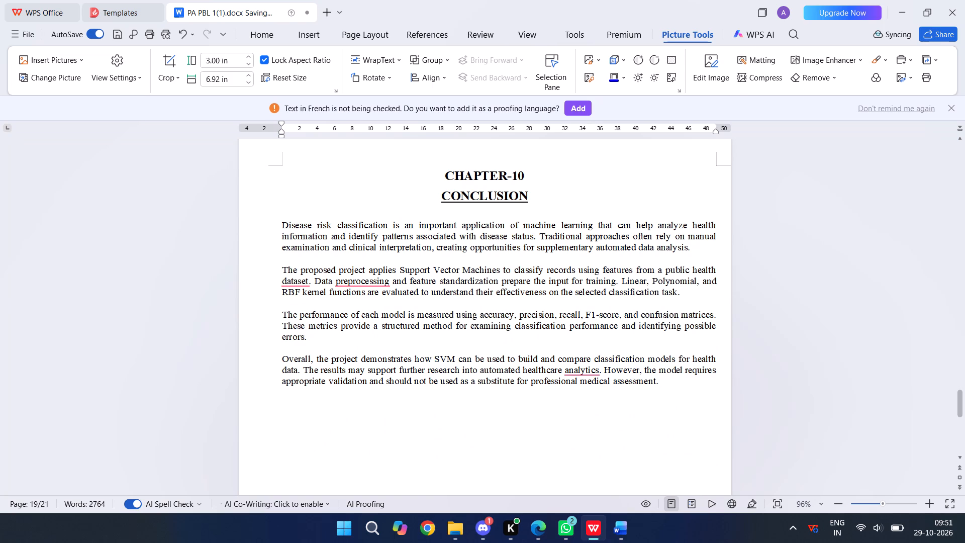
drag(280, 223, 553, 374)
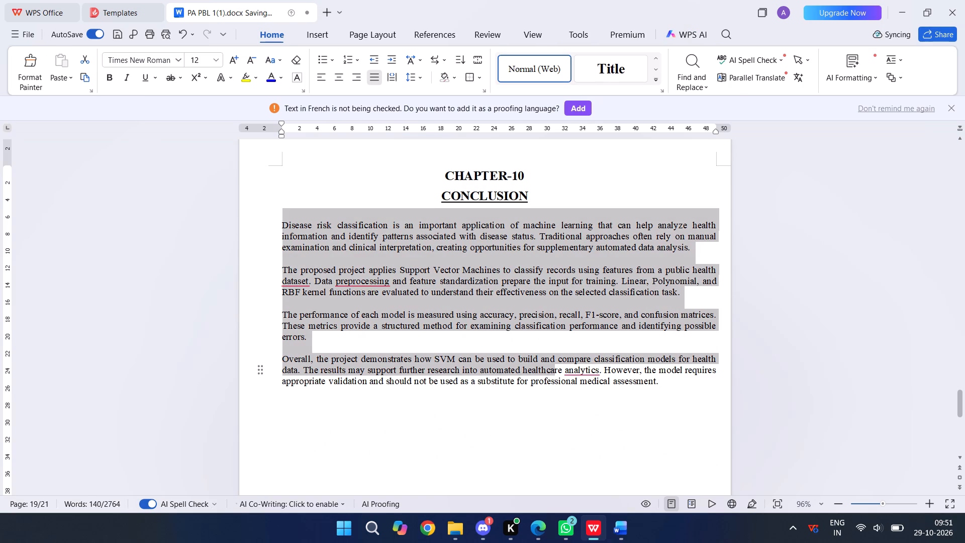
drag(553, 374, 676, 389)
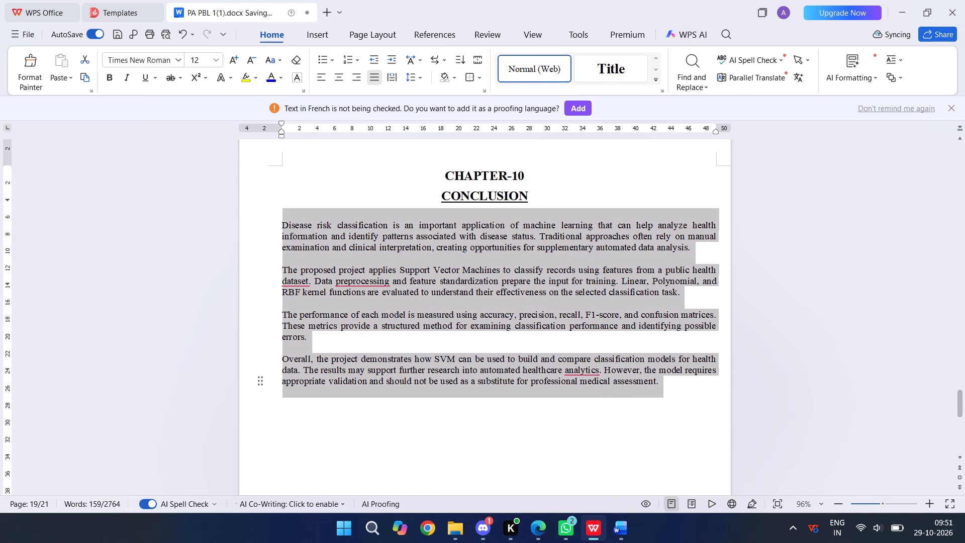
drag(676, 389, 659, 378)
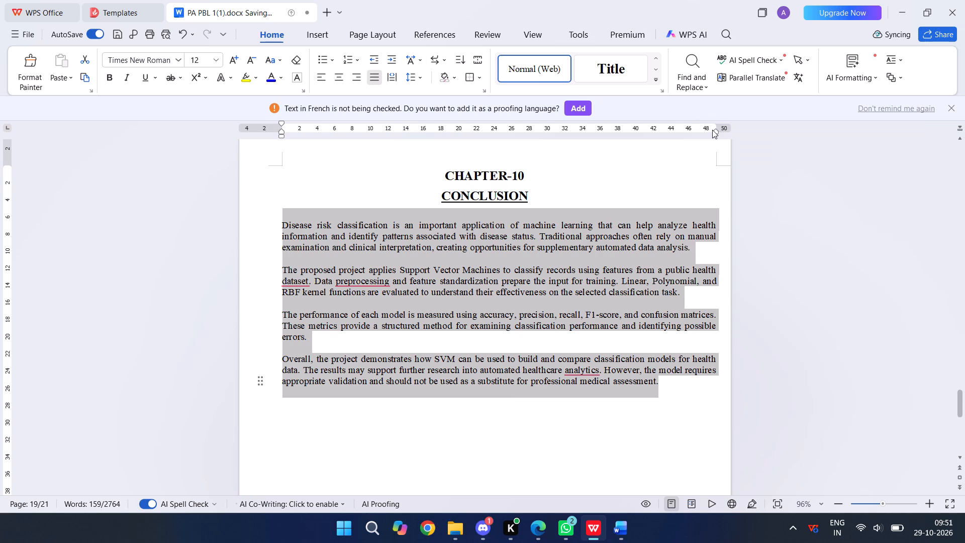
drag(715, 131, 693, 131)
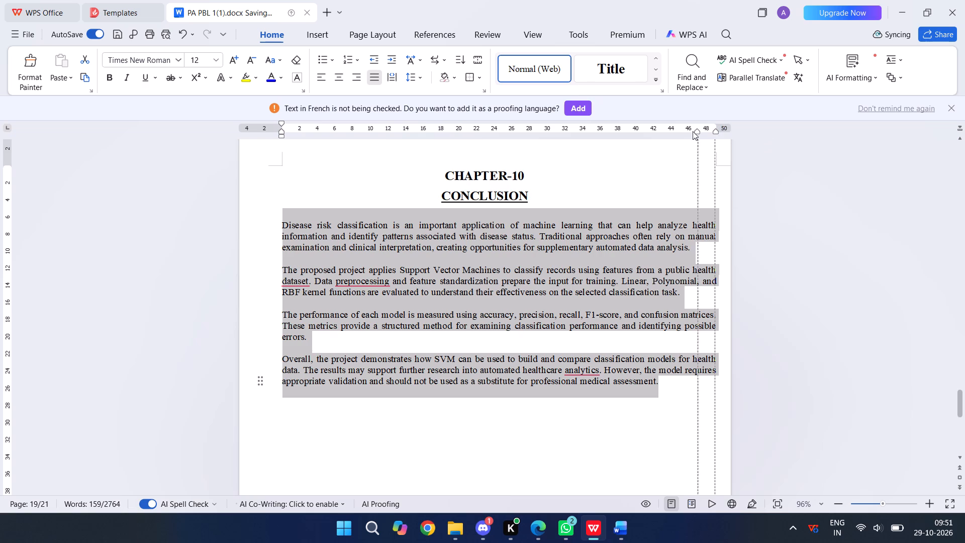
drag(693, 131, 681, 132)
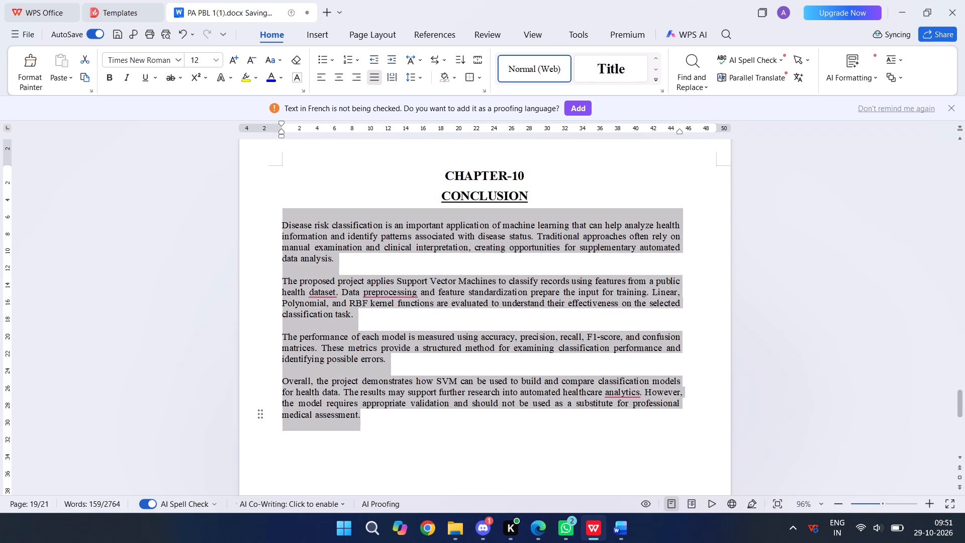
click(704, 351)
Set the right indent of the whole FUTURE SCOPE bullet list to about 45 on the ruler.
scroll(679, 380, down, 4)
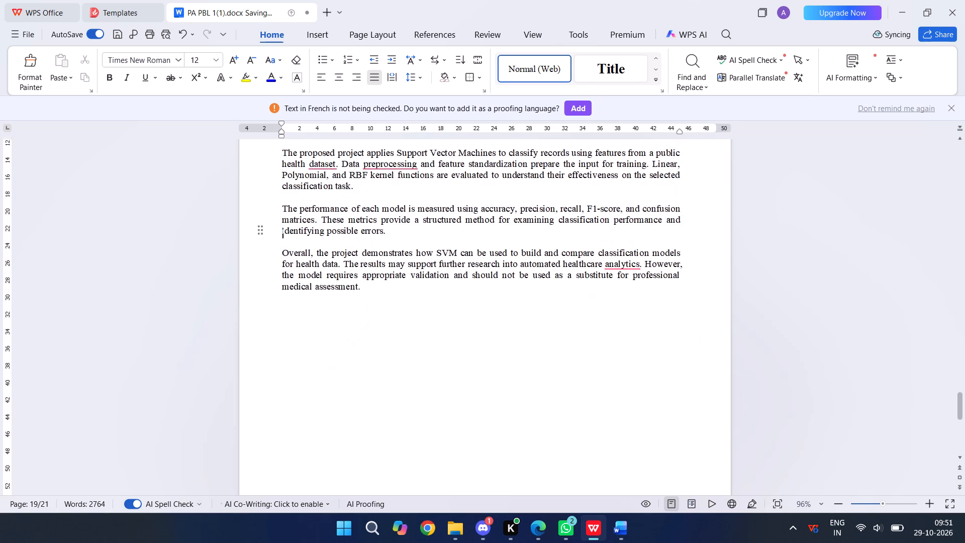
scroll(679, 380, down, 6)
scroll(679, 380, up, 1)
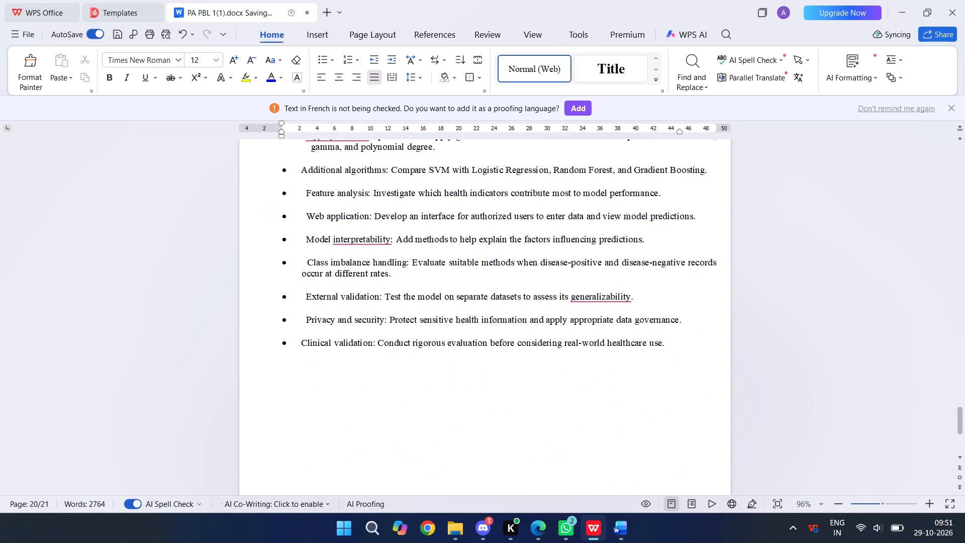
scroll(679, 380, up, 2)
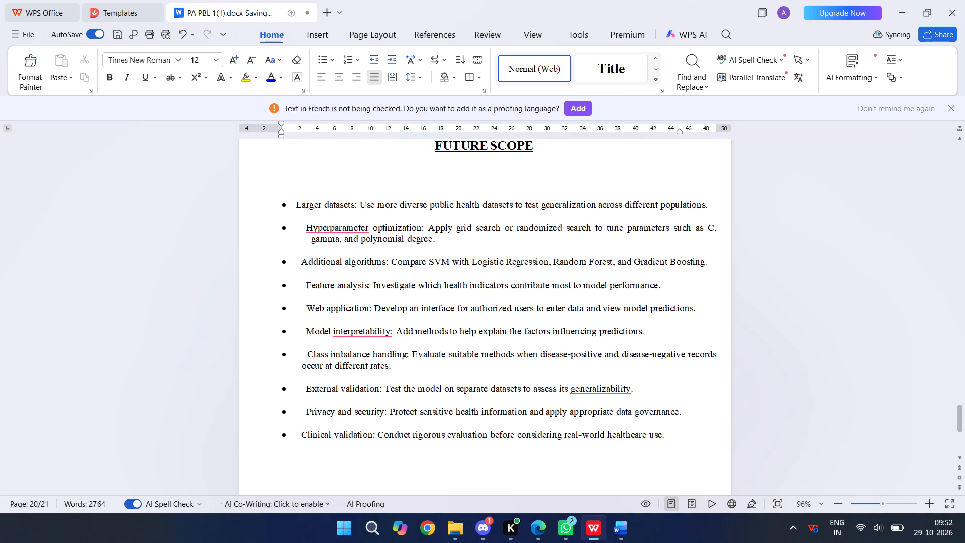
drag(297, 205, 498, 413)
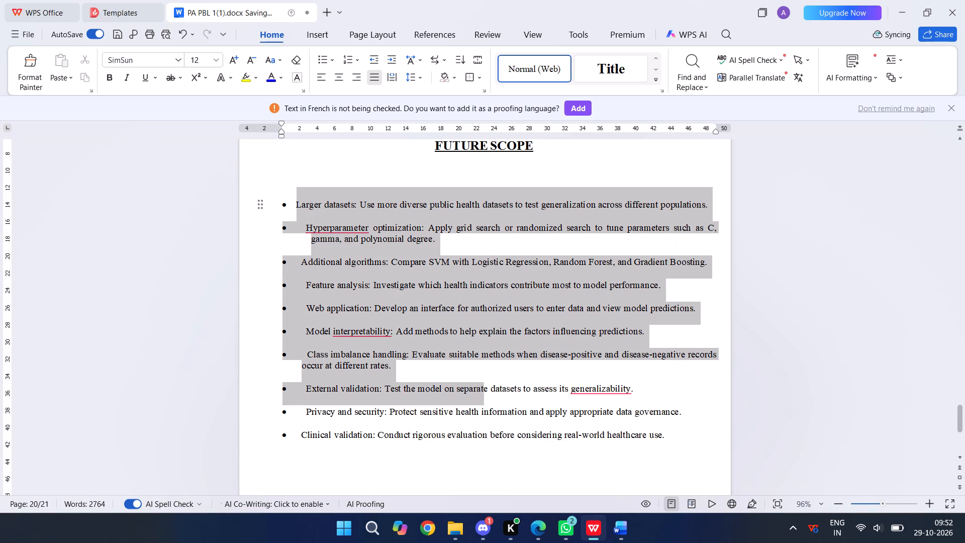
drag(498, 413, 682, 435)
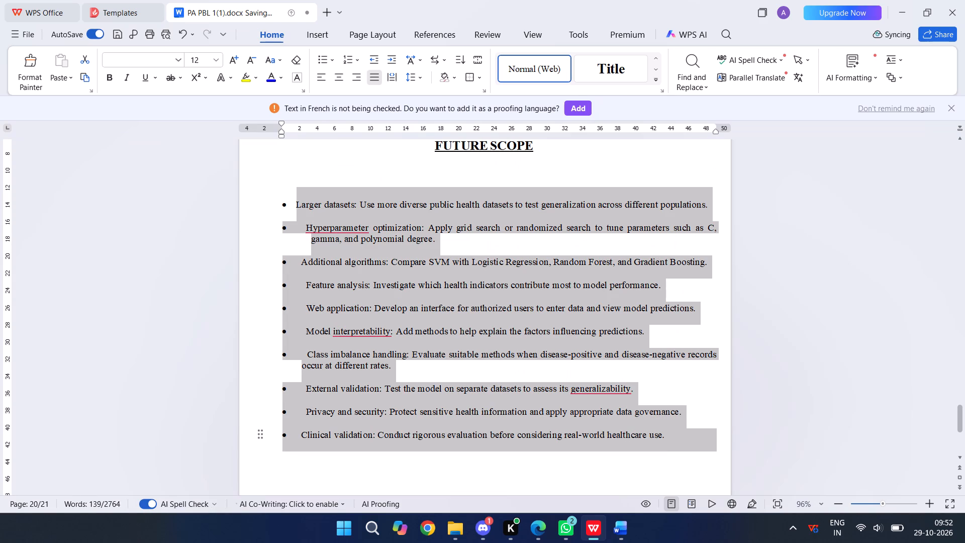
drag(682, 435, 667, 435)
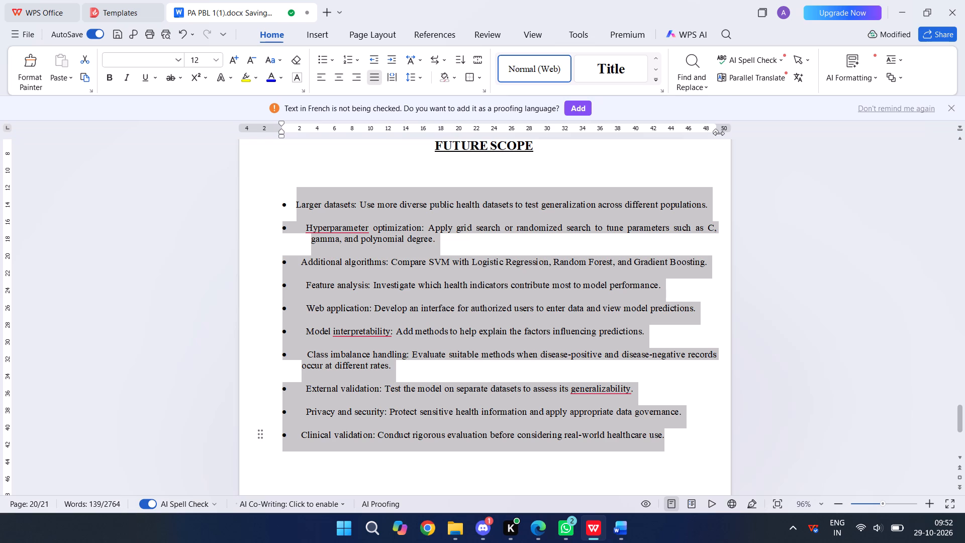
drag(717, 130, 687, 134)
drag(687, 134, 685, 134)
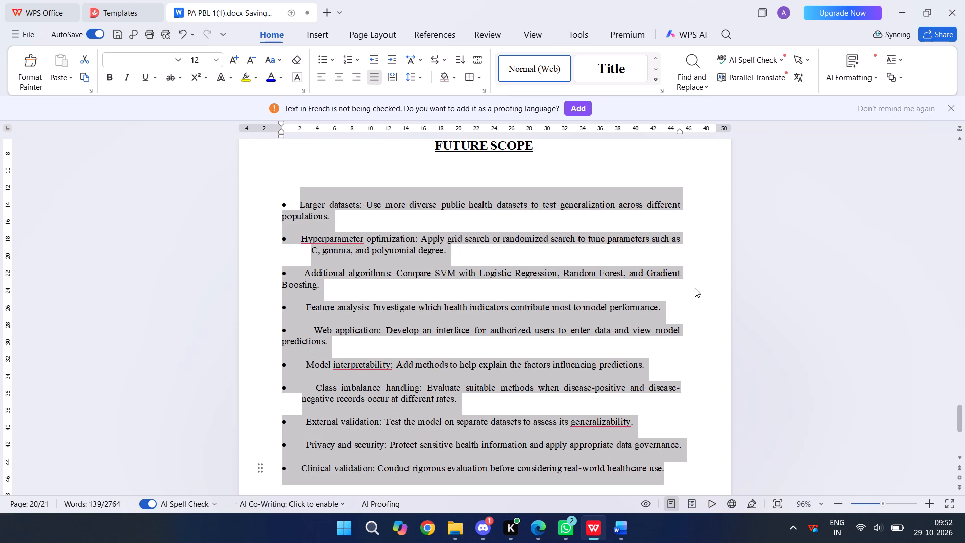
click(704, 333)
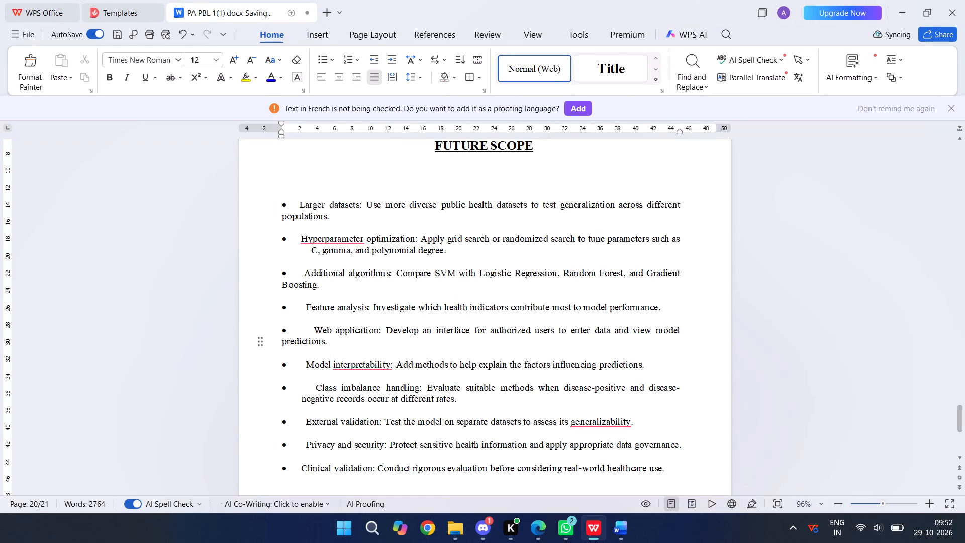
Remove one extra space before the text of the "Web application" and "Class imbalance handling" bullets in FUTURE SCOPE.
click(318, 331)
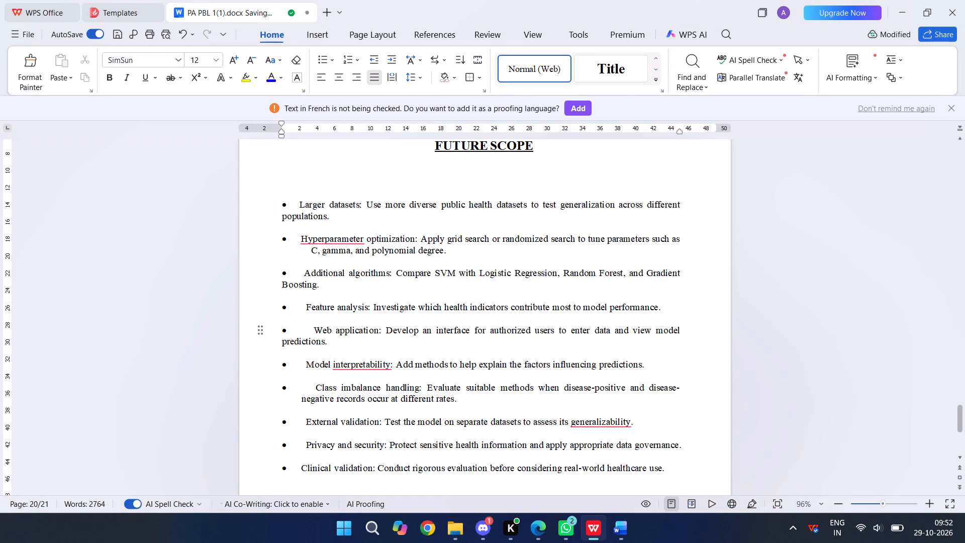
key(BackSpace)
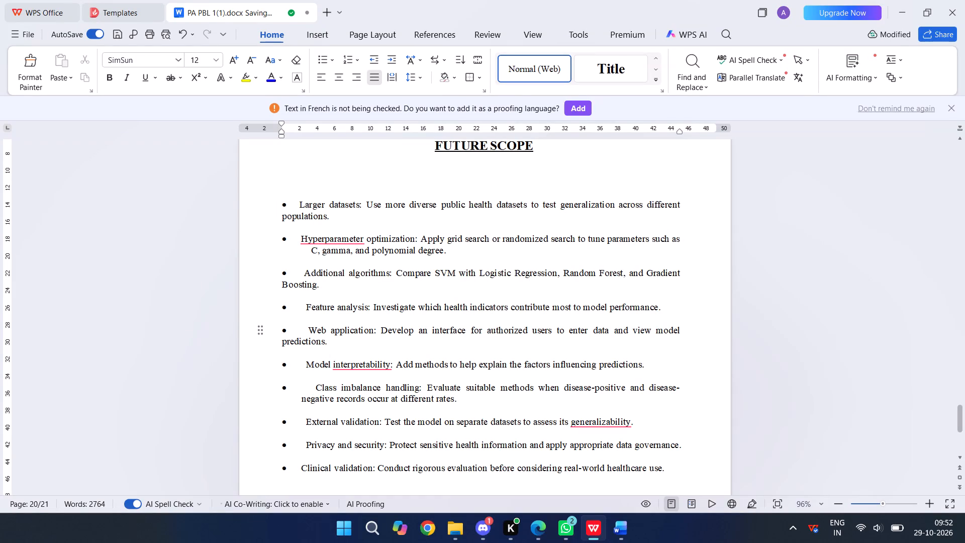
click(316, 385)
key(BackSpace)
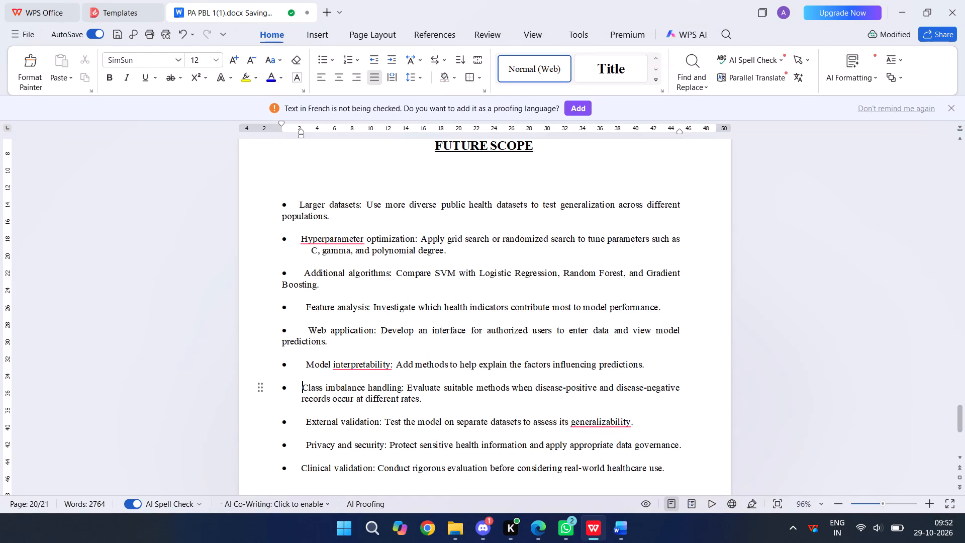
Remove one extra space before the text of the "Model interpretability", "Web application", "Feature analysis" and "Additional algorithms" bullets in FUTURE SCOPE.
key(space)
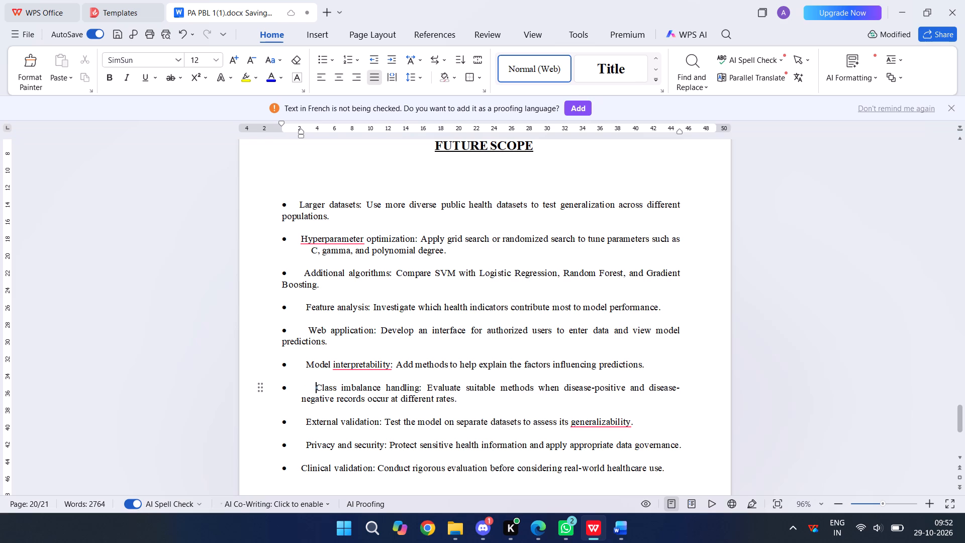
key(BackSpace)
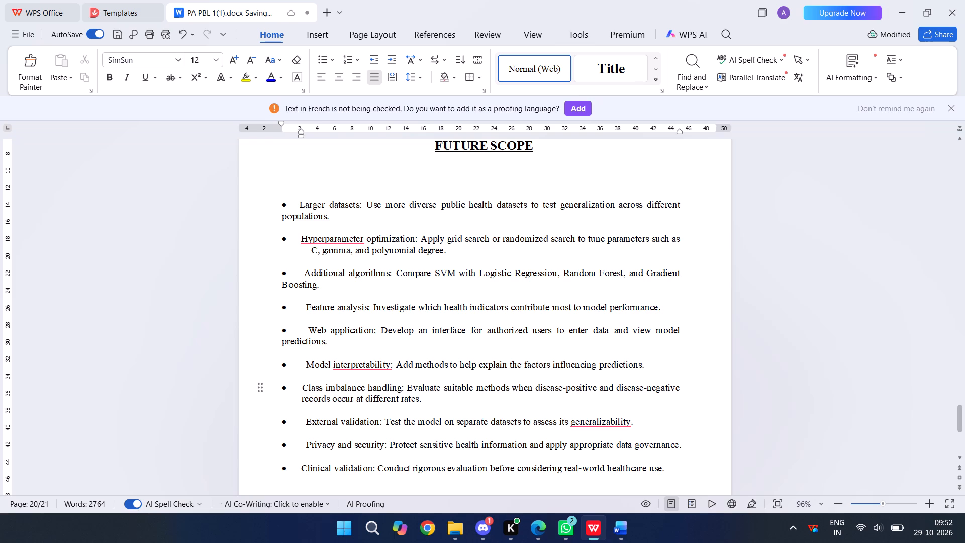
click(306, 362)
key(BackSpace)
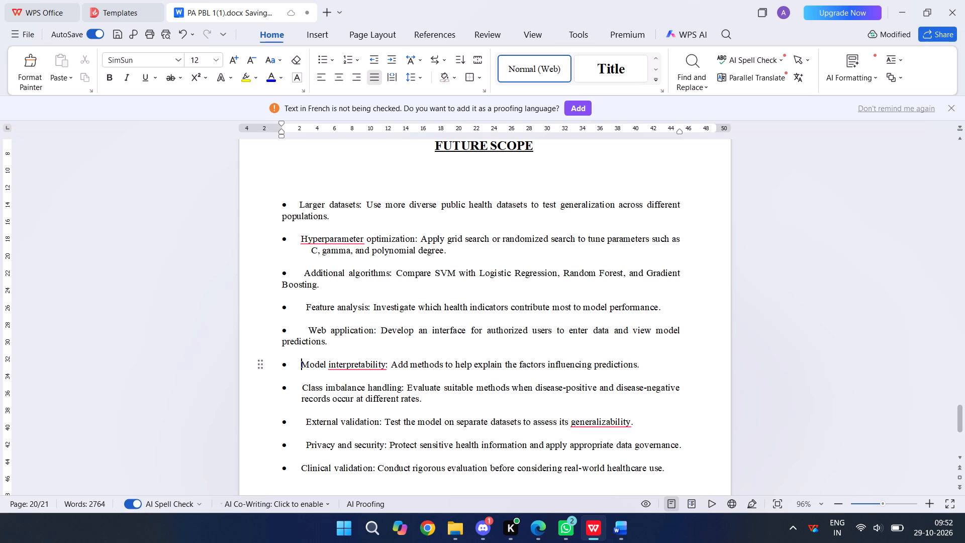
click(310, 329)
key(BackSpace)
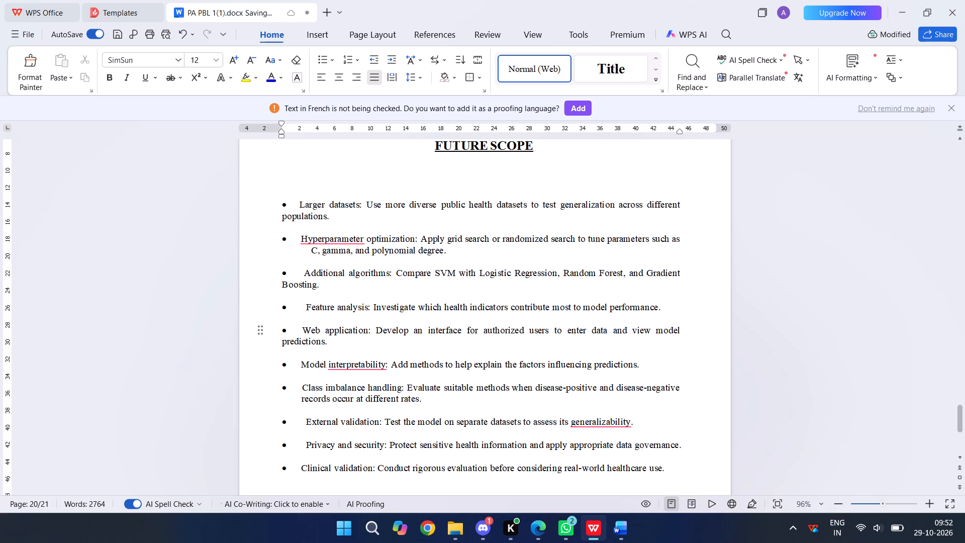
click(307, 306)
key(BackSpace)
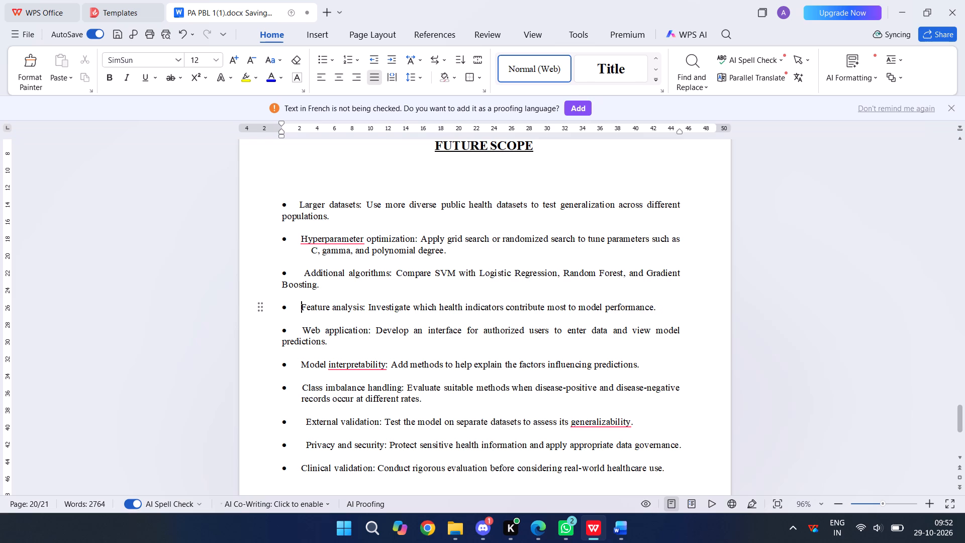
click(304, 274)
key(BackSpace)
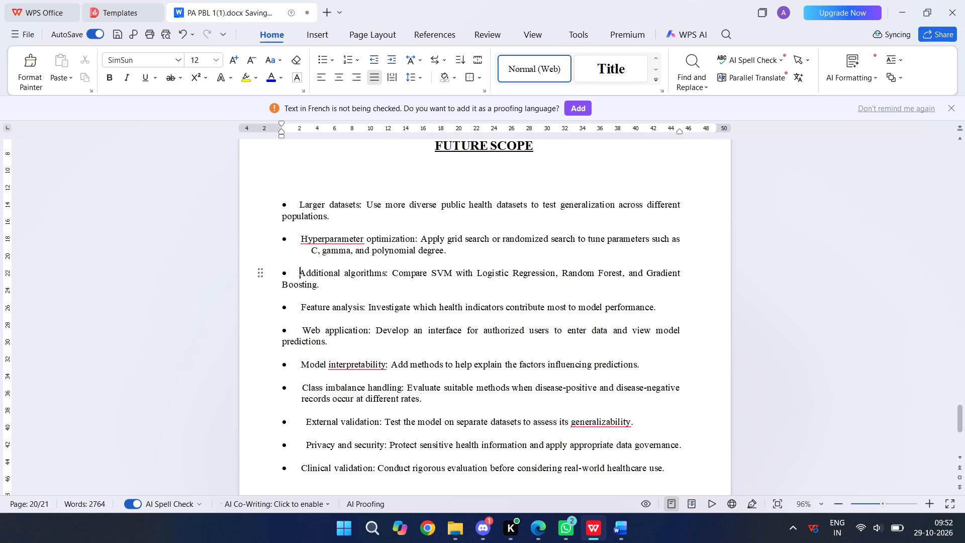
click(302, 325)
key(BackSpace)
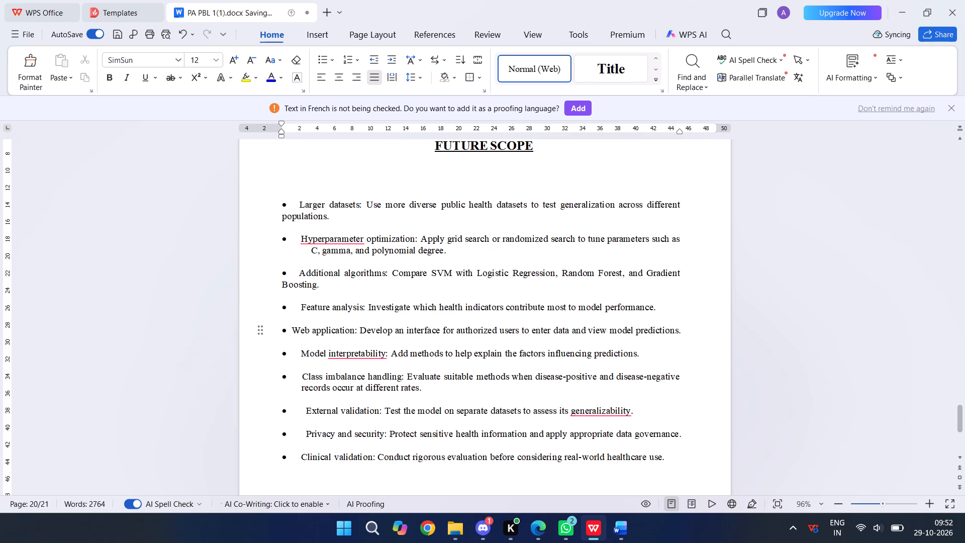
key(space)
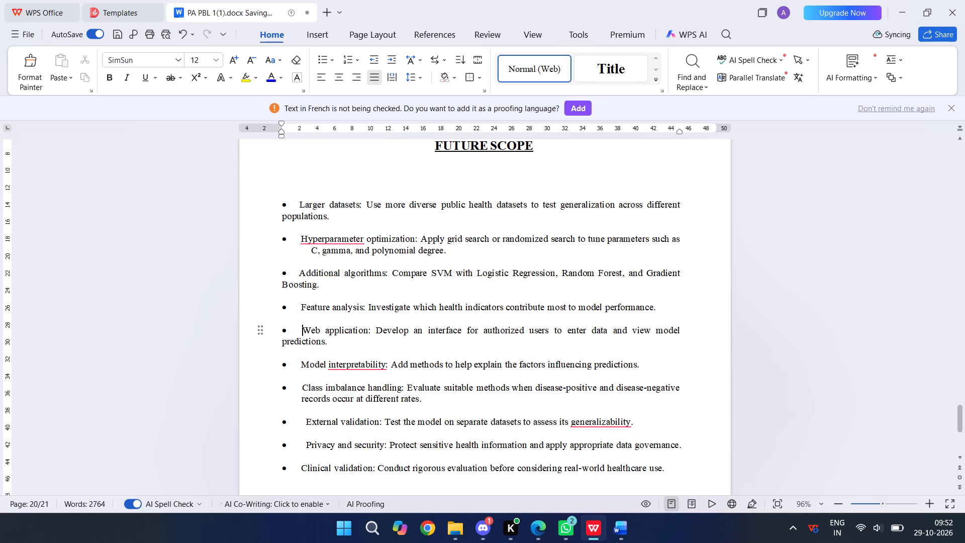
Remove one extra space before the text of the "Privacy and security" and "External validation" bullets in FUTURE SCOPE.
click(307, 445)
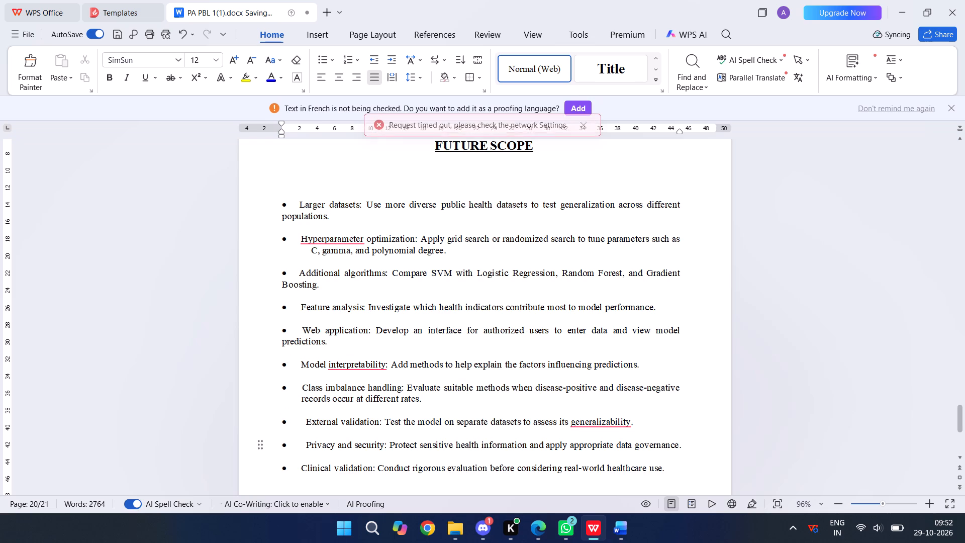
key(BackSpace)
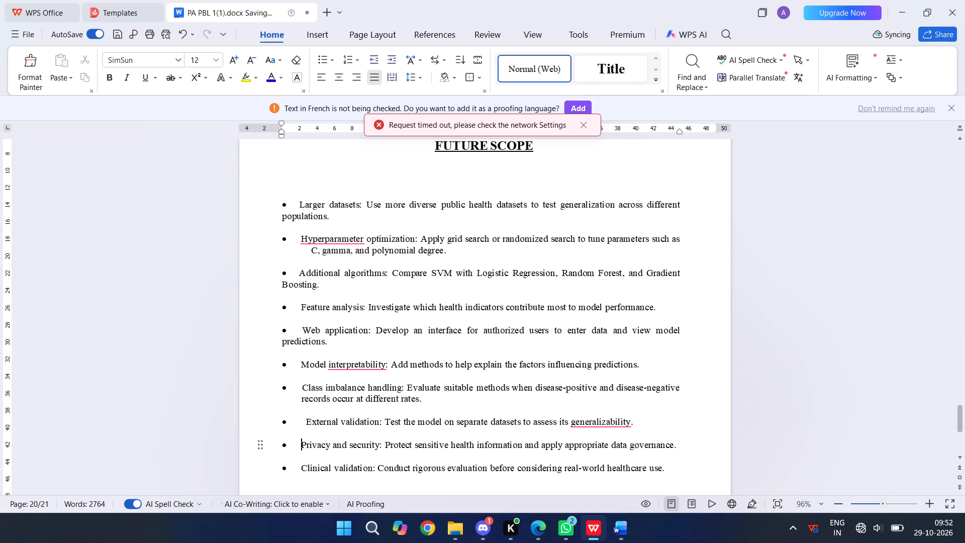
click(307, 416)
key(BackSpace)
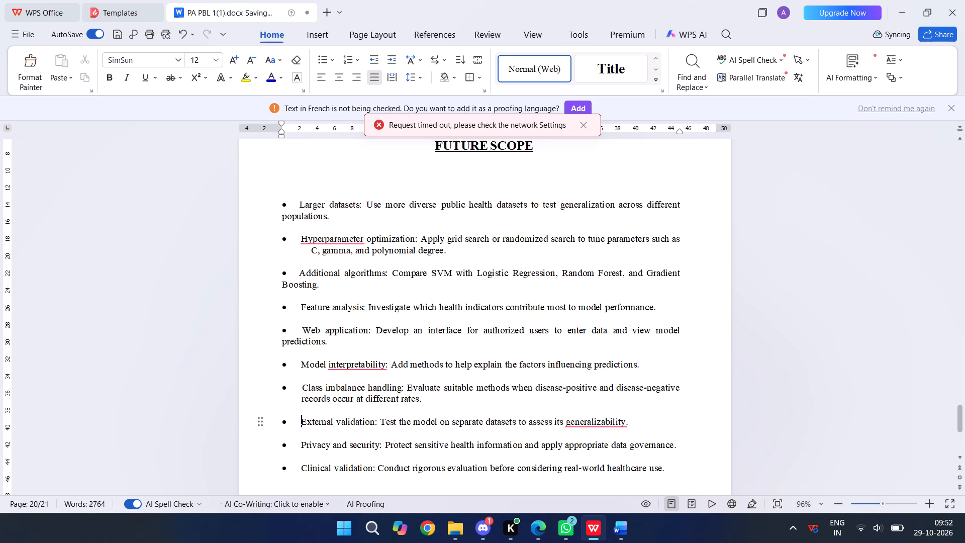
Indent the second lines of the "Web application" and "Additional algorithms" bullets to about 2 on the ruler, in line with the bullet text.
click(282, 345)
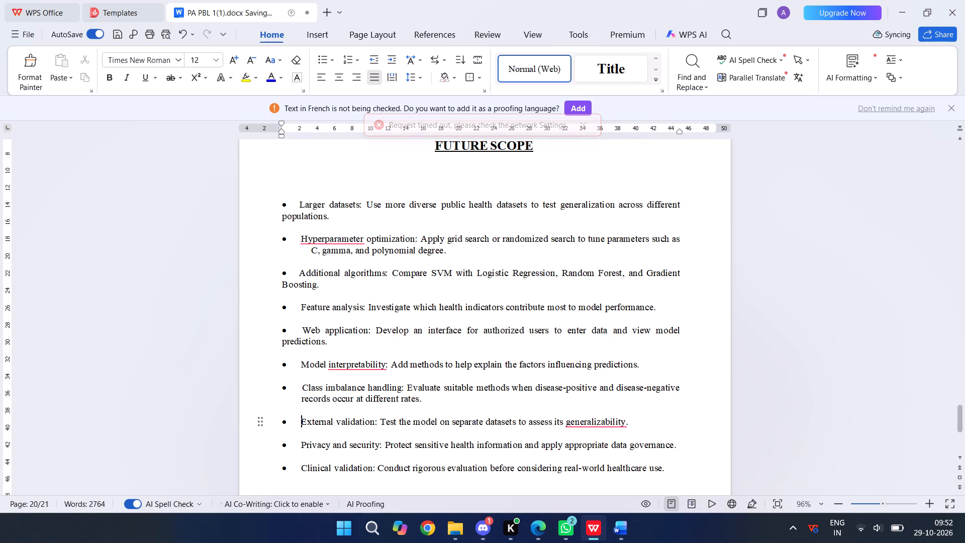
key(space)
key(space)
key(space)
key(space)
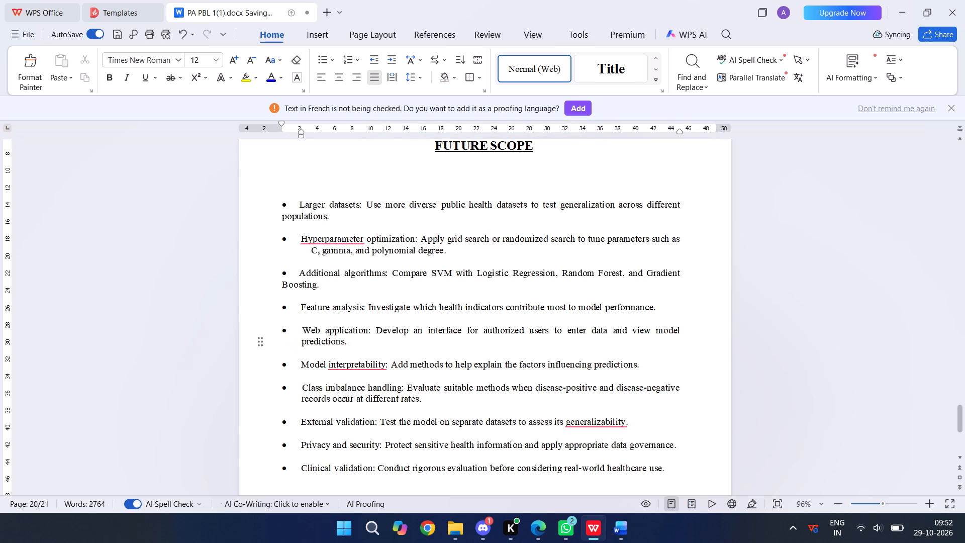
click(282, 283)
key(space)
key(space)
key(space)
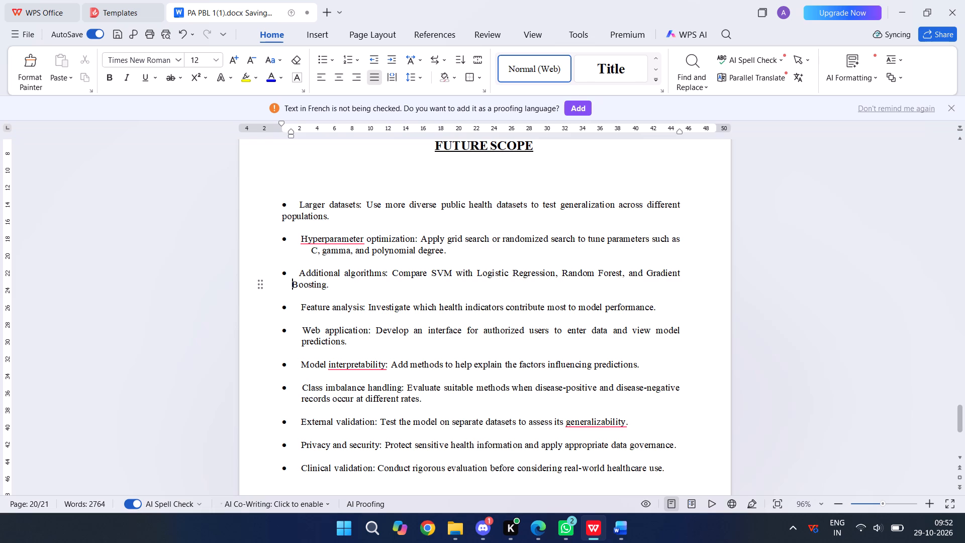
click(315, 250)
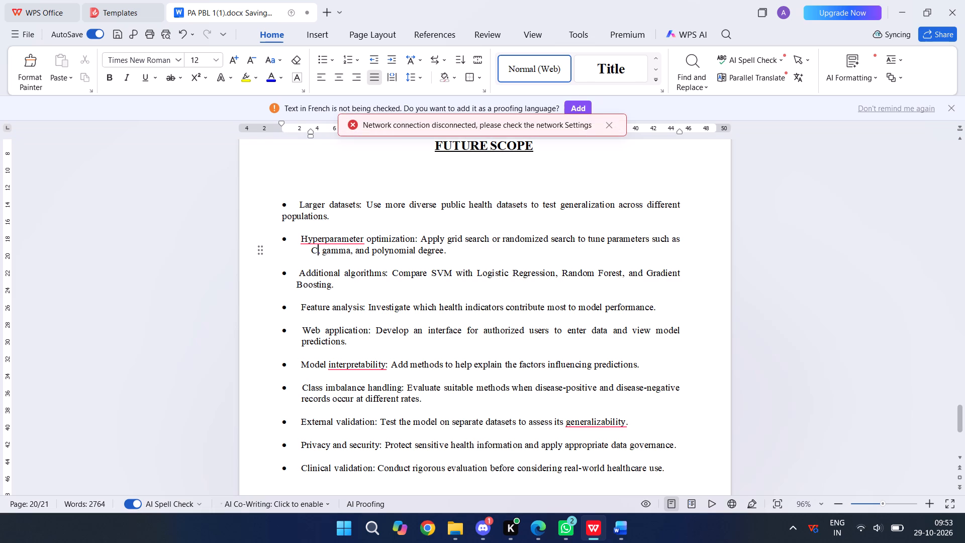
click(296, 289)
key(space)
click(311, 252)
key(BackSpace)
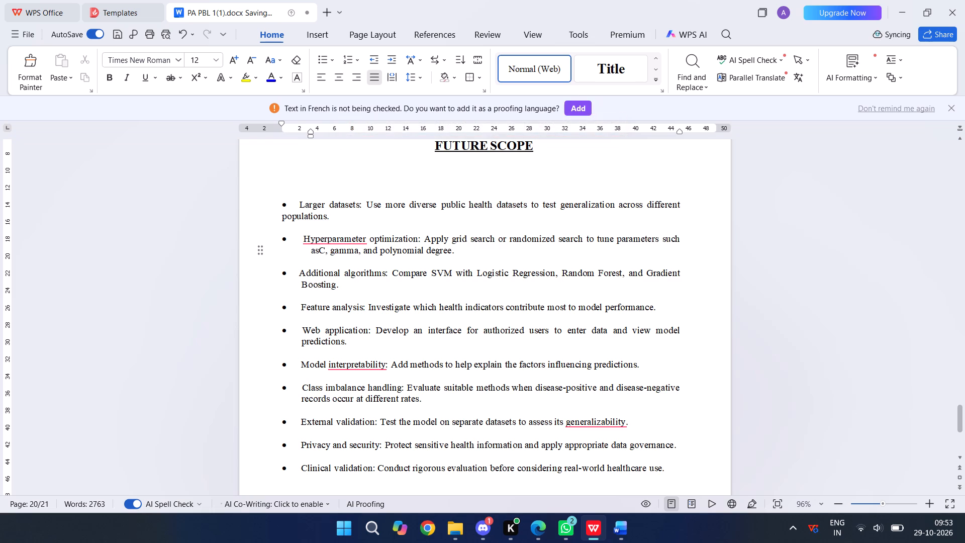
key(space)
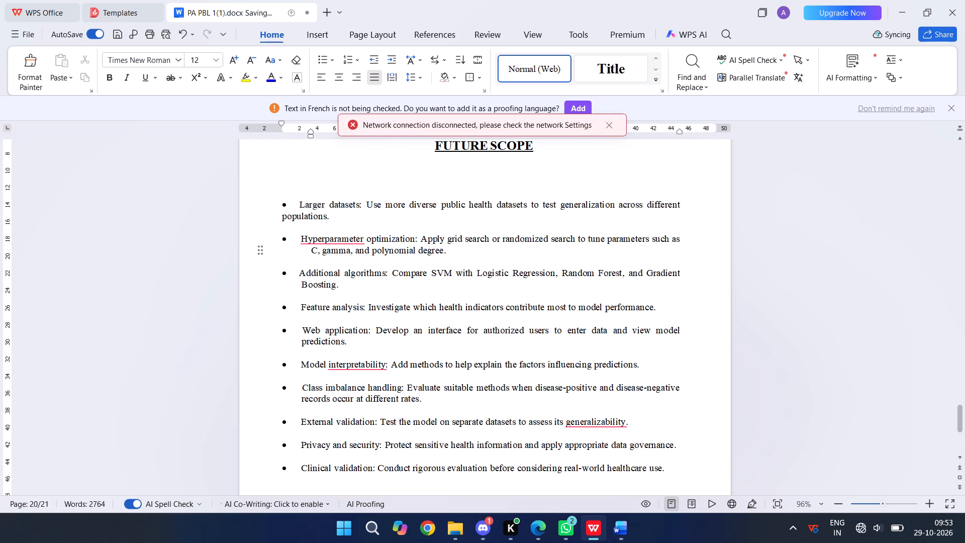
Indent the second line of the "Larger datasets" bullet to about 2 on the ruler, in line with the bullet text.
click(280, 215)
key(space)
key(space)
key(space)
key(space)
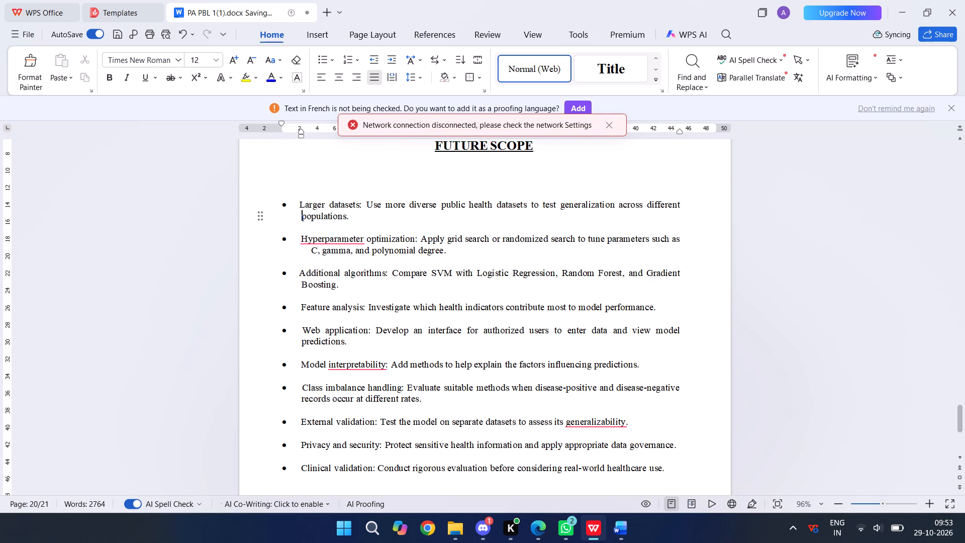
Justify the whole bulleted list of sources in Chapter 12 REFERENCES.
scroll(449, 362, down, 8)
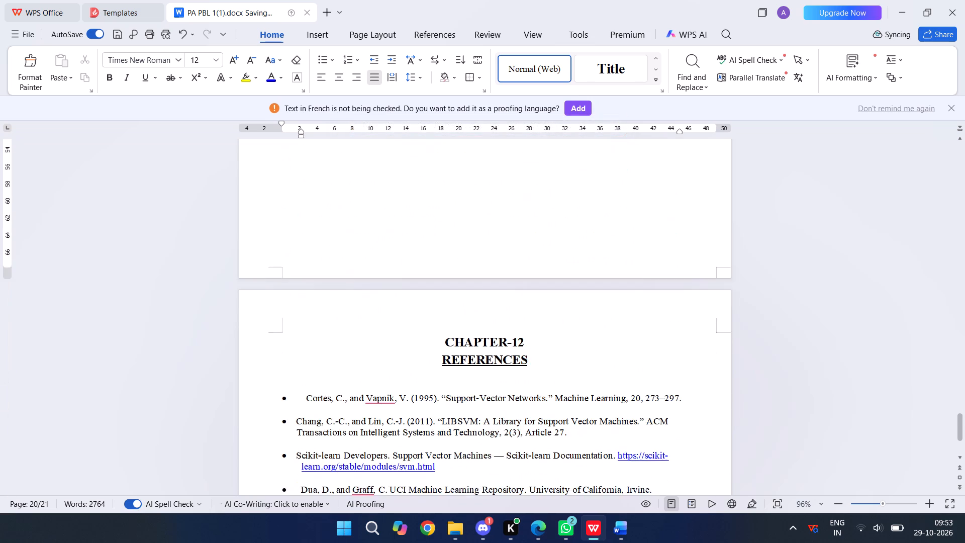
scroll(449, 362, down, 2)
scroll(449, 362, up, 2)
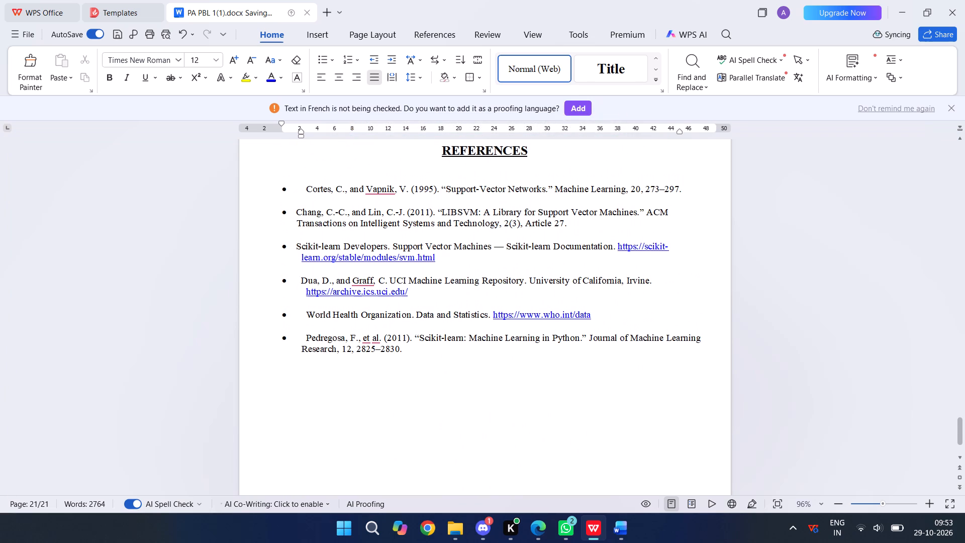
drag(308, 188, 409, 349)
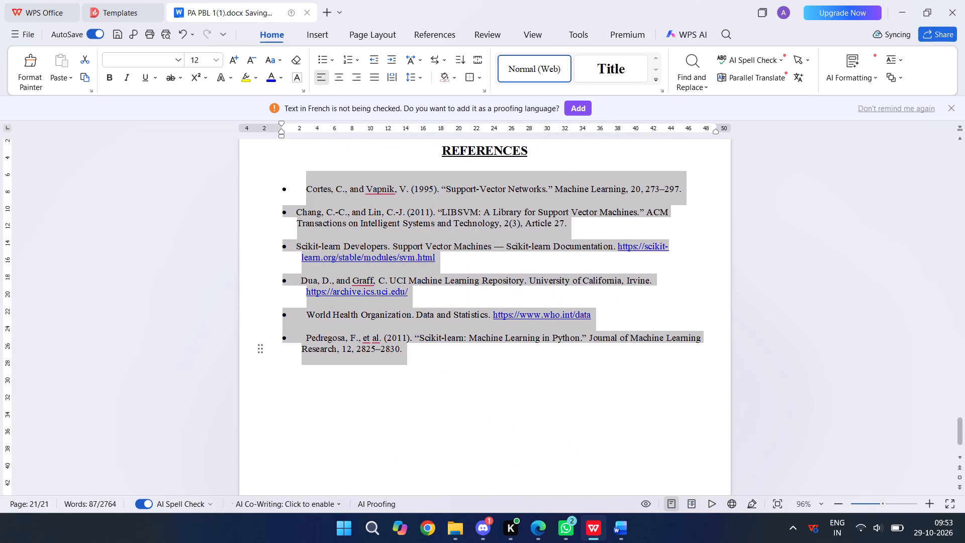
drag(409, 349, 409, 350)
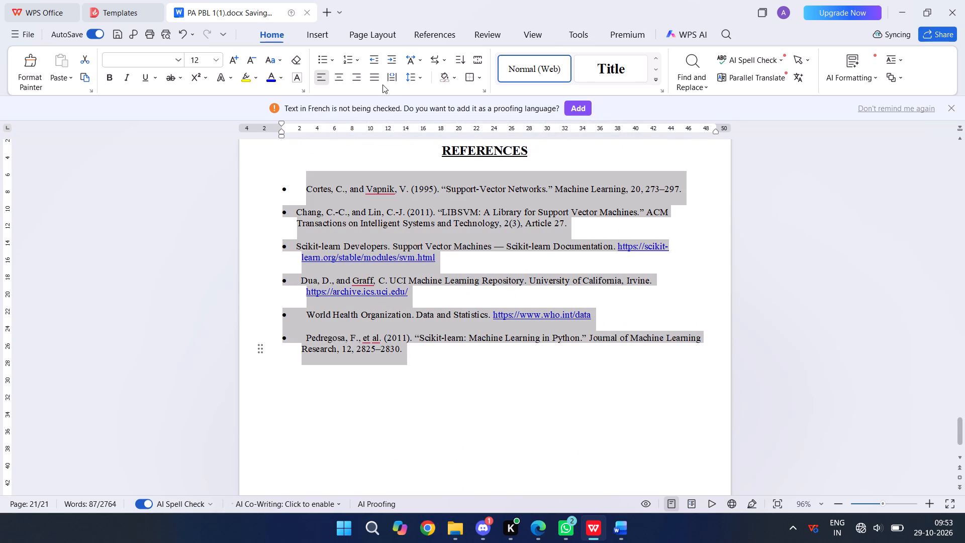
click(375, 81)
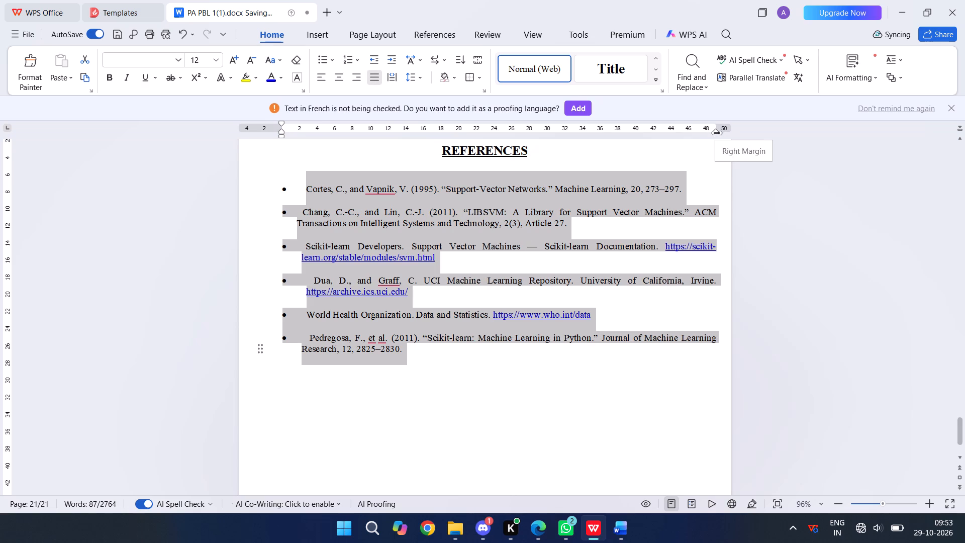
Set the right indent of the whole REFERENCES bullet list to about 46 on the ruler.
drag(715, 131, 697, 133)
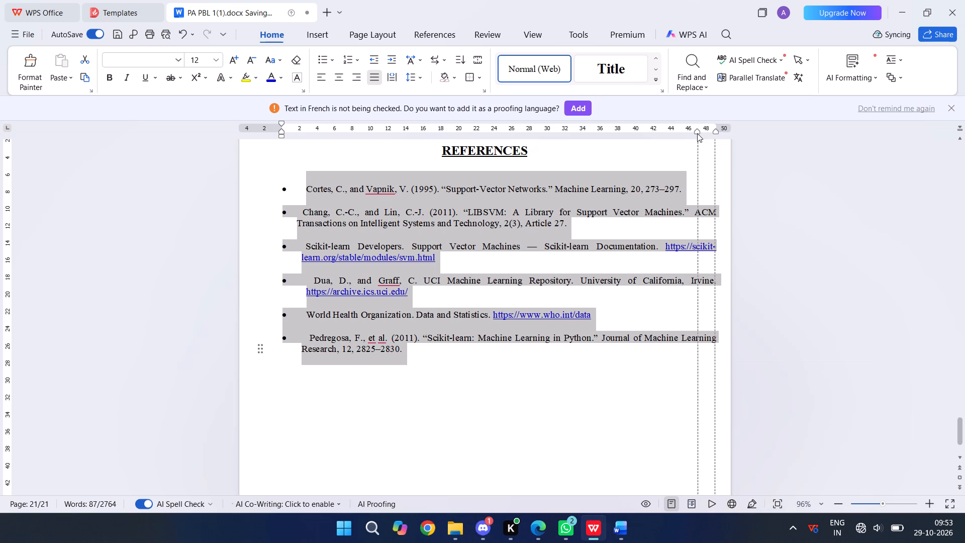
drag(697, 133, 692, 133)
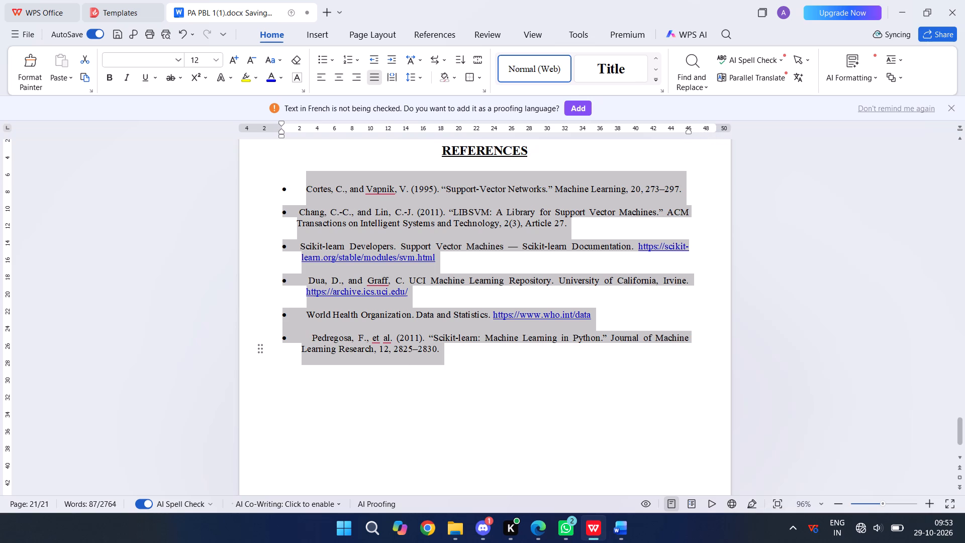
click(610, 374)
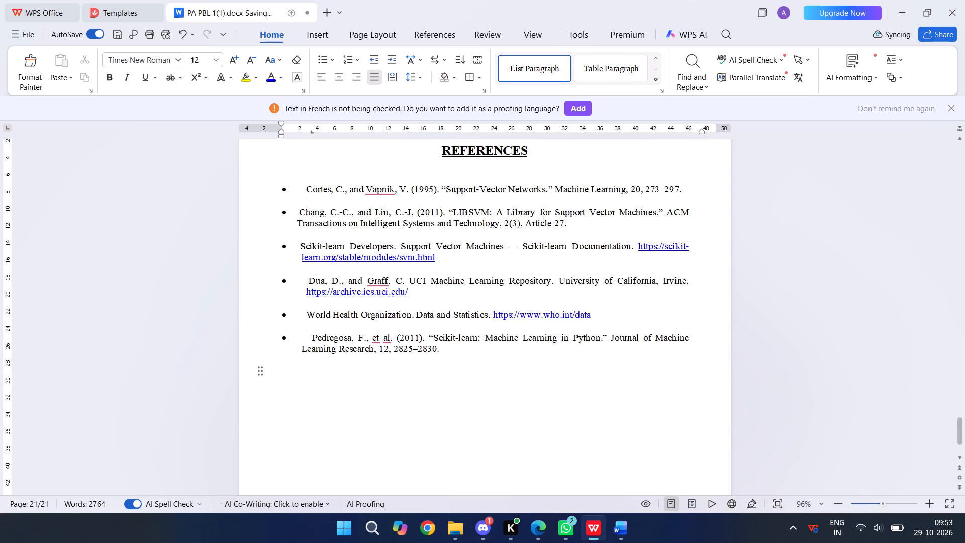
Remove one extra space before the text of the Dua, World Health Organization, Pedregosa and Cortes entries in REFERENCES.
click(309, 282)
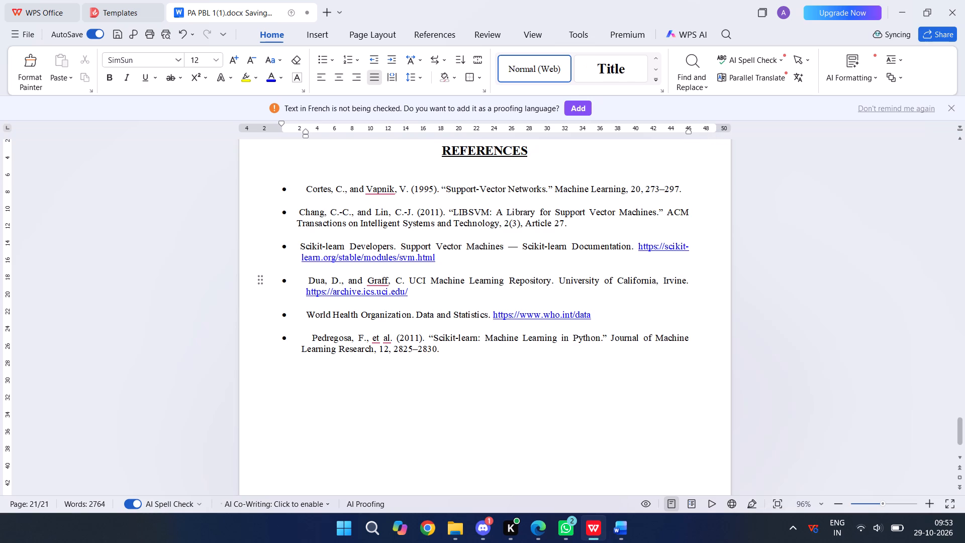
key(BackSpace)
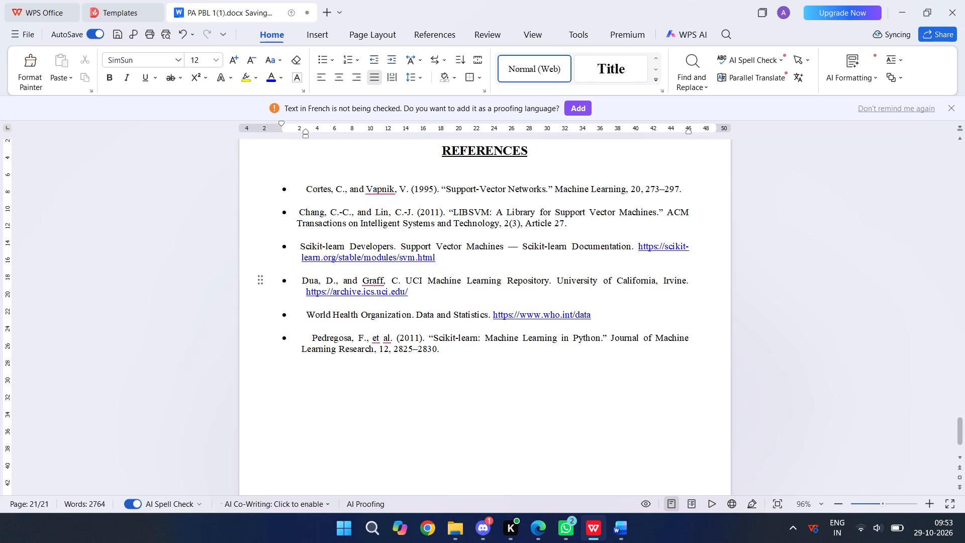
click(307, 315)
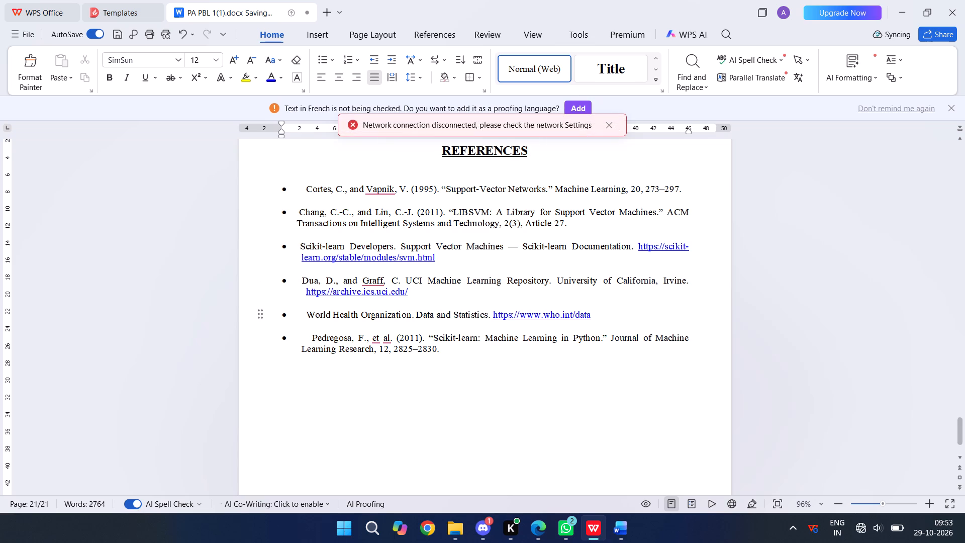
key(BackSpace)
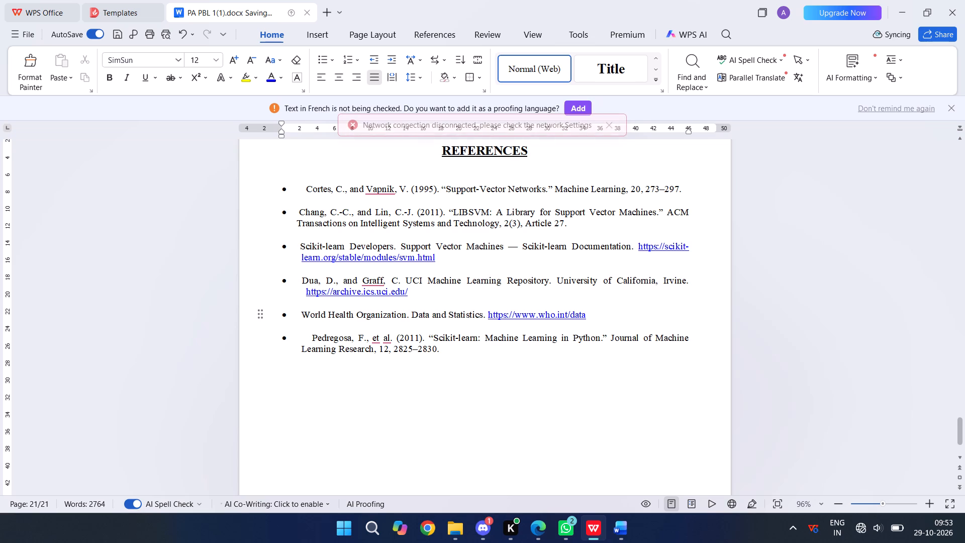
click(314, 336)
key(BackSpace)
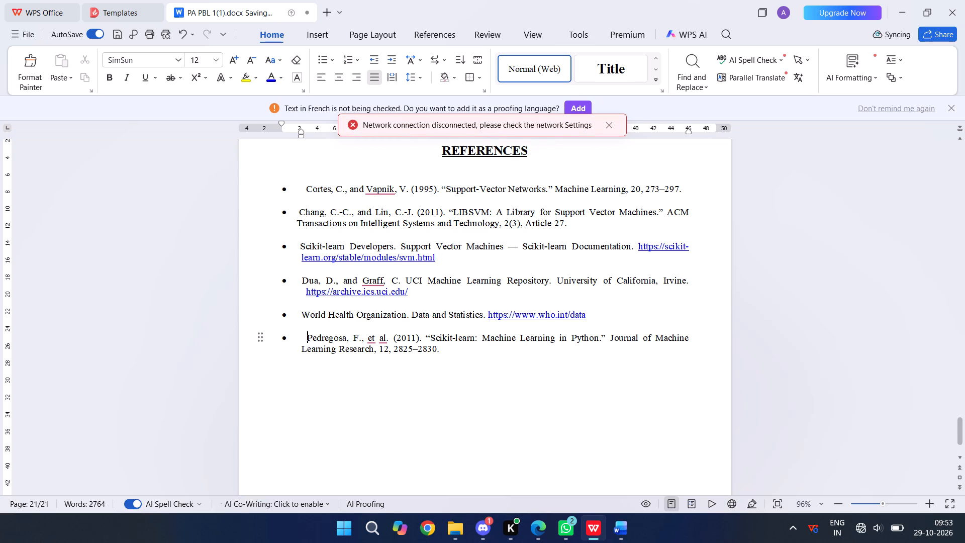
click(308, 190)
key(BackSpace)
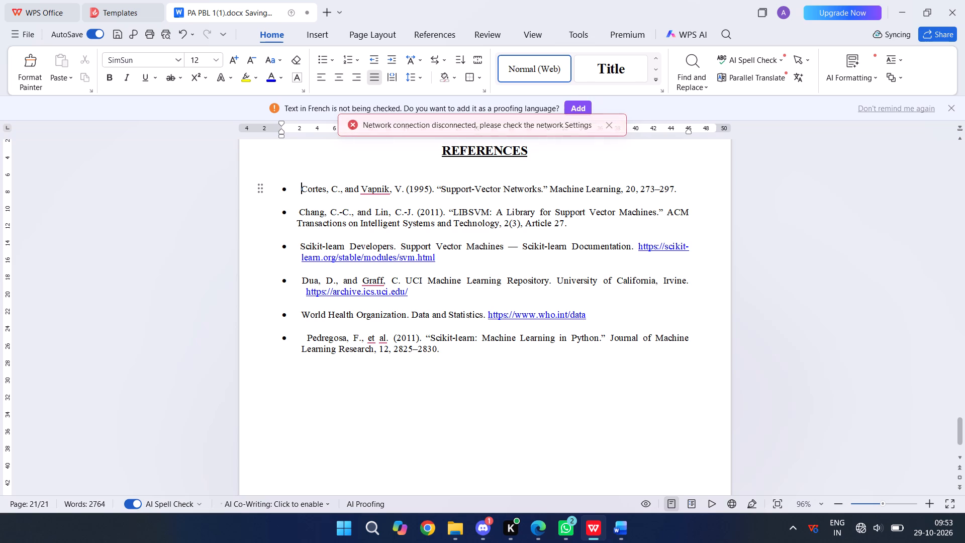
Indent the second line of the Chang and Lin entry in REFERENCES to about 2 on the ruler.
click(299, 222)
key(space)
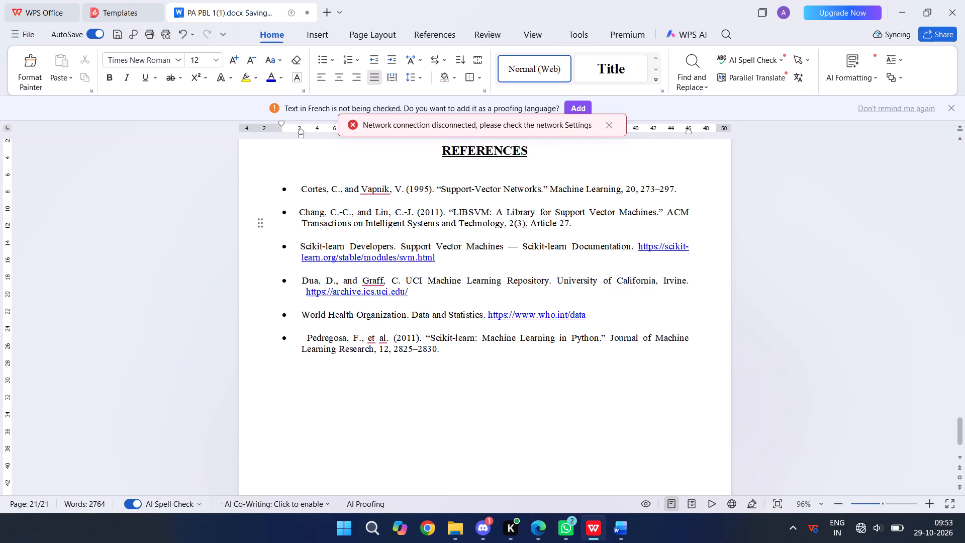
click(500, 376)
Set the left indent of both lines of the CHAPTER-11 FUTURE SCOPE heading to about 16 on the ruler.
scroll(496, 393, down, 2)
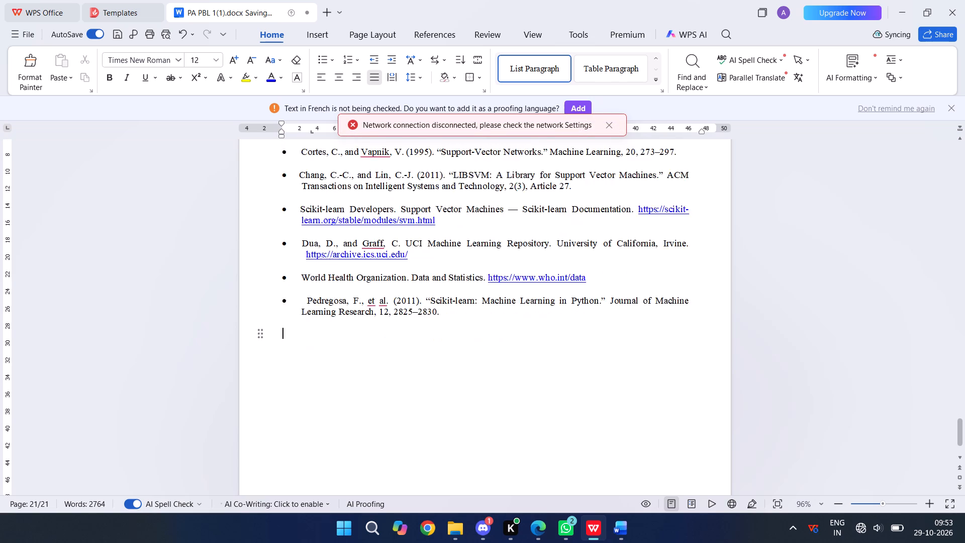
scroll(496, 393, down, 5)
scroll(496, 393, up, 6)
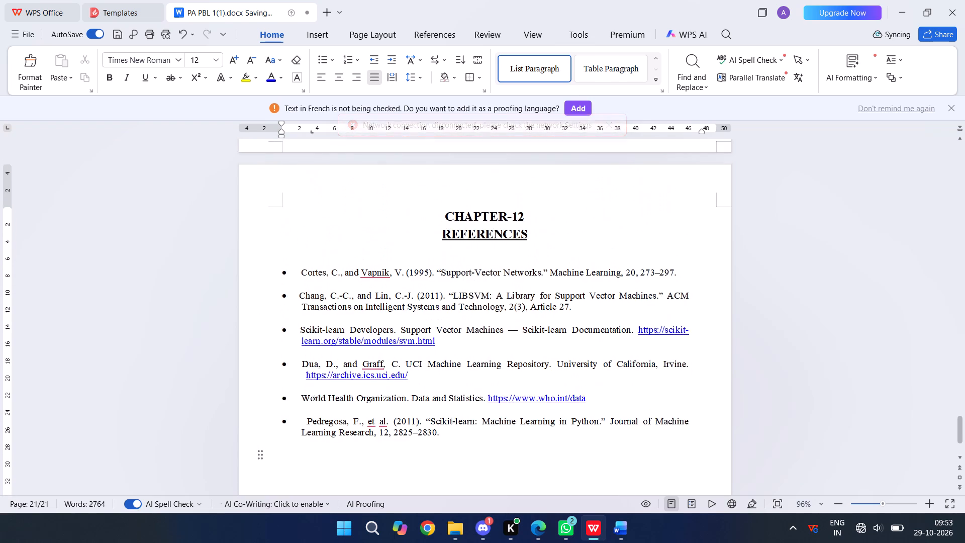
scroll(496, 393, down, 10)
scroll(496, 393, up, 7)
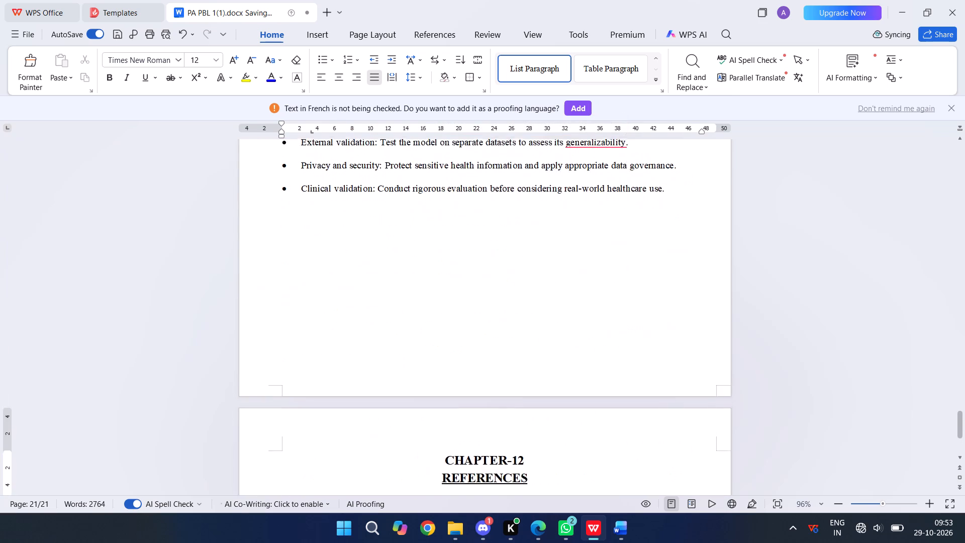
scroll(496, 393, up, 5)
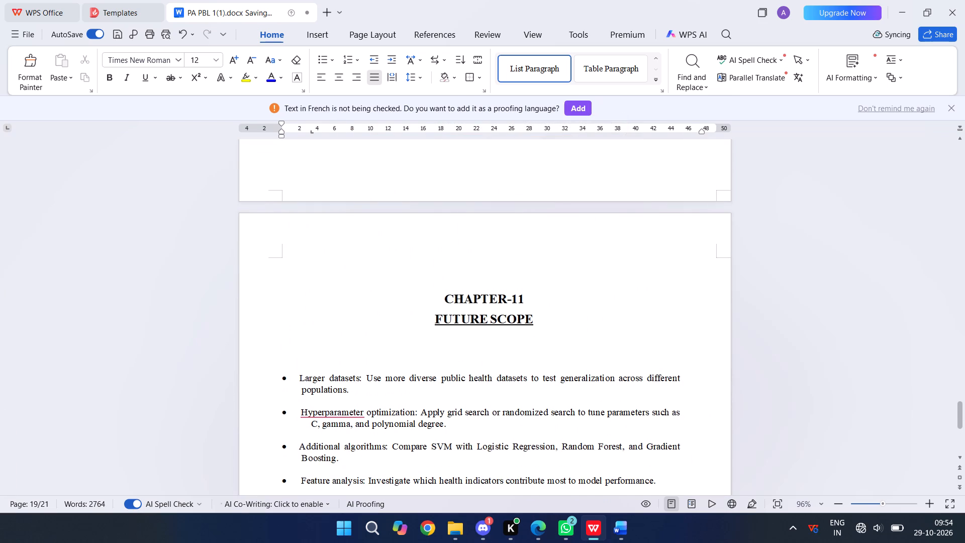
drag(443, 297, 540, 320)
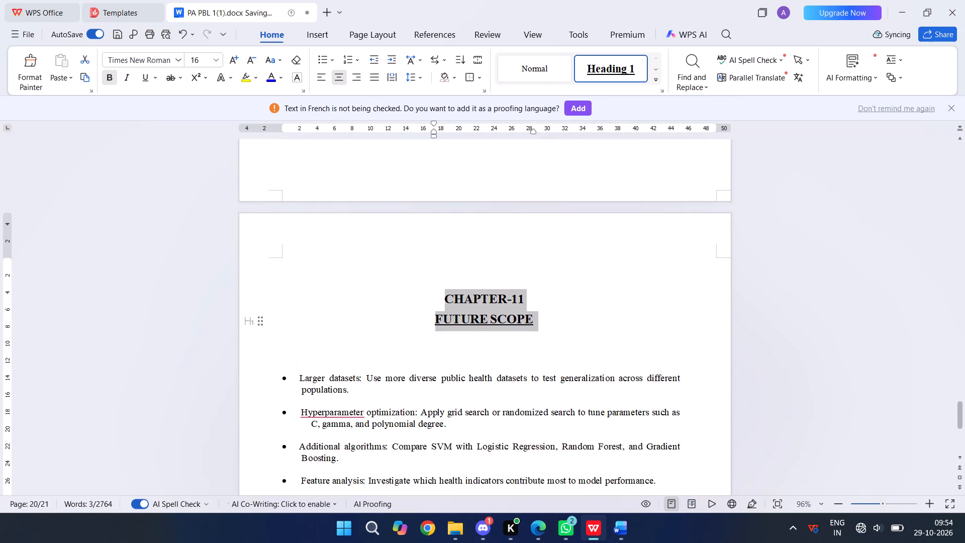
drag(540, 320, 535, 320)
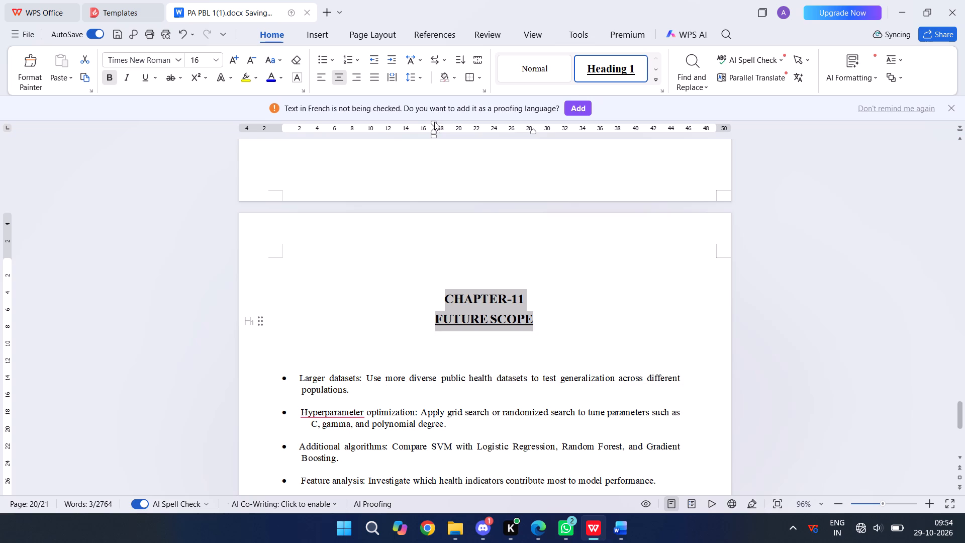
drag(434, 121, 426, 121)
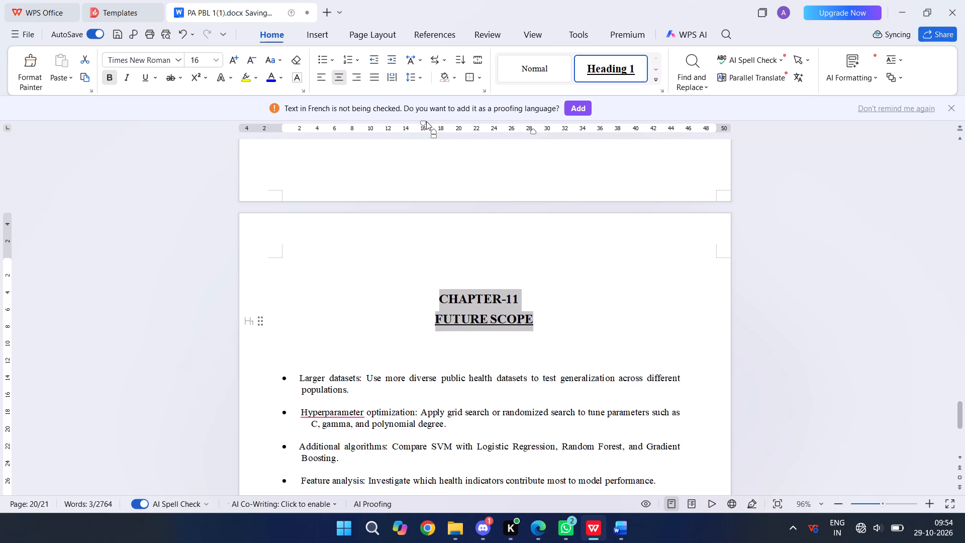
drag(433, 130, 426, 130)
drag(426, 130, 427, 130)
Indent the second line of the Reproducible experiments bullet in ADVANTAGES OF PROPOSED SYSTEM to about 2 on the ruler.
scroll(608, 260, up, 4)
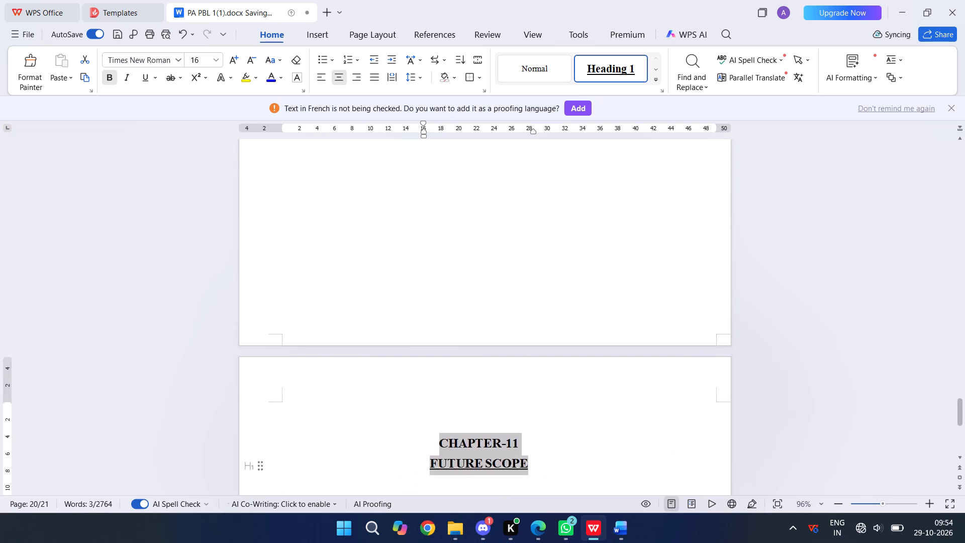
scroll(608, 260, up, 8)
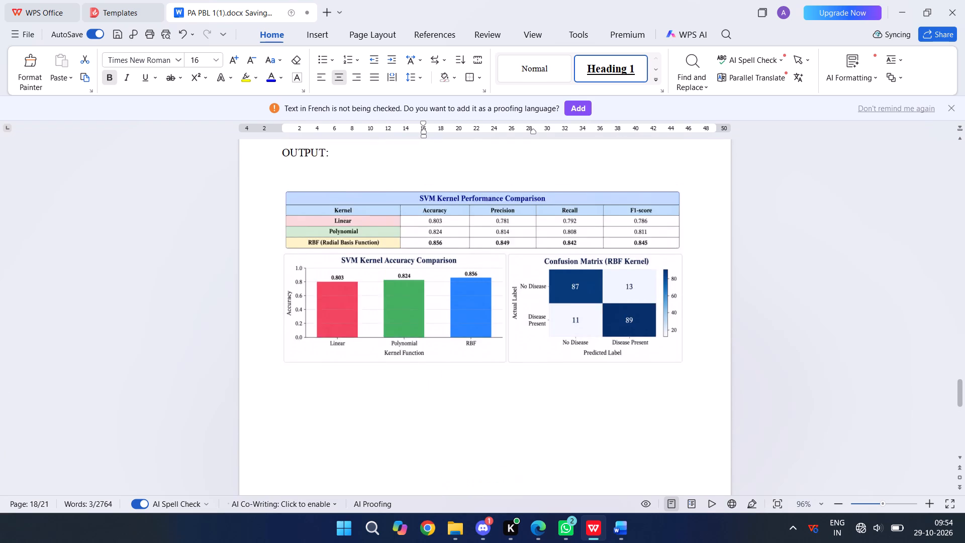
scroll(608, 260, up, 8)
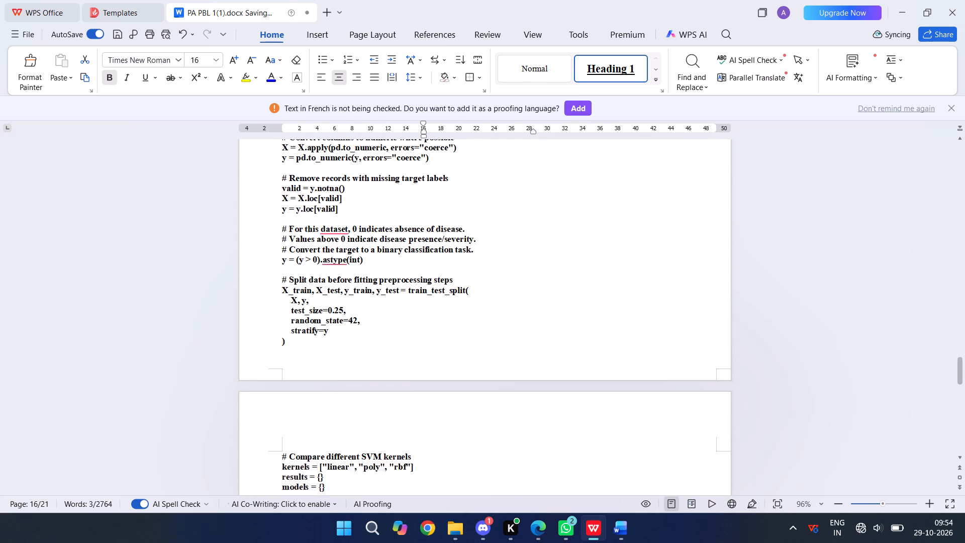
scroll(608, 260, up, 7)
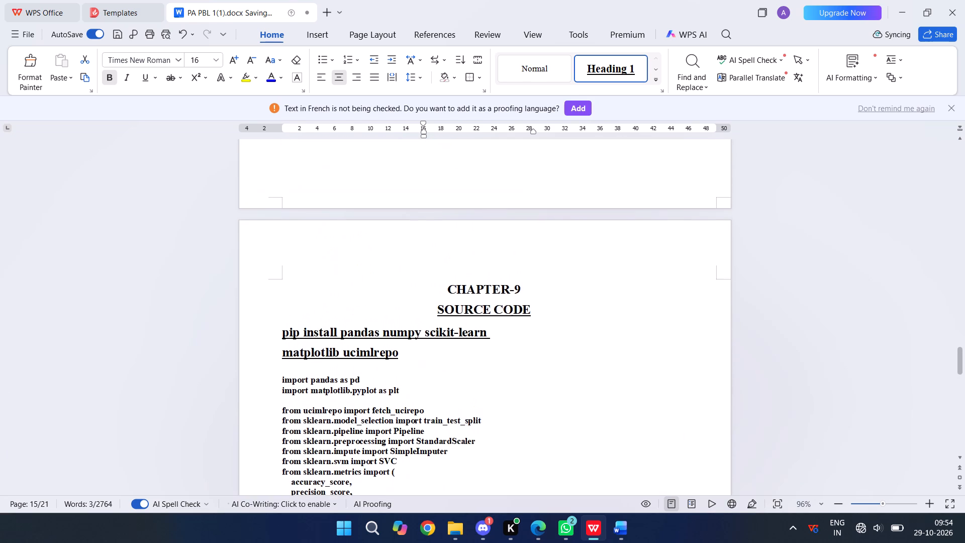
scroll(608, 260, up, 3)
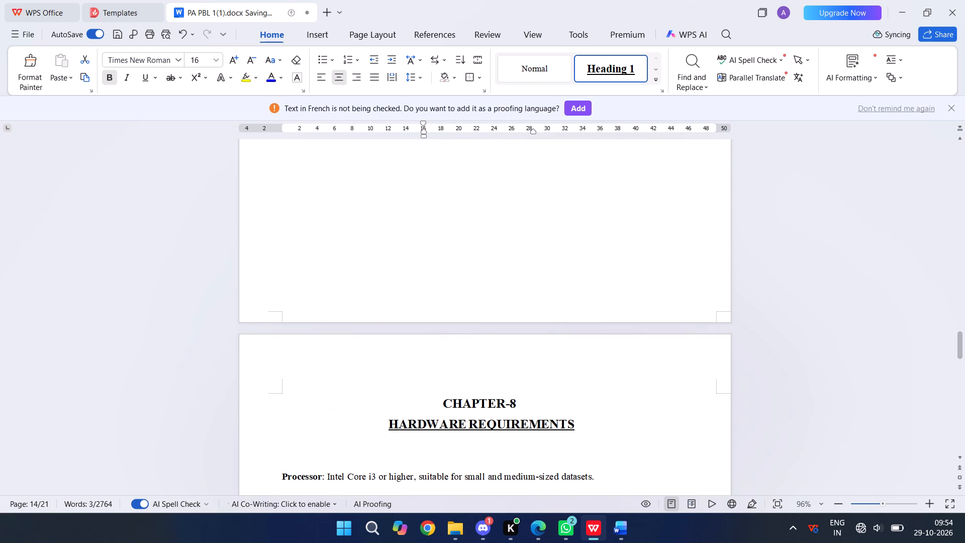
scroll(608, 260, up, 7)
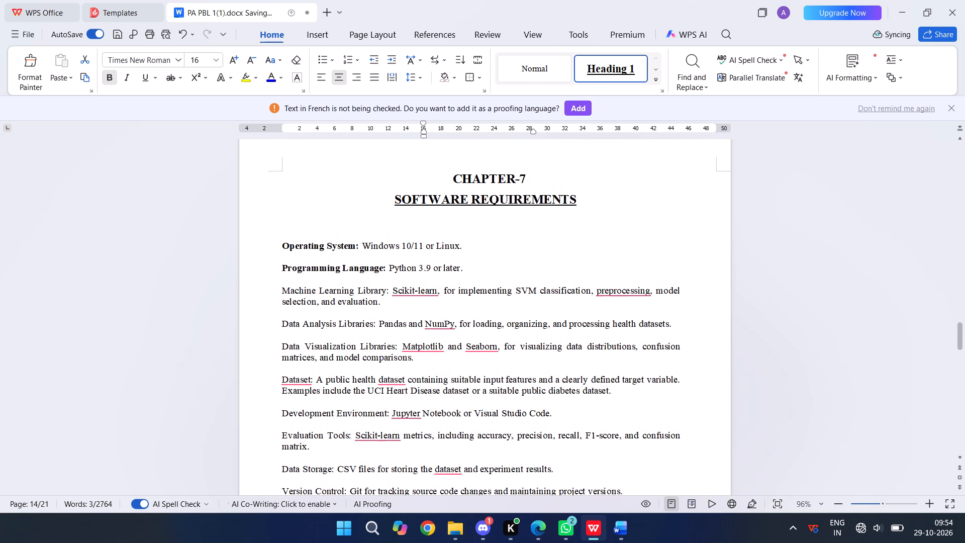
scroll(608, 260, up, 7)
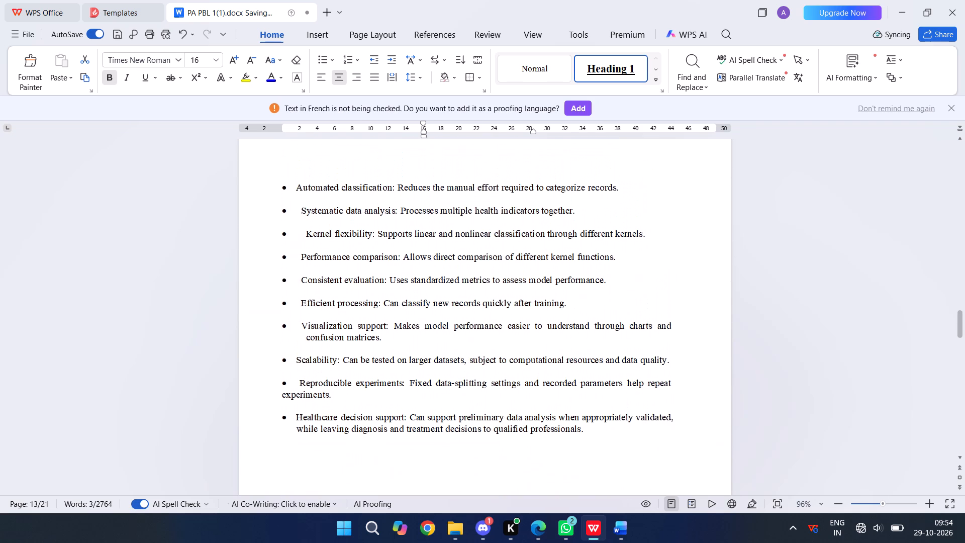
scroll(608, 260, up, 1)
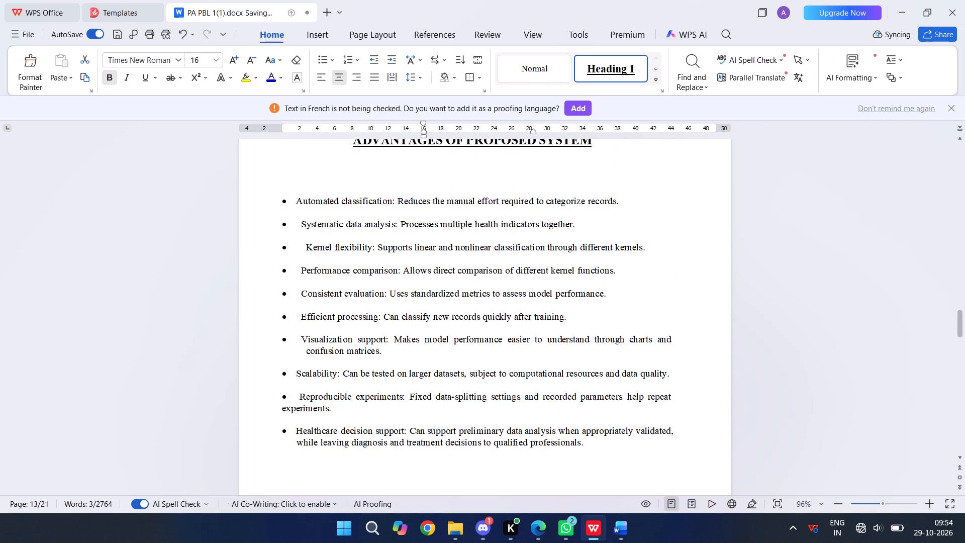
click(283, 410)
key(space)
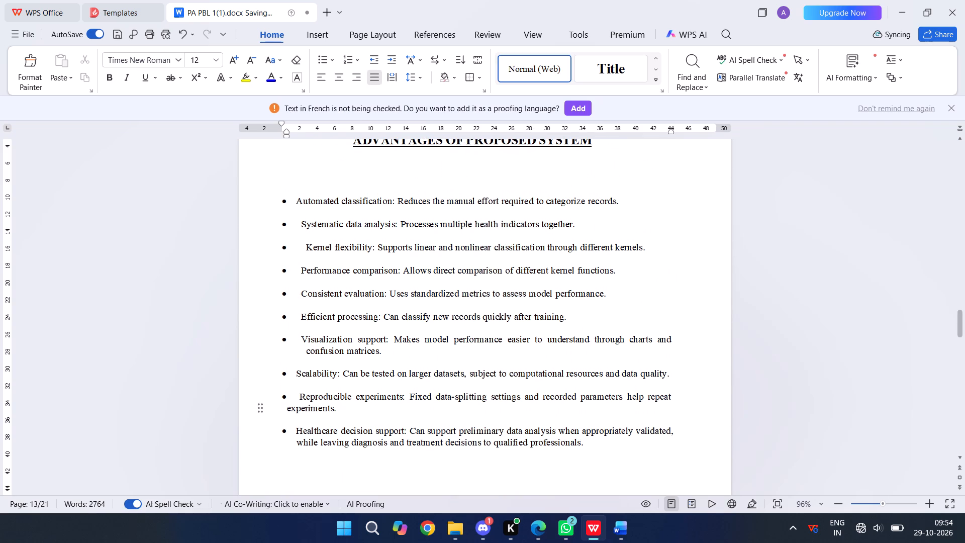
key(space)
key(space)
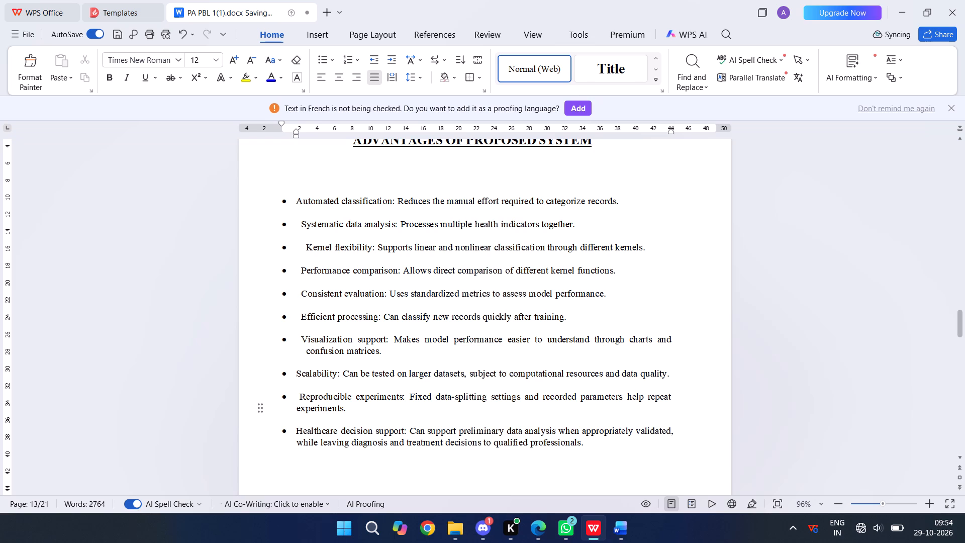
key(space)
key(BackSpace)
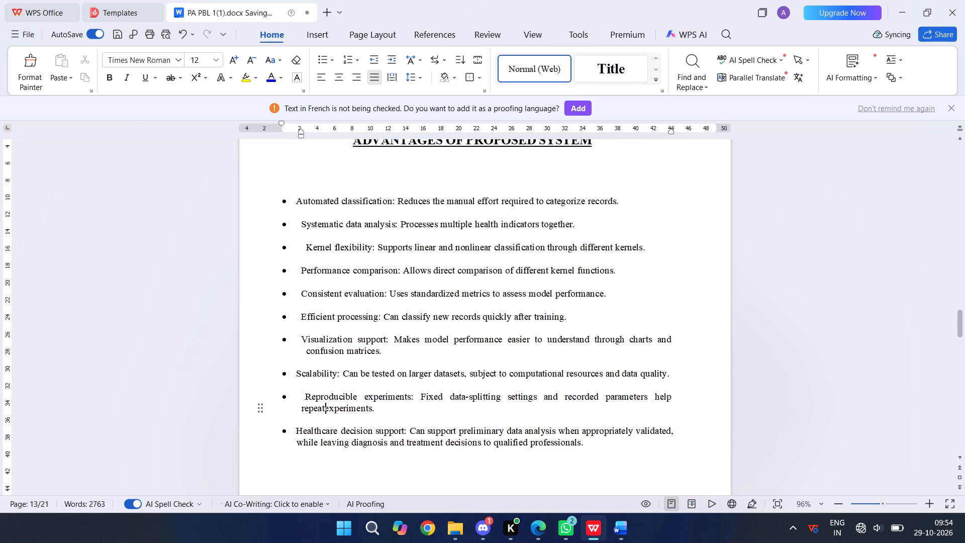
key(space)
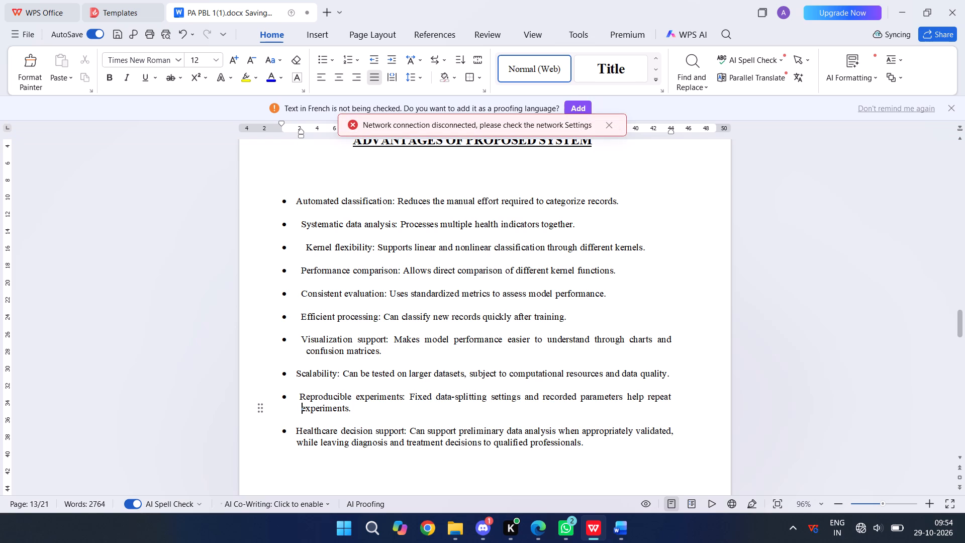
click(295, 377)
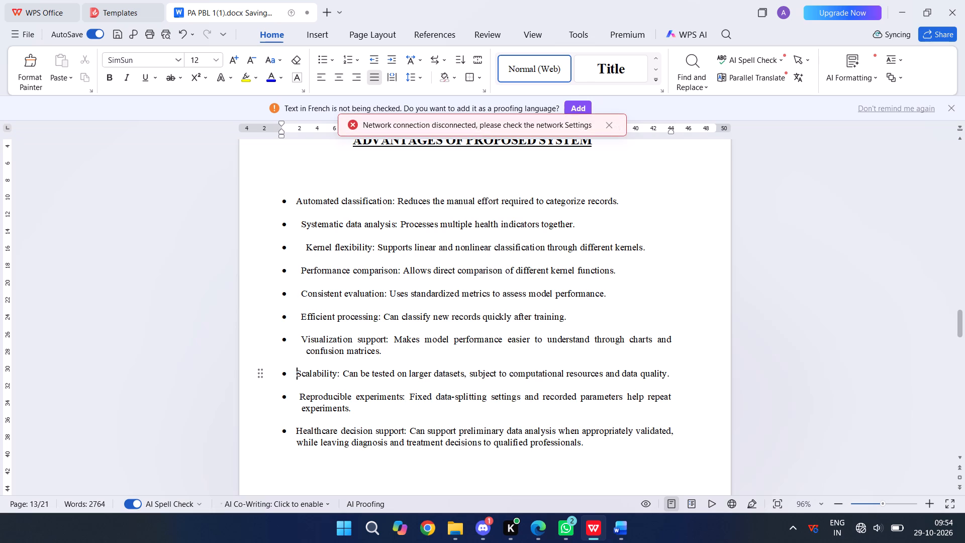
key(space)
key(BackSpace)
Align the Kernel flexibility and Automated classification bullets, removing one space before the former's text and adding one before the latter's.
click(307, 245)
key(BackSpace)
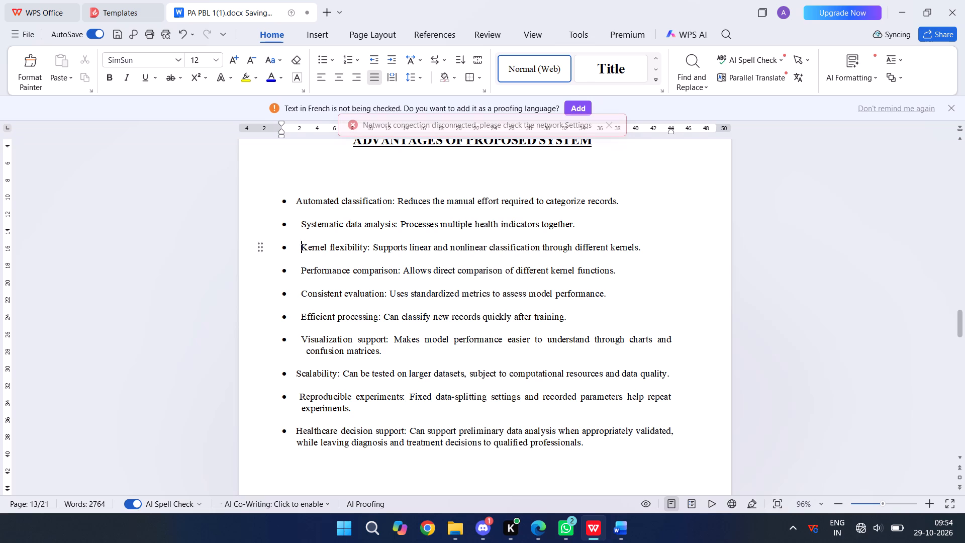
click(299, 201)
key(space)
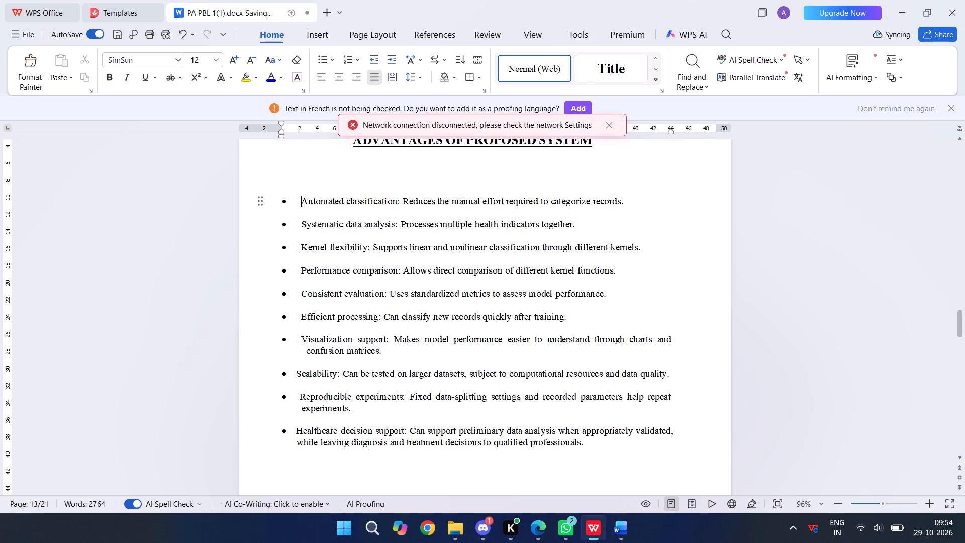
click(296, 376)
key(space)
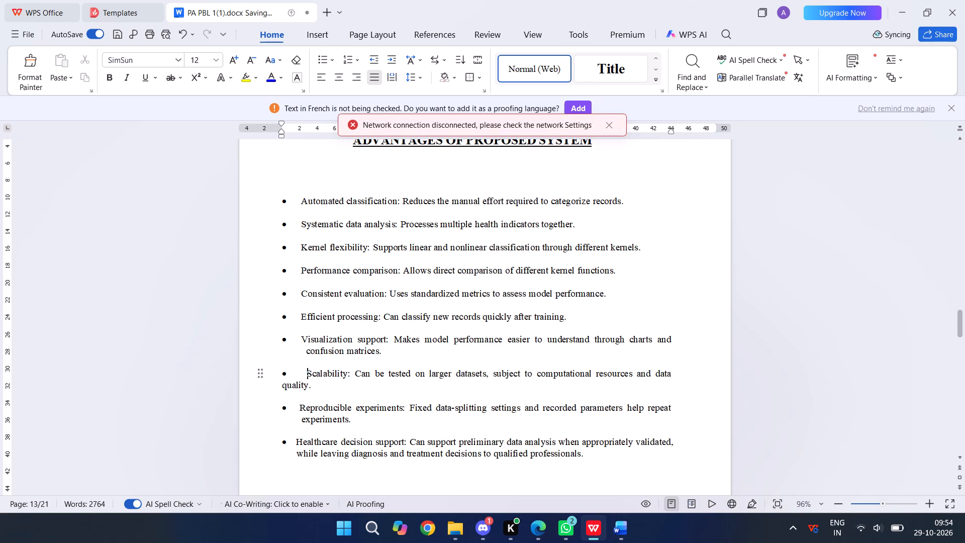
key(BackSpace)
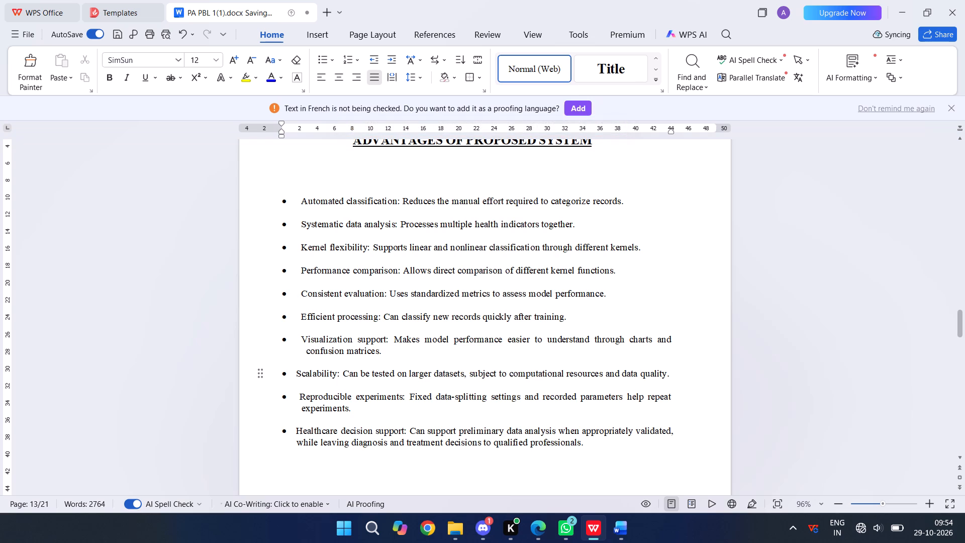
Check the layout of the preceding chapters, from PROPOSED SYSTEM back to CHAPTER-4 DISADVANTAGES OF EXISTING SYSTEM.
scroll(615, 467, up, 6)
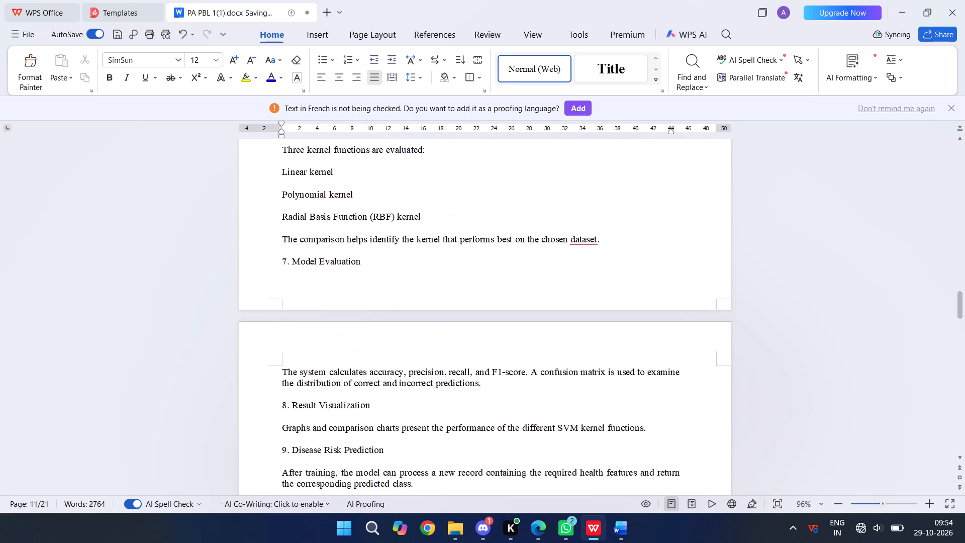
scroll(615, 467, up, 5)
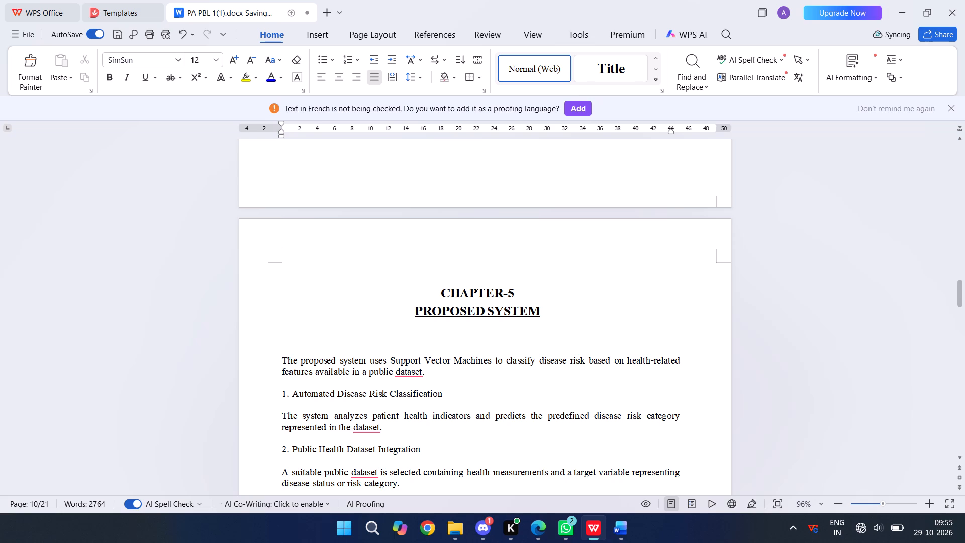
scroll(615, 467, up, 9)
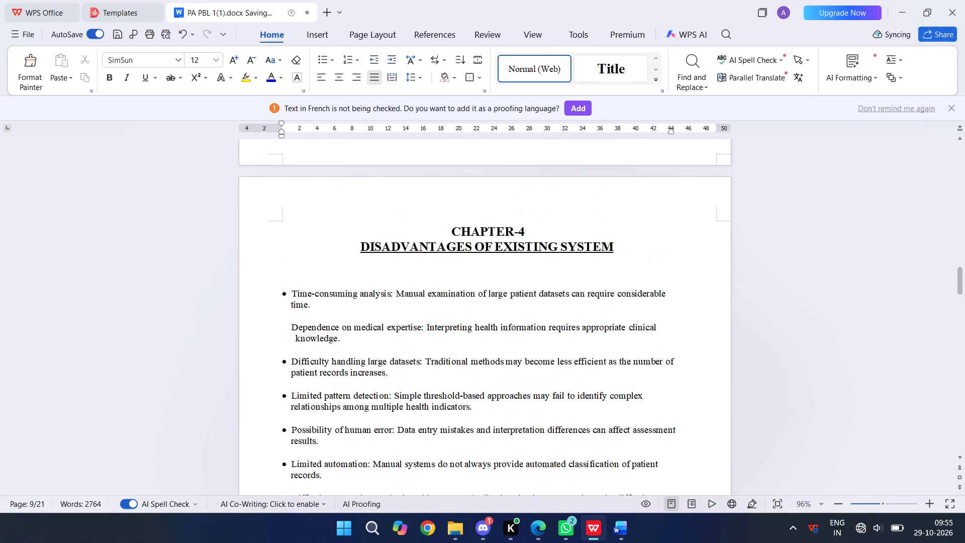
scroll(615, 467, up, 3)
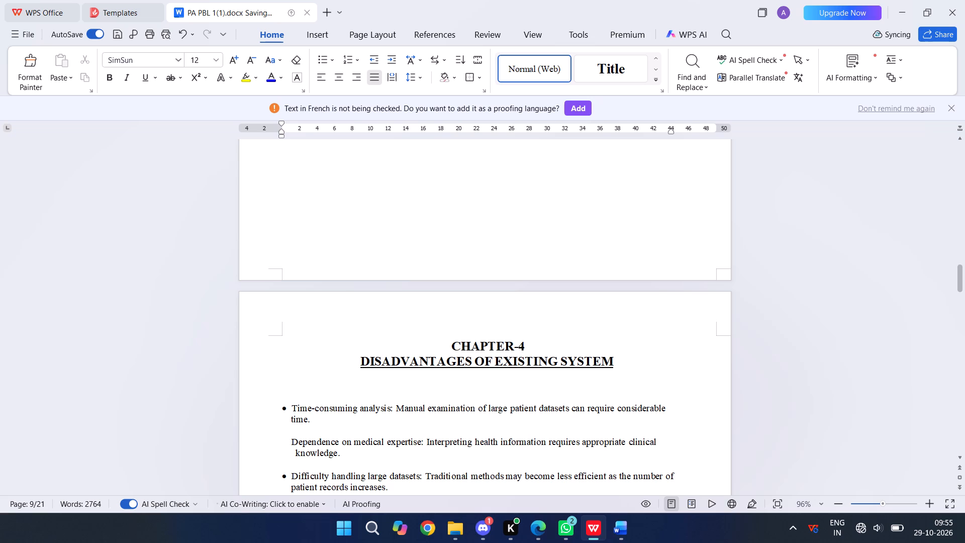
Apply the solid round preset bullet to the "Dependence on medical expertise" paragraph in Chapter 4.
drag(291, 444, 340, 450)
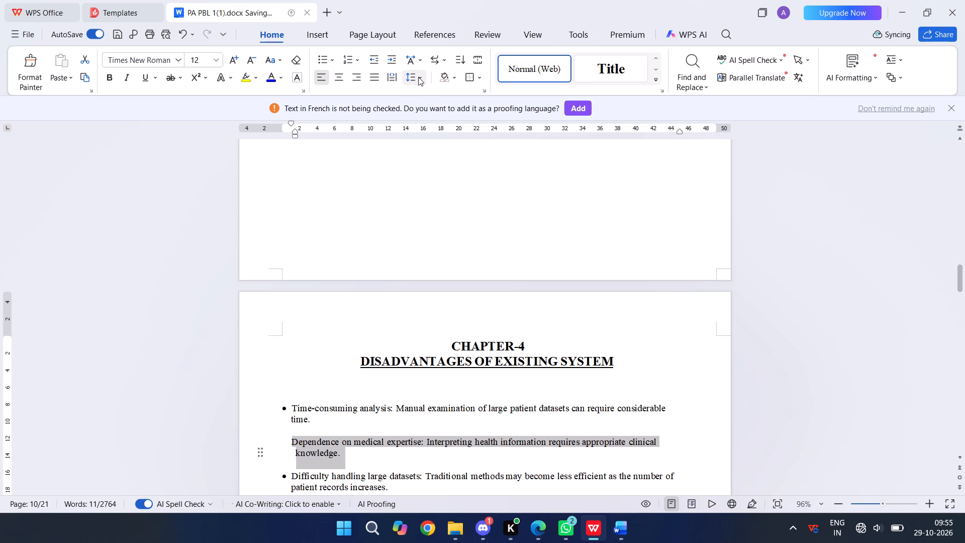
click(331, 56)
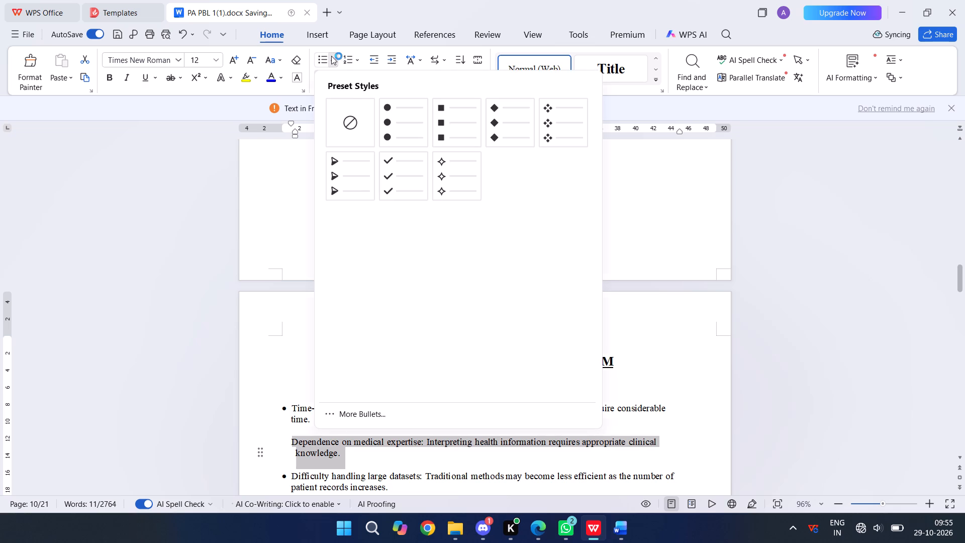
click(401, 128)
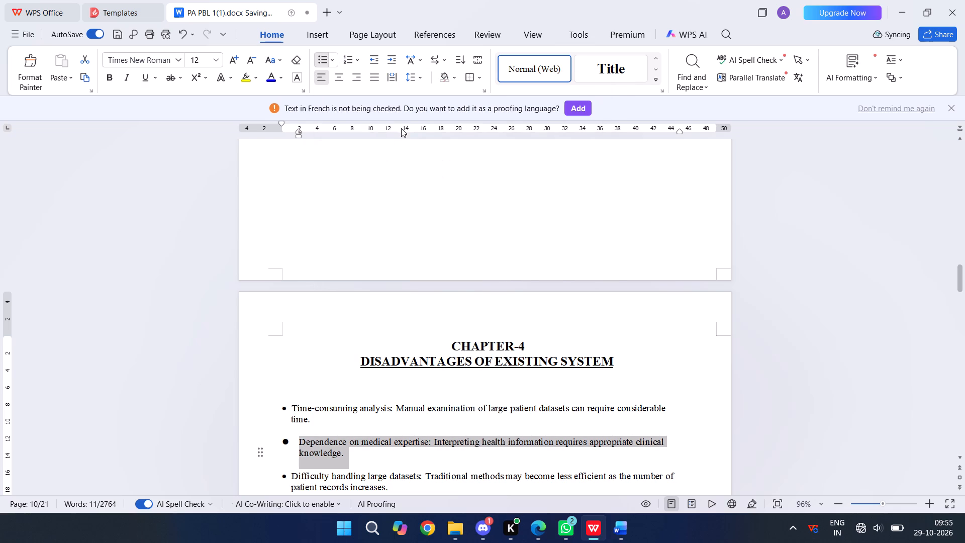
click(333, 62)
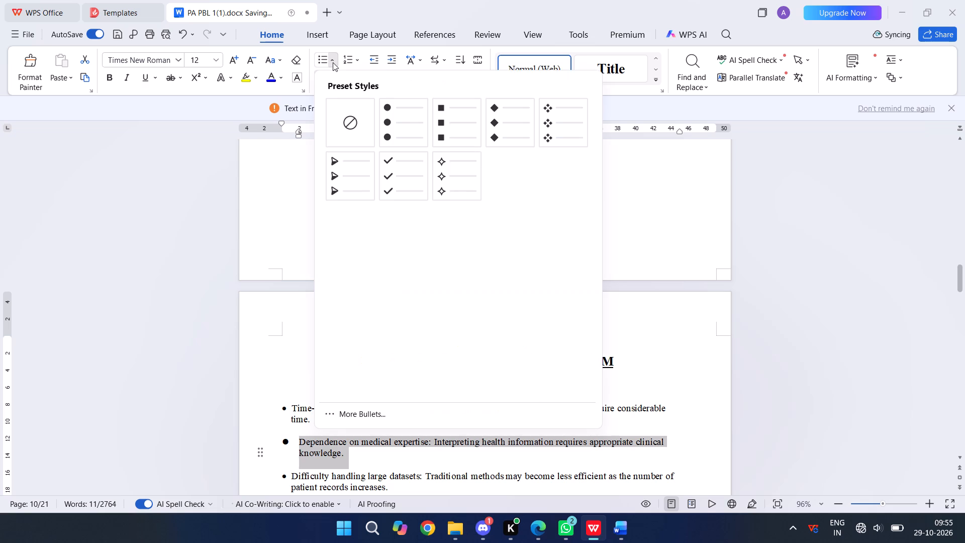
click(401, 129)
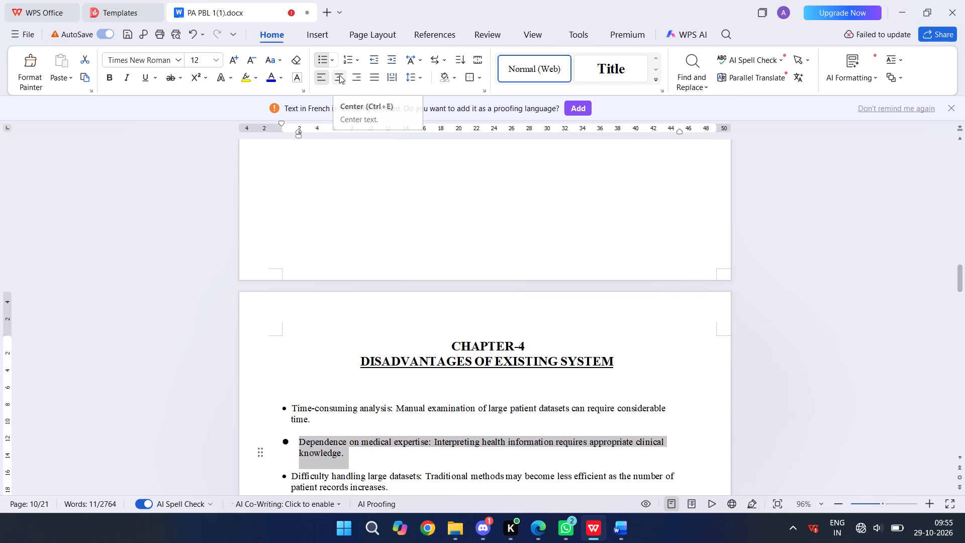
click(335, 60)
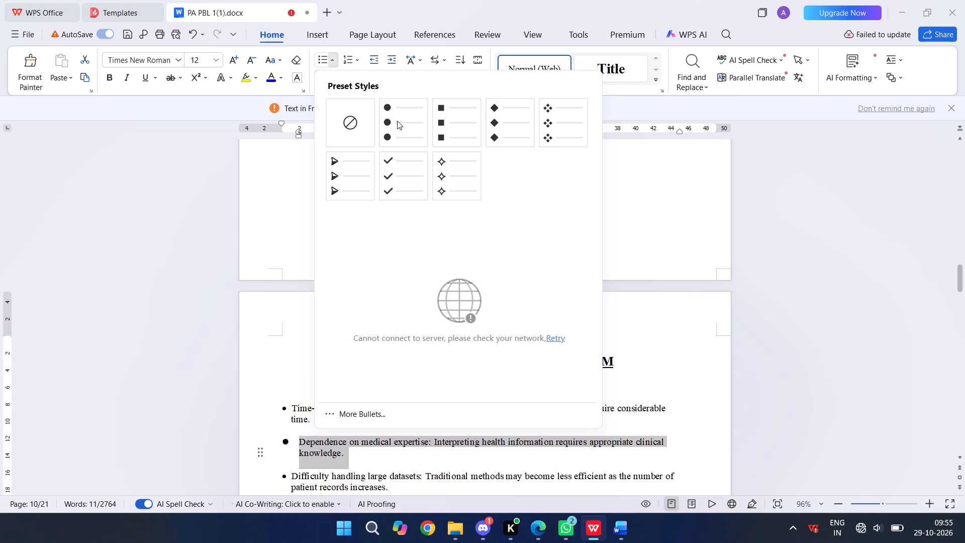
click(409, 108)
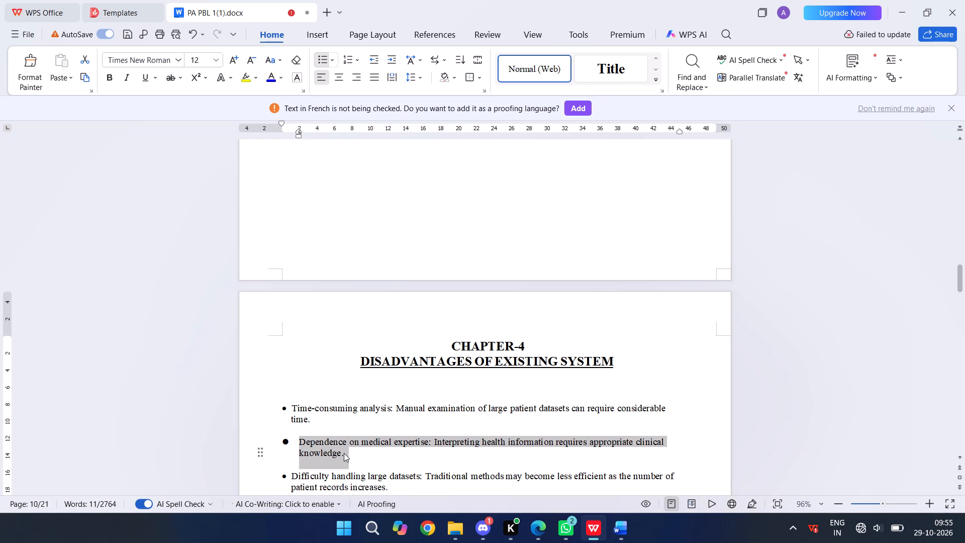
Delete the whole "Dependence on medical expertise" item from the Chapter 4 disadvantages list.
key(BackSpace)
Reduce the top margin of the CHAPTER-2 LITERATURE SURVEY page by about 2 on the vertical ruler.
scroll(493, 407, down, 1)
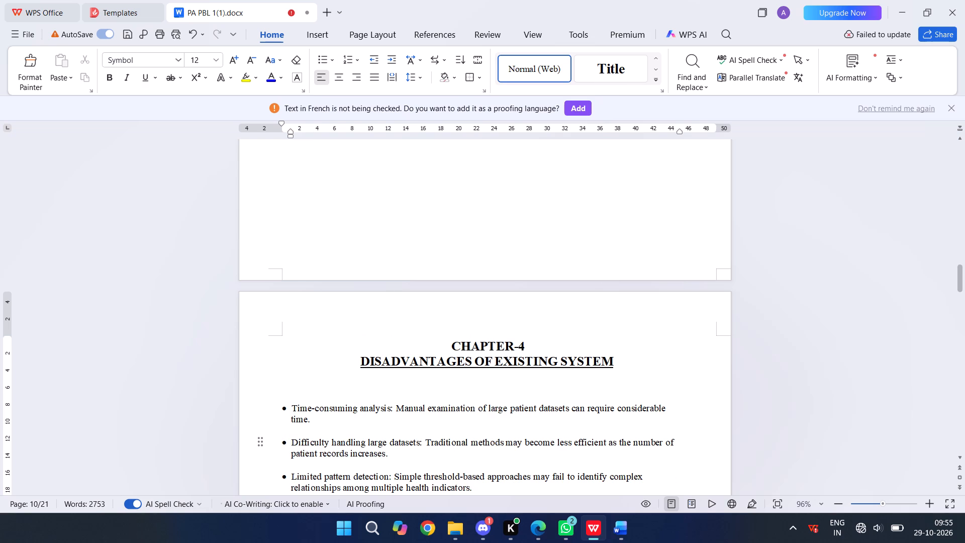
scroll(493, 407, down, 1)
scroll(584, 427, down, 2)
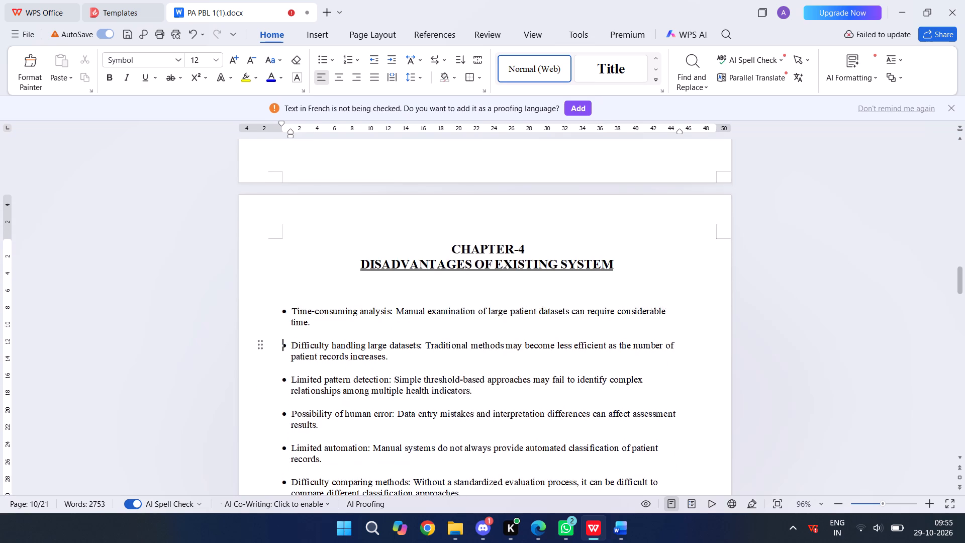
scroll(584, 427, down, 1)
scroll(584, 427, up, 8)
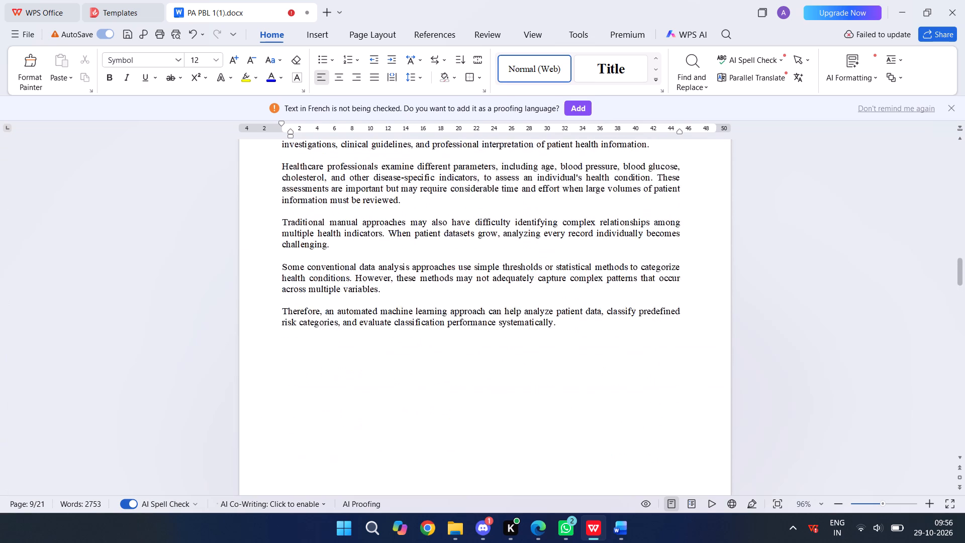
scroll(584, 427, up, 9)
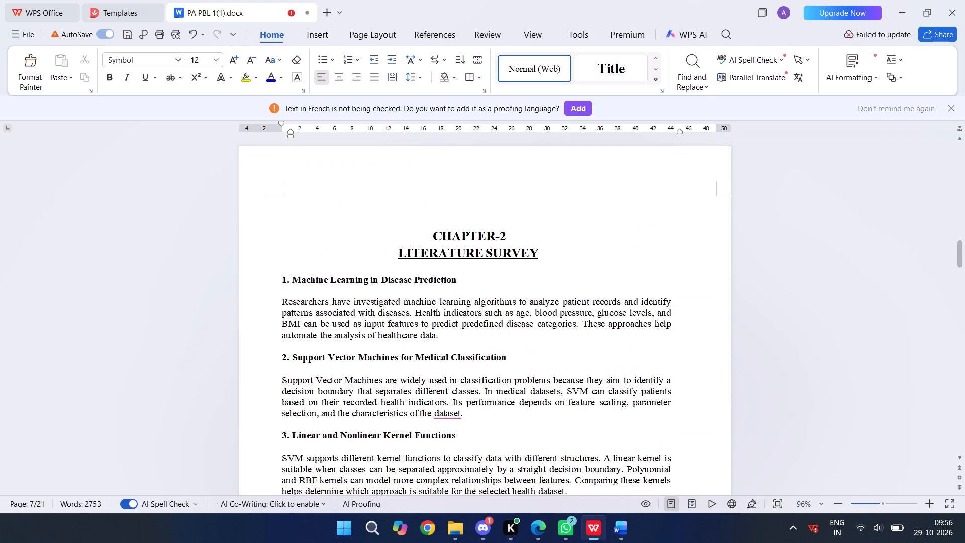
scroll(584, 427, up, 2)
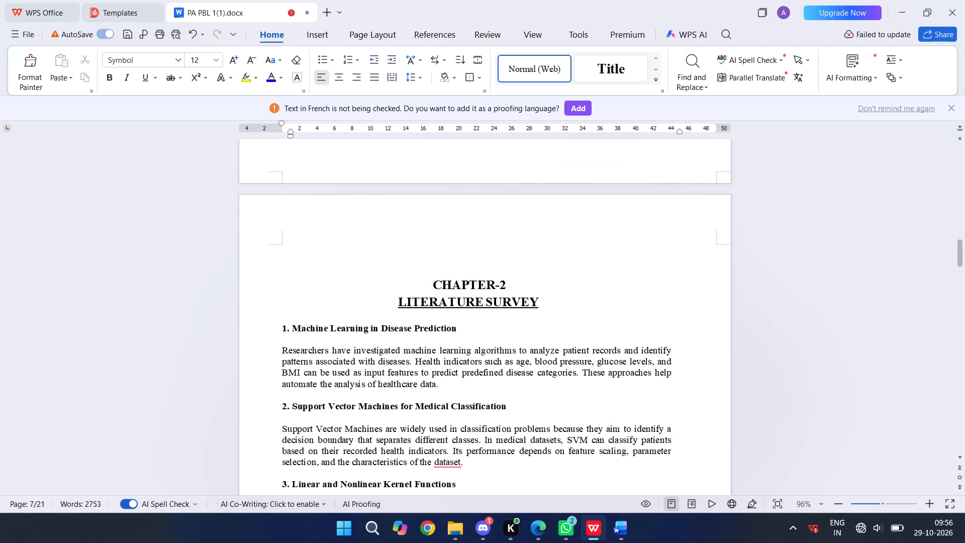
drag(434, 286, 547, 309)
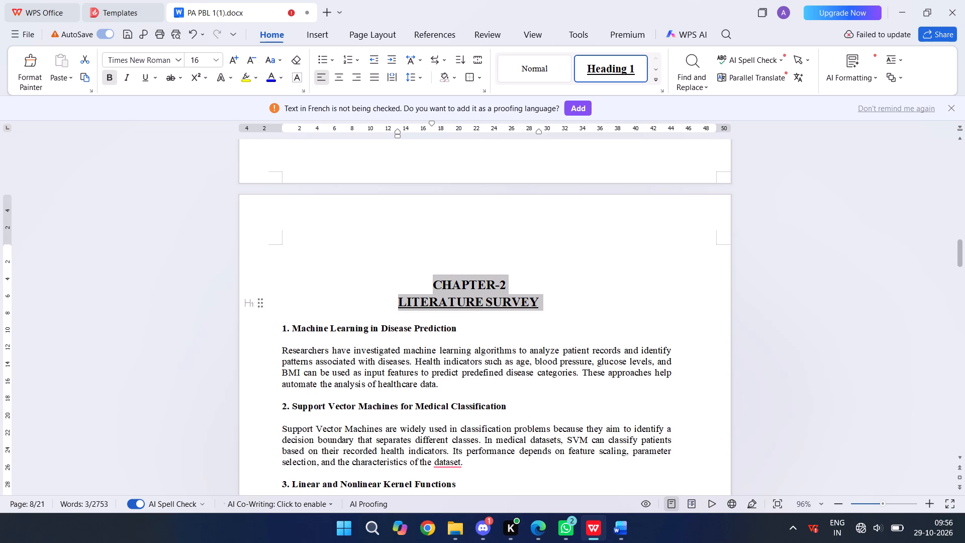
drag(9, 245, 9, 220)
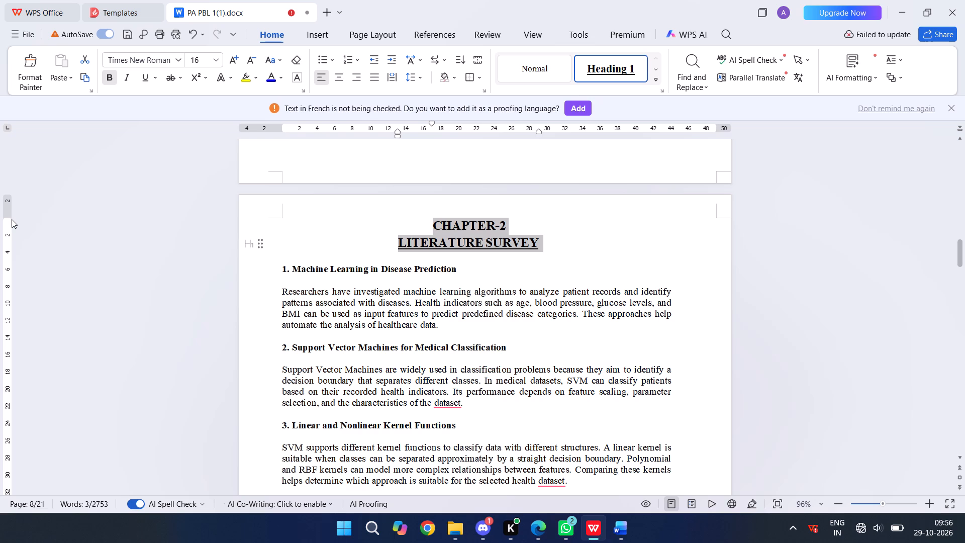
drag(7, 219, 7, 226)
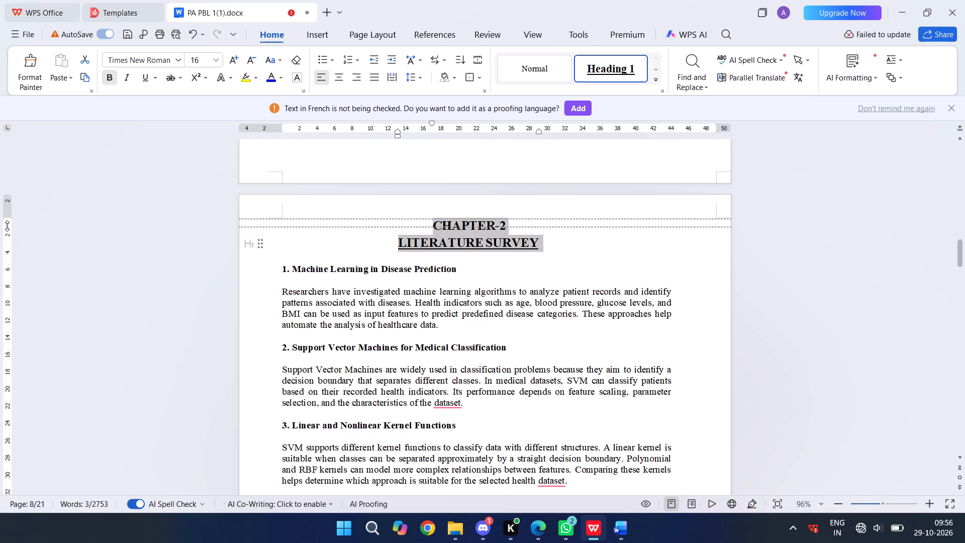
drag(7, 226, 7, 225)
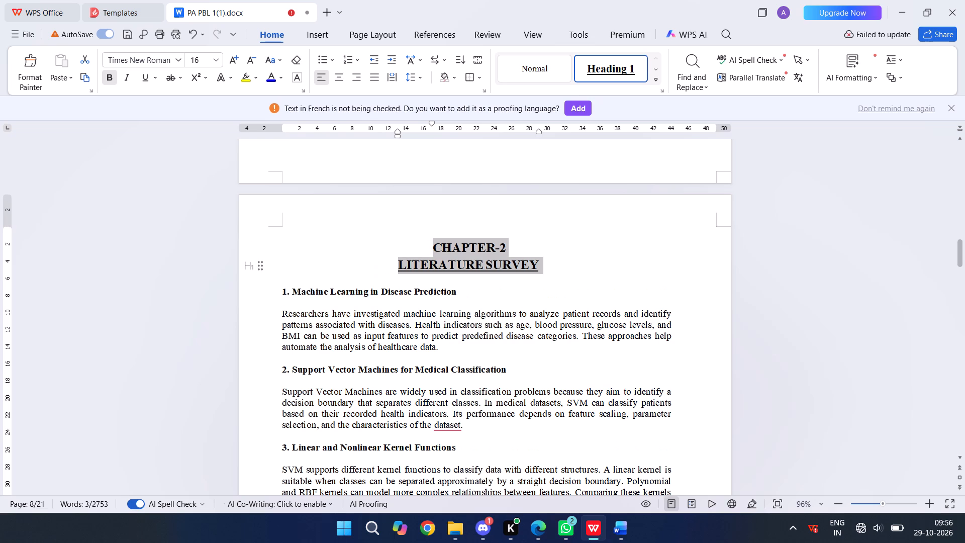
Increase the top margin of the CHAPTER-3 EXISTING SYSTEM page by about 1 ruler unit.
click(603, 297)
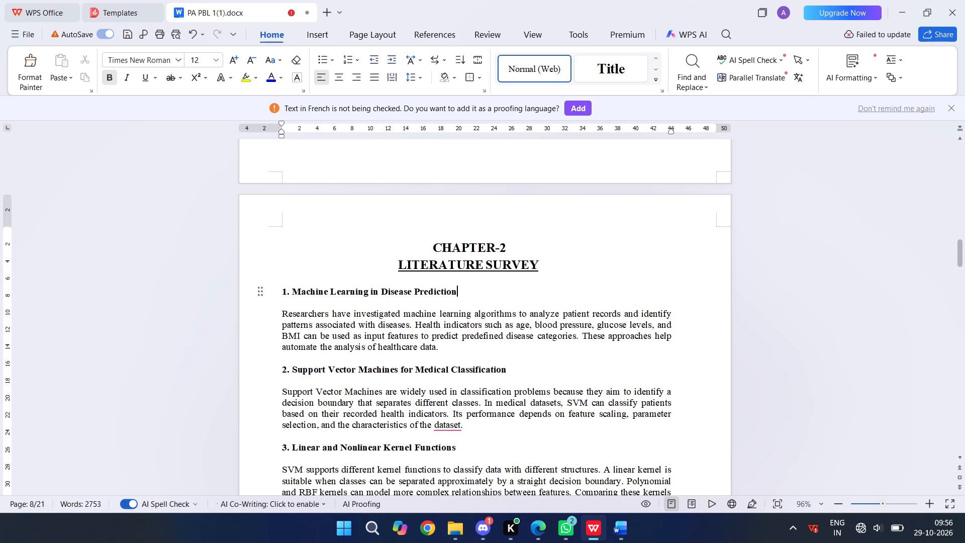
scroll(603, 297, down, 10)
scroll(603, 297, up, 1)
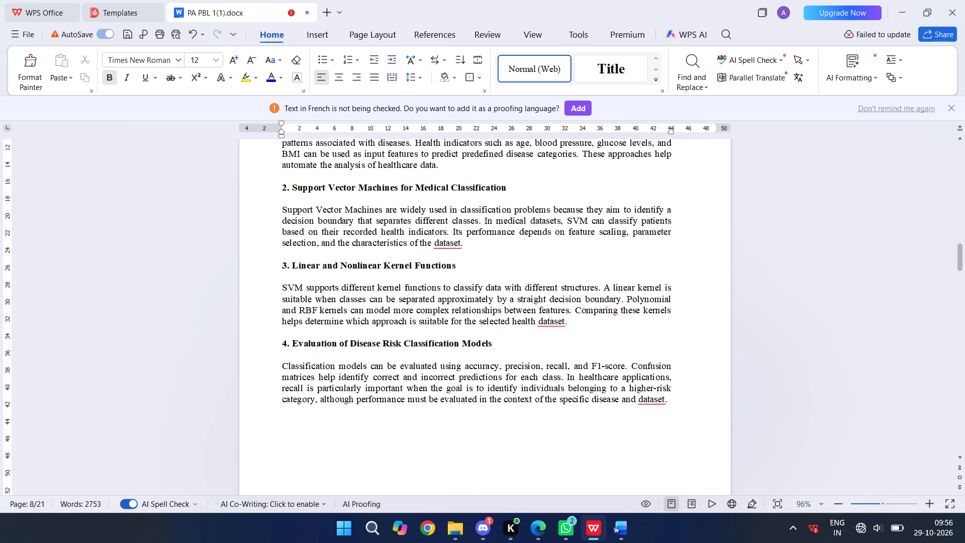
scroll(603, 297, down, 6)
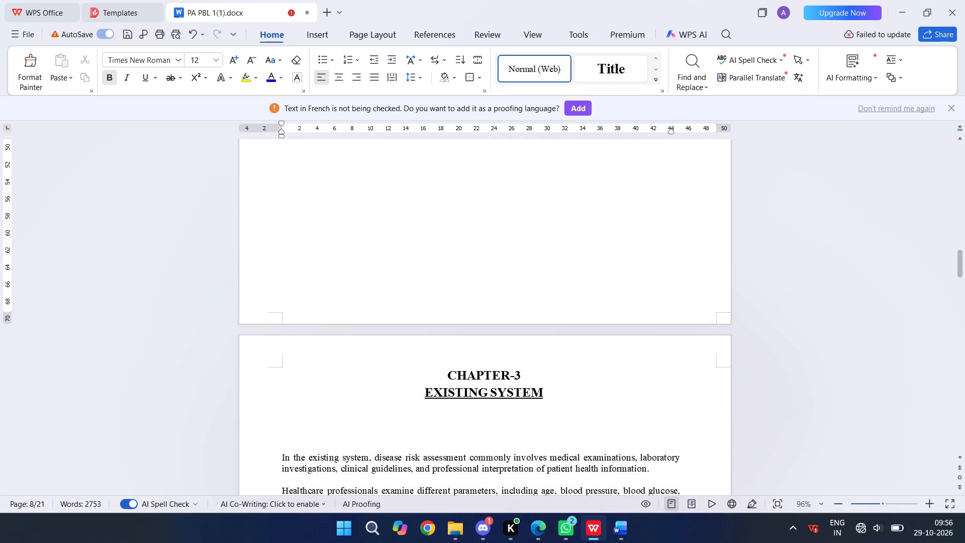
scroll(603, 297, down, 2)
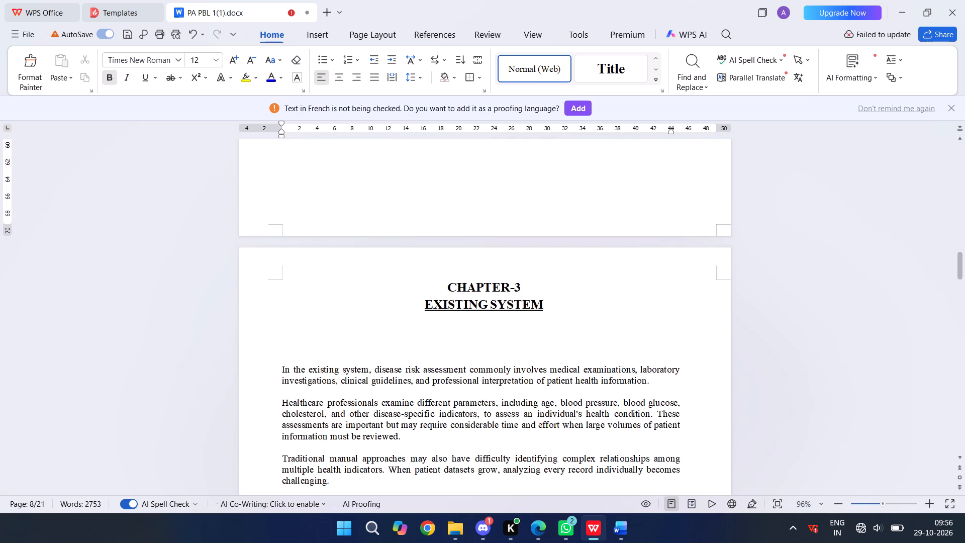
drag(447, 285, 544, 304)
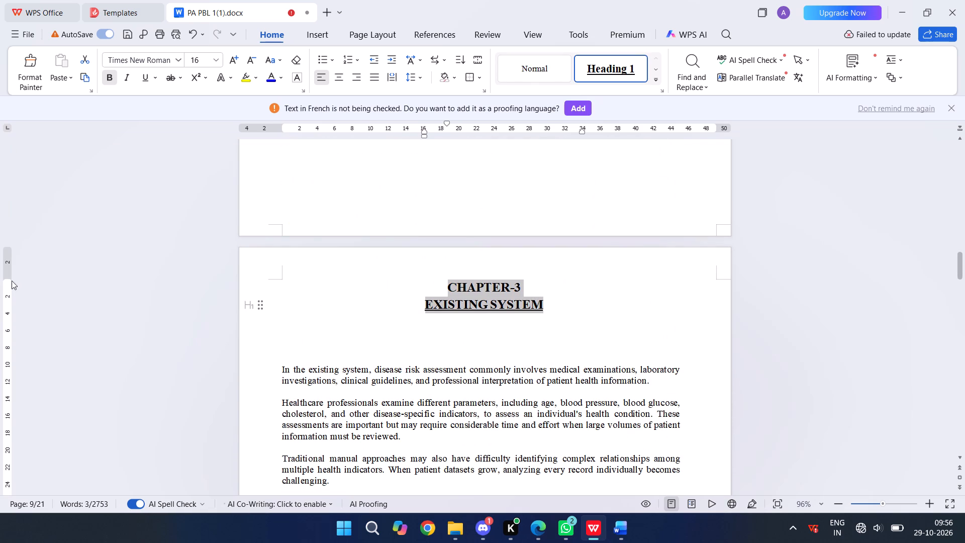
drag(9, 280, 10, 292)
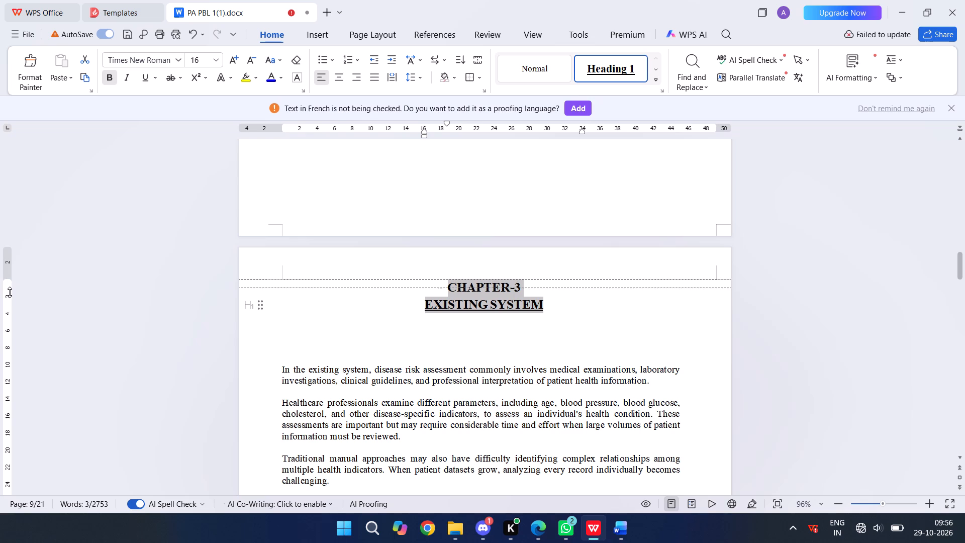
drag(10, 292, 10, 292)
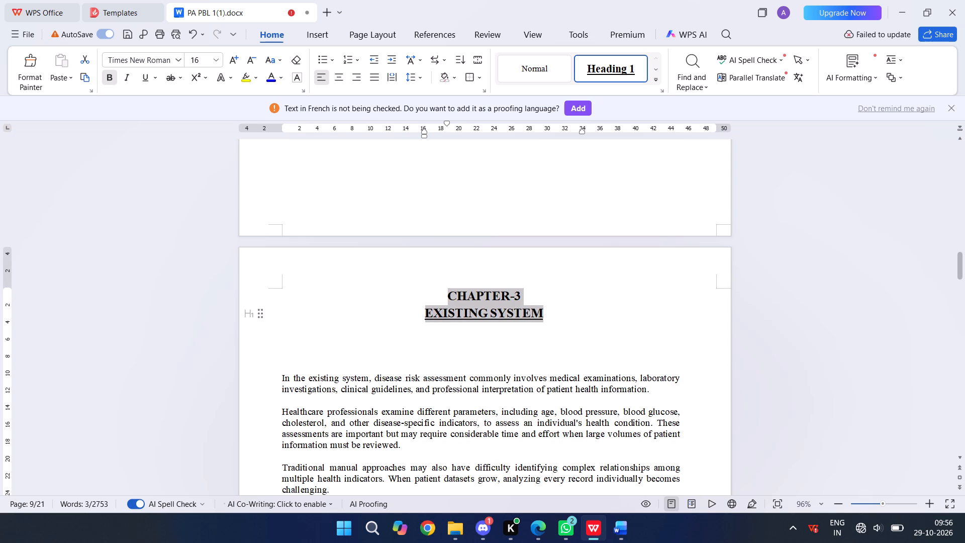
Review the report from Chapter 3 into the numbered module sections, and back through the front matter to the cover page for layout problems.
scroll(490, 330, up, 6)
scroll(490, 330, down, 6)
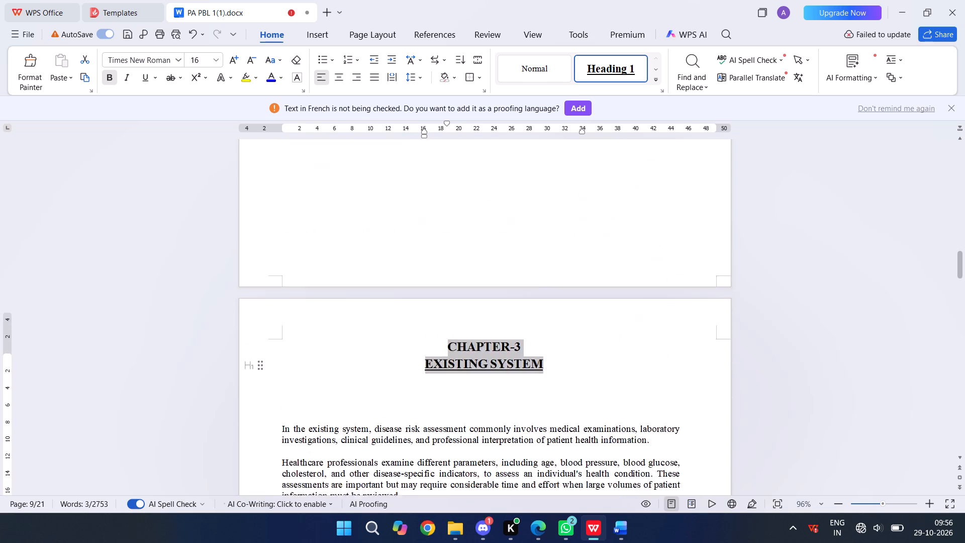
scroll(490, 330, down, 7)
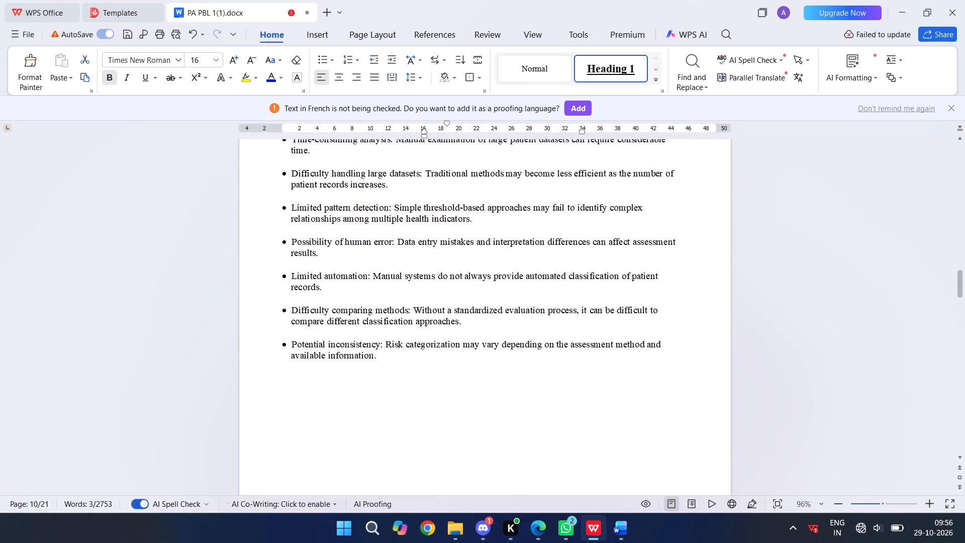
scroll(490, 330, down, 6)
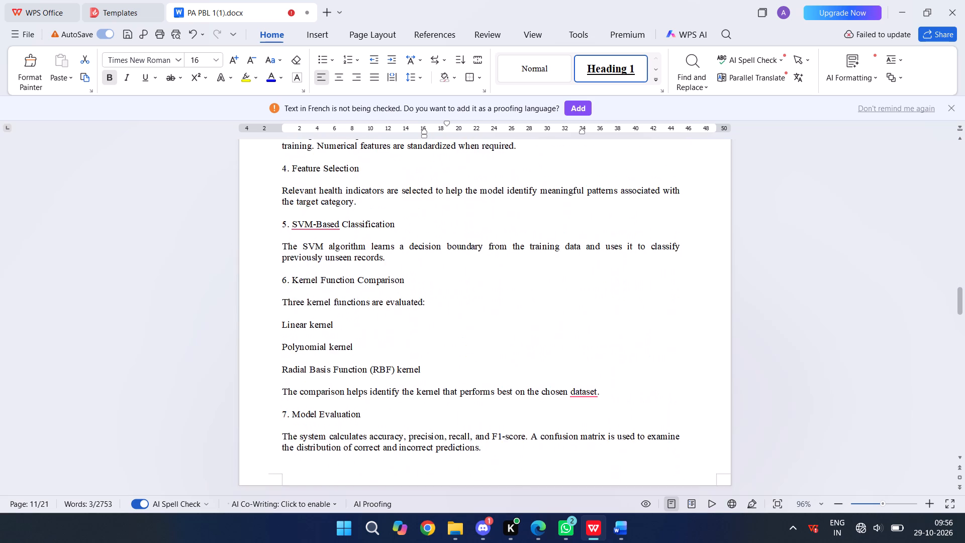
scroll(490, 330, up, 9)
scroll(490, 330, up, 15)
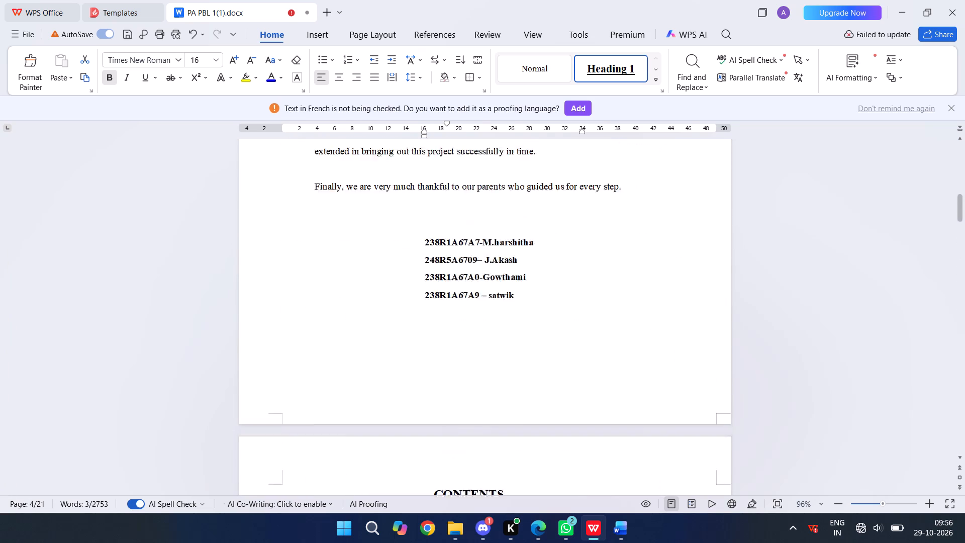
scroll(490, 330, up, 8)
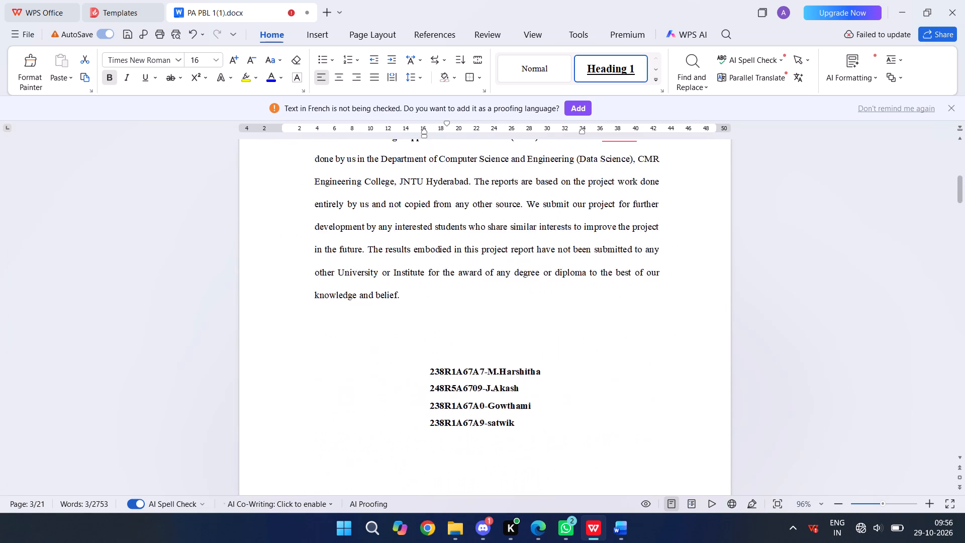
scroll(490, 330, up, 6)
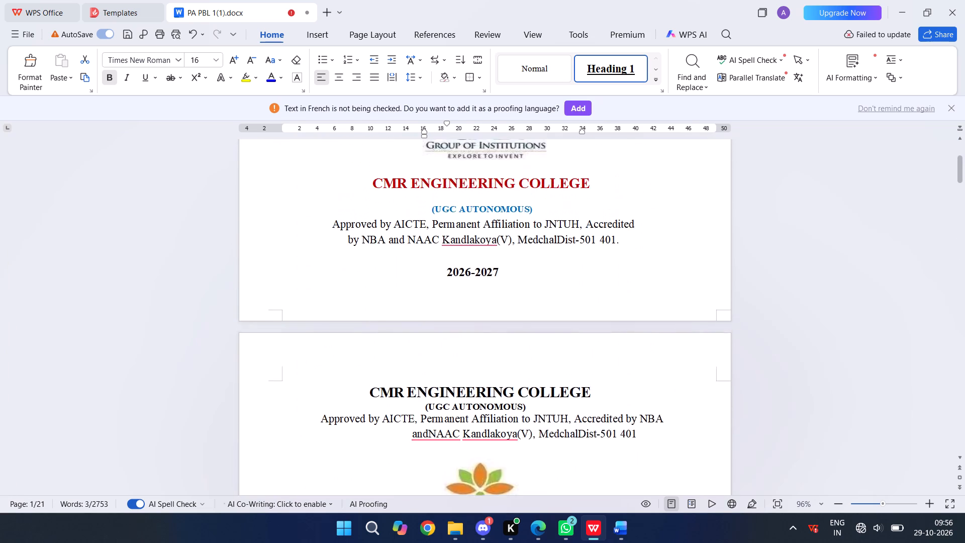
scroll(490, 330, up, 8)
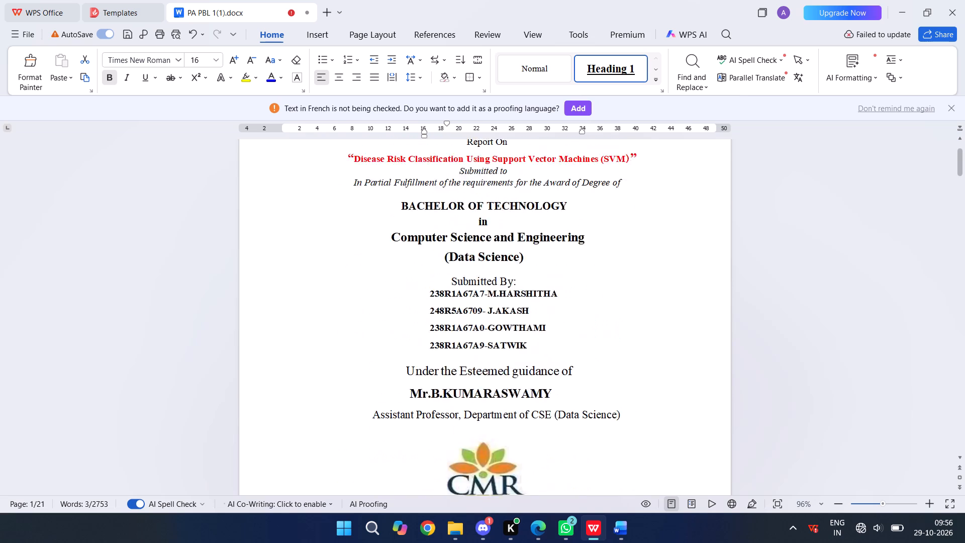
scroll(490, 330, up, 1)
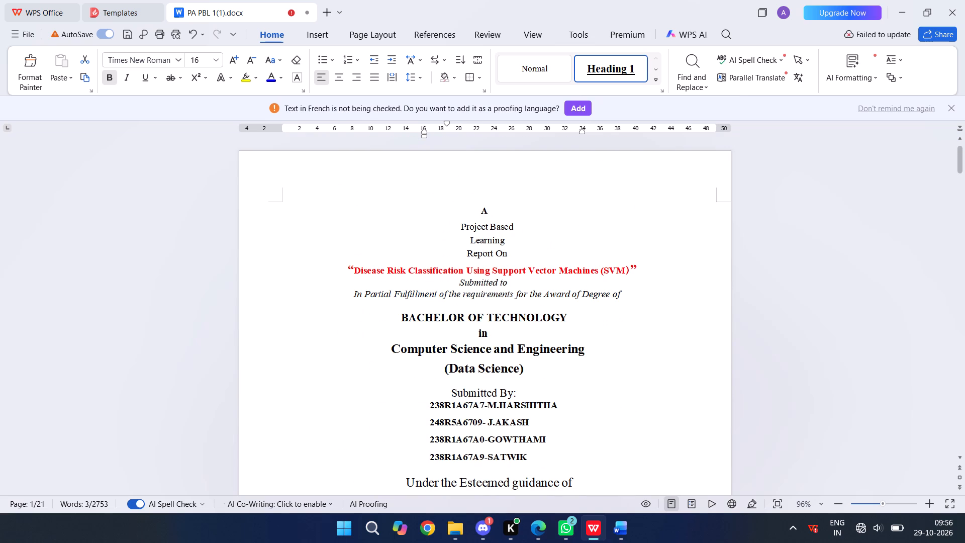
scroll(702, 290, down, 7)
scroll(702, 290, up, 1)
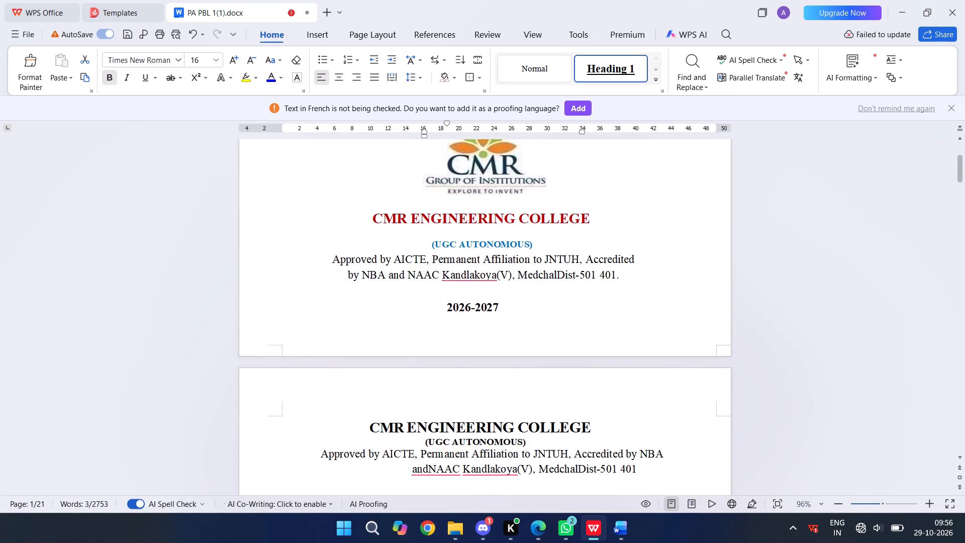
Save the report.
key(ctrl+s)
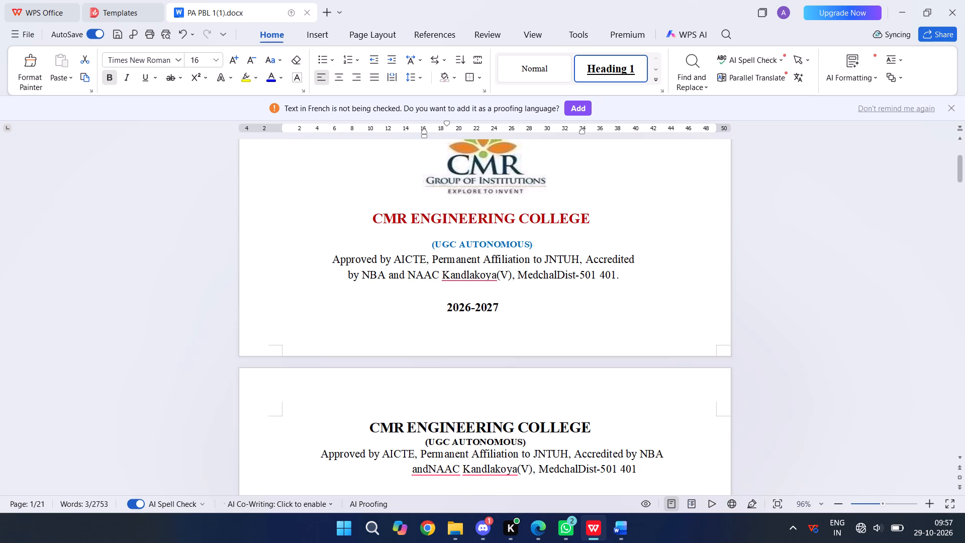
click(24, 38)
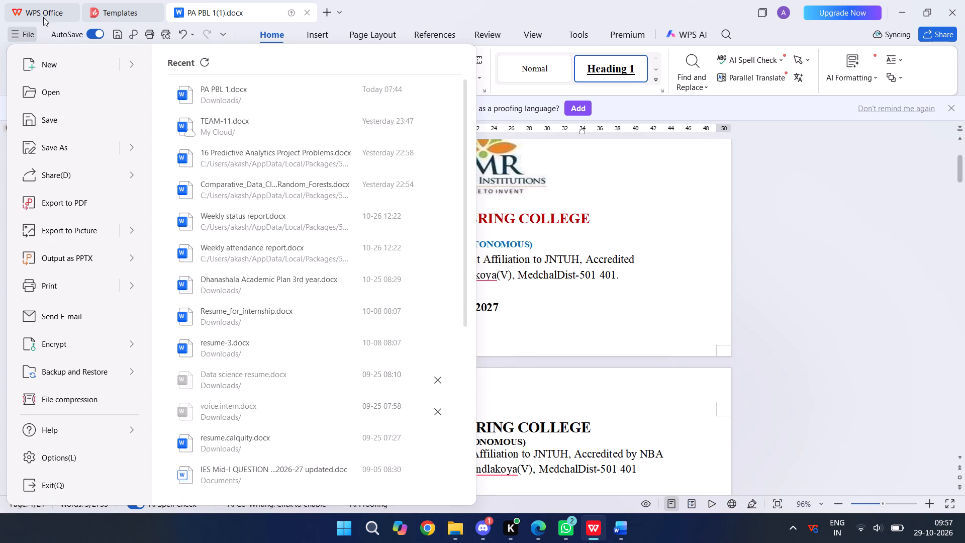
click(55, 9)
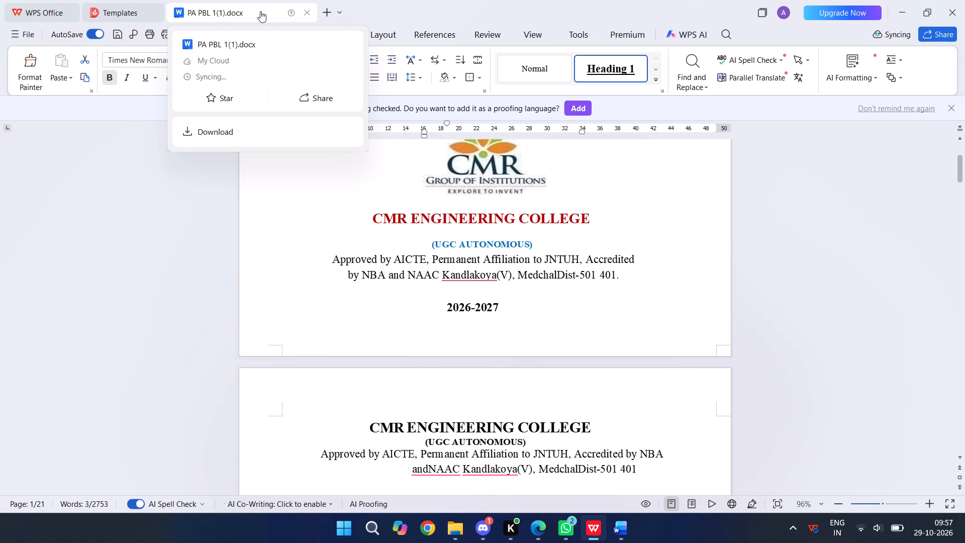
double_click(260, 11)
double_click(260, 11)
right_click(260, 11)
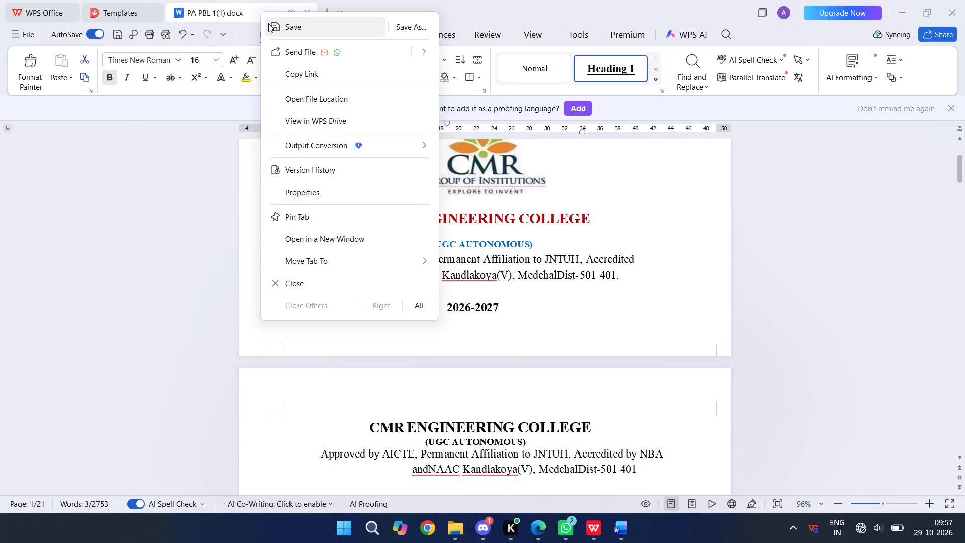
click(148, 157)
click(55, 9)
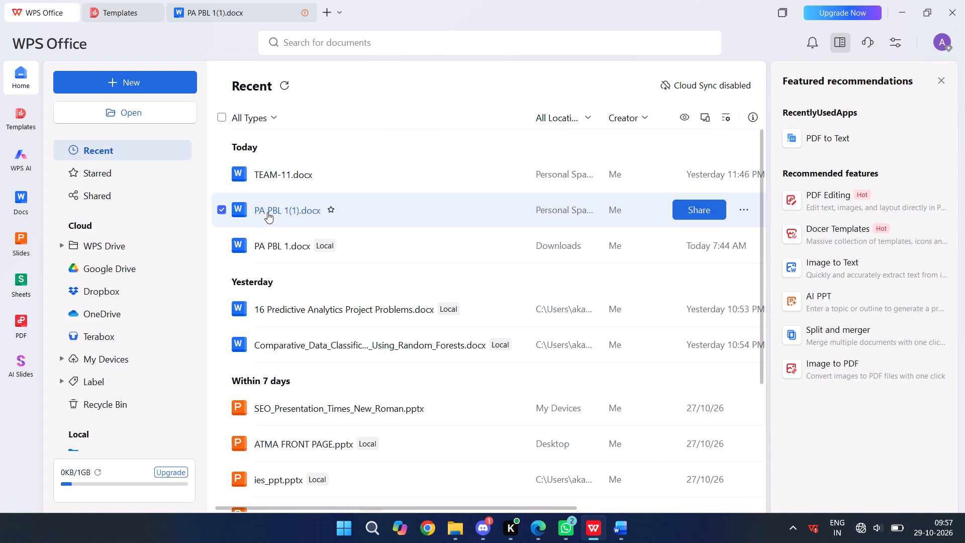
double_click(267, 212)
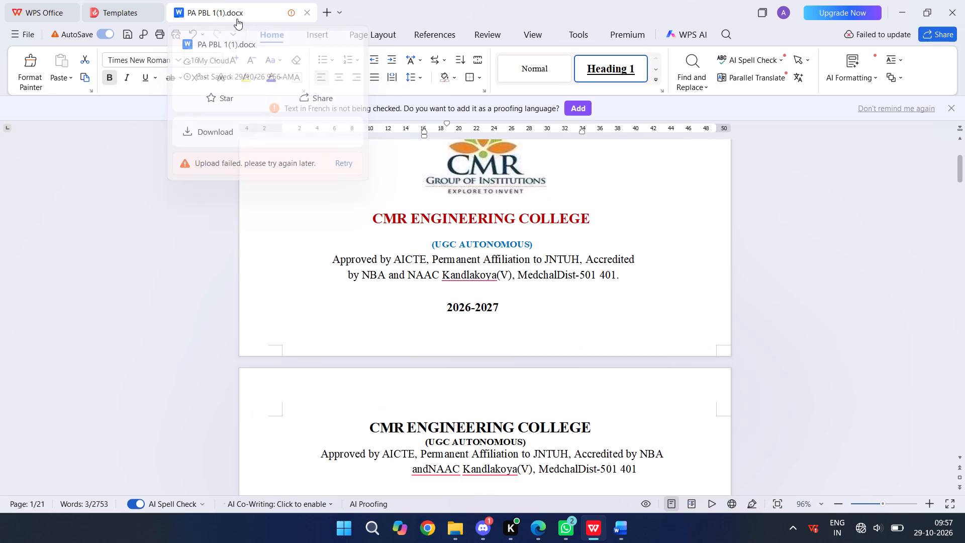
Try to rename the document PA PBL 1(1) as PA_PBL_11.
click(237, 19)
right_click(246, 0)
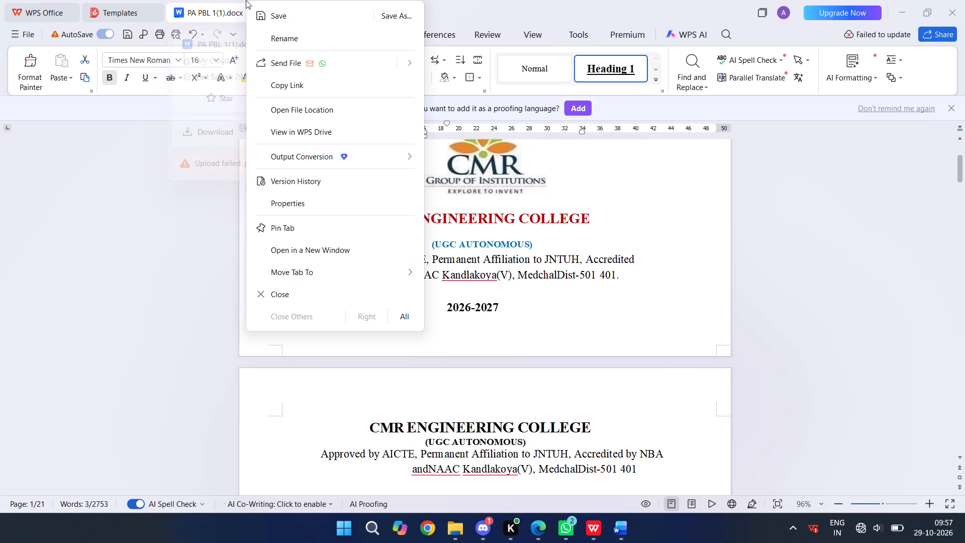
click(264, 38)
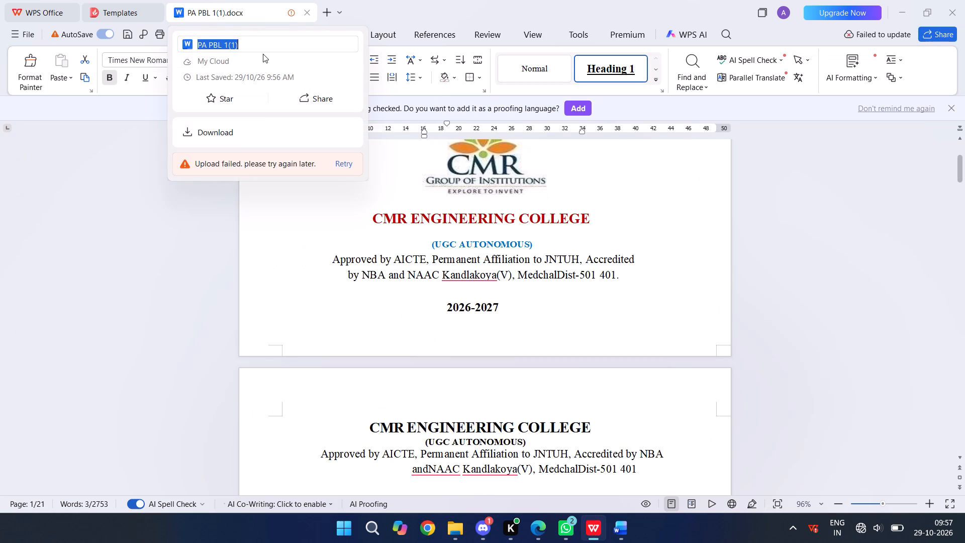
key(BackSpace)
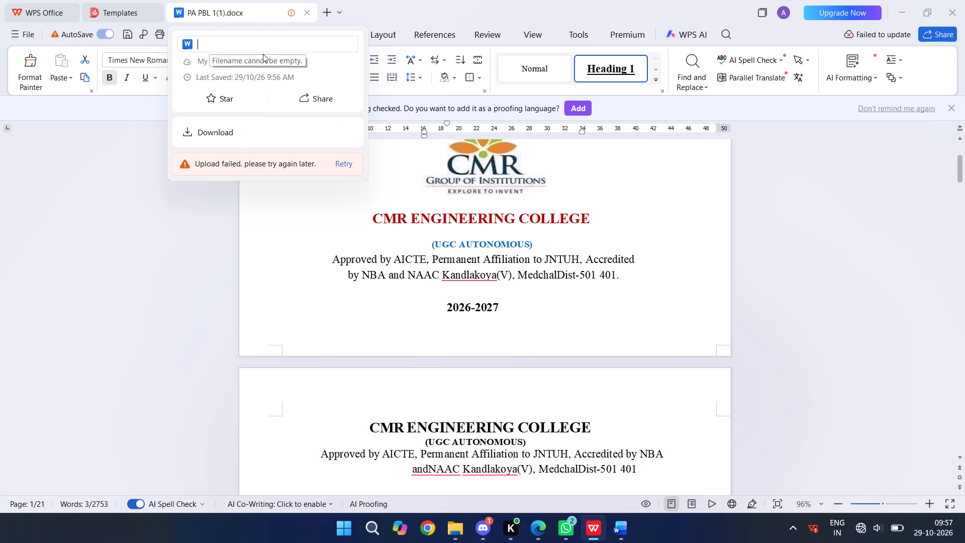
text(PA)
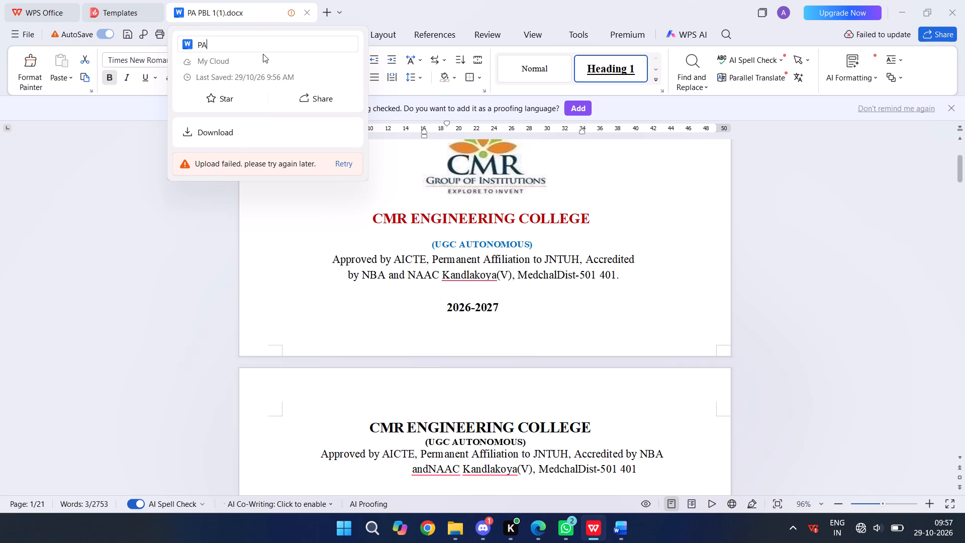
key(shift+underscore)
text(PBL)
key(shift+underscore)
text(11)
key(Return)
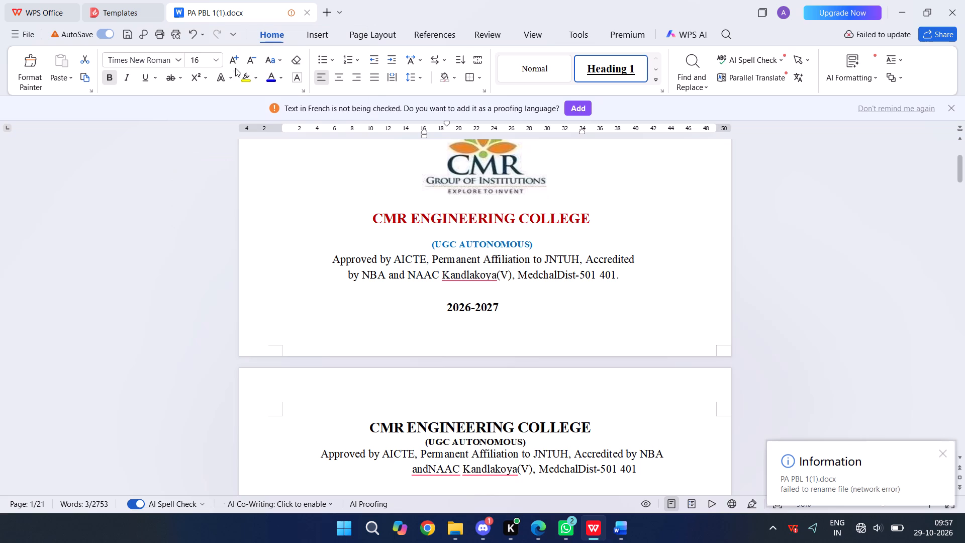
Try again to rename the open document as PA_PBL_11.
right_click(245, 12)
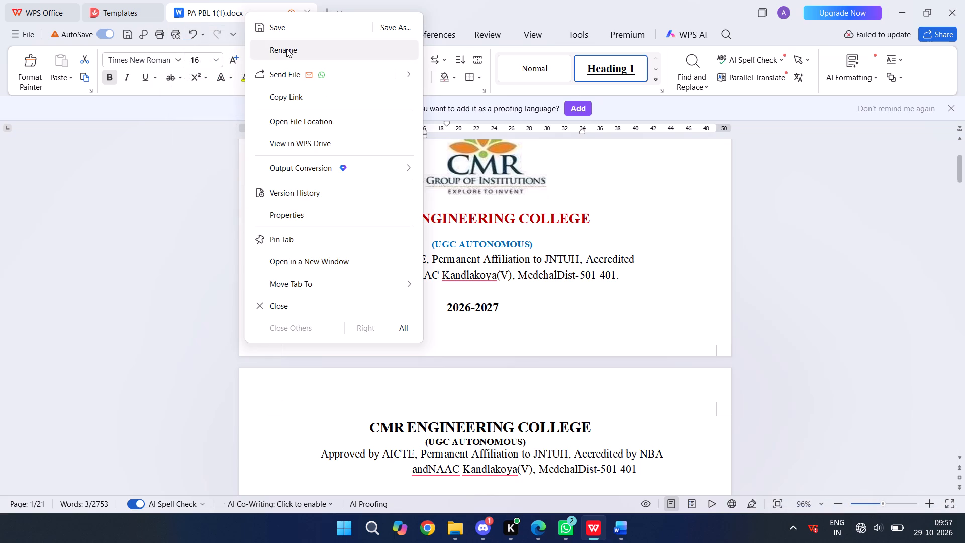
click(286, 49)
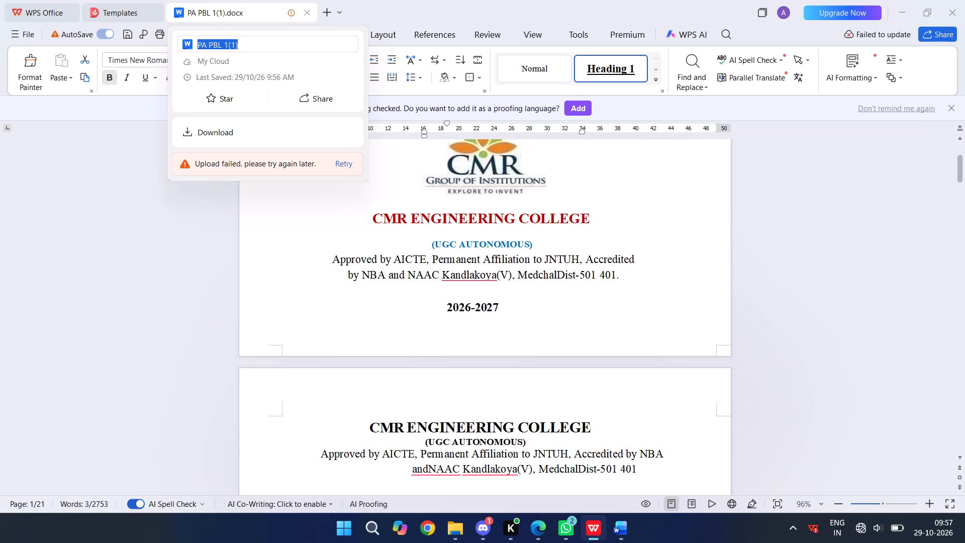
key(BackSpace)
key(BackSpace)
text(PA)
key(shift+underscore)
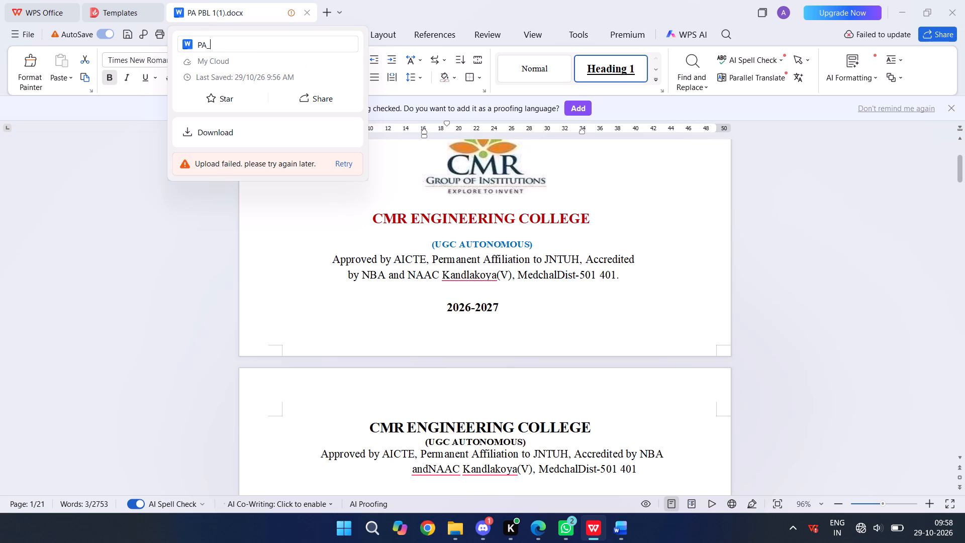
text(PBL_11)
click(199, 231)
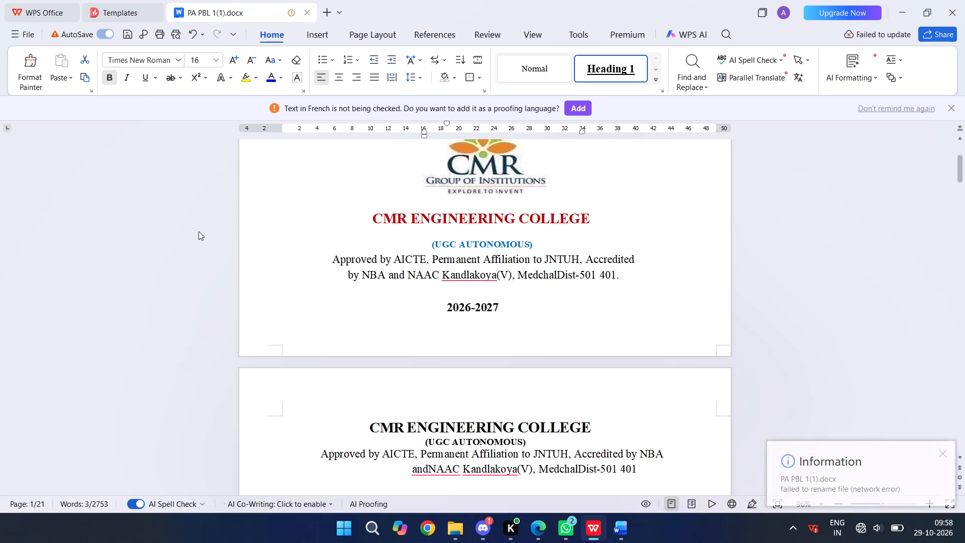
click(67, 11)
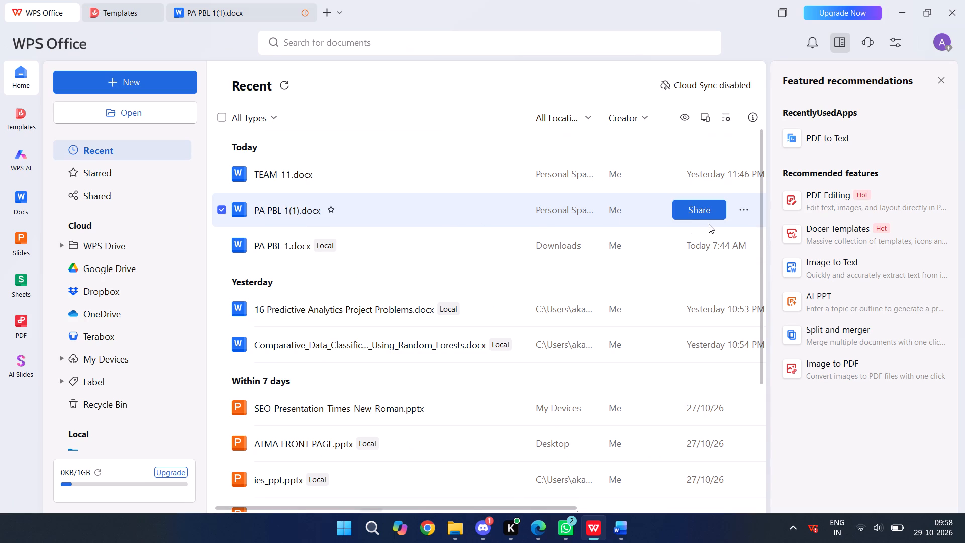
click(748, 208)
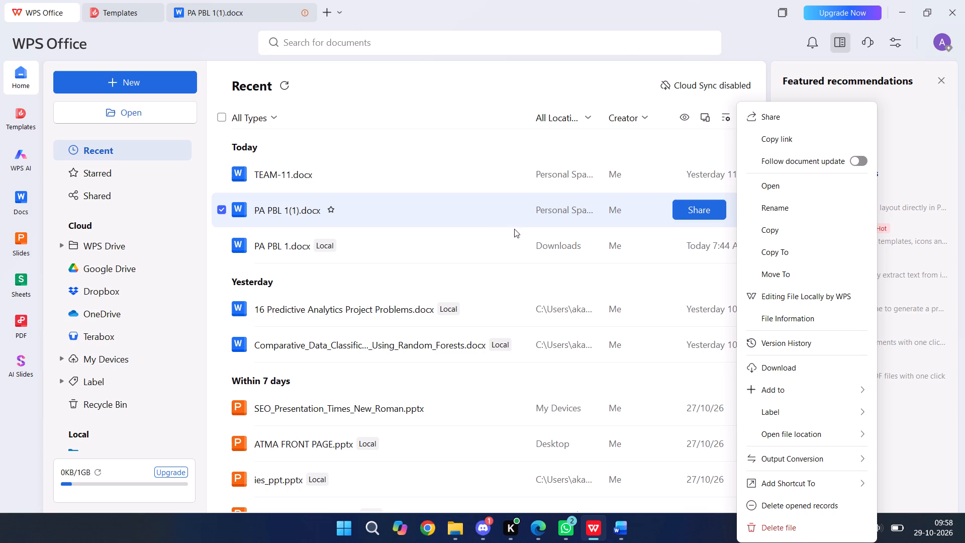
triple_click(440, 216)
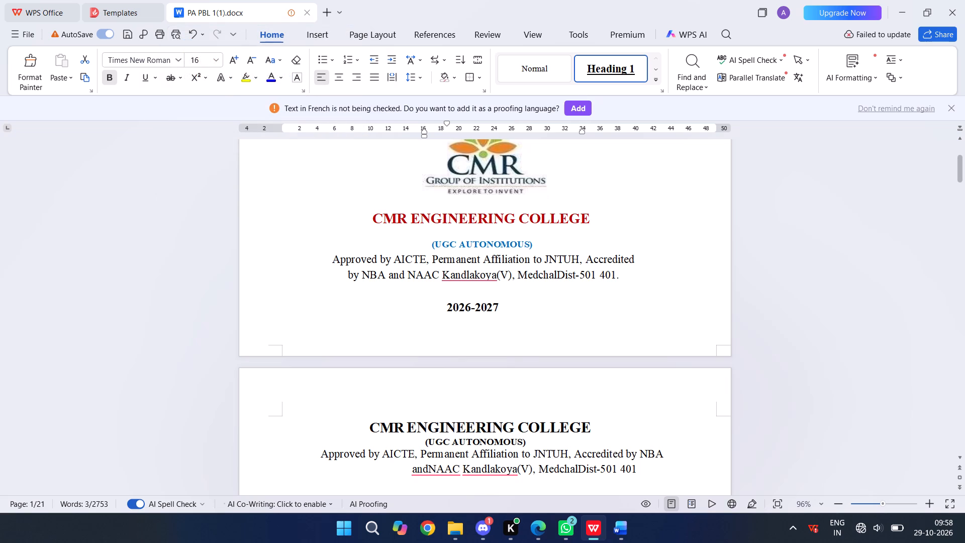
Open the computer's Wi-Fi network list and look through the available networks for a usable connection.
click(867, 542)
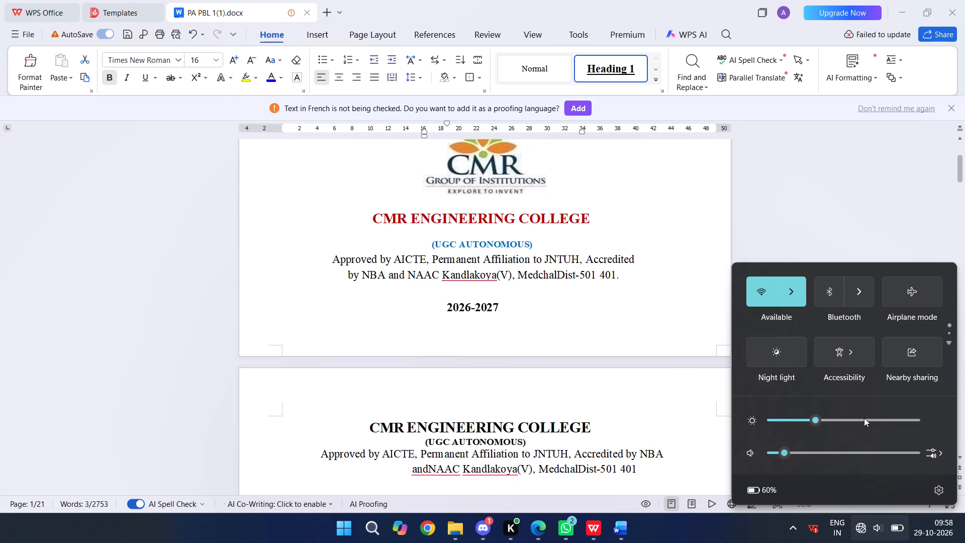
click(794, 302)
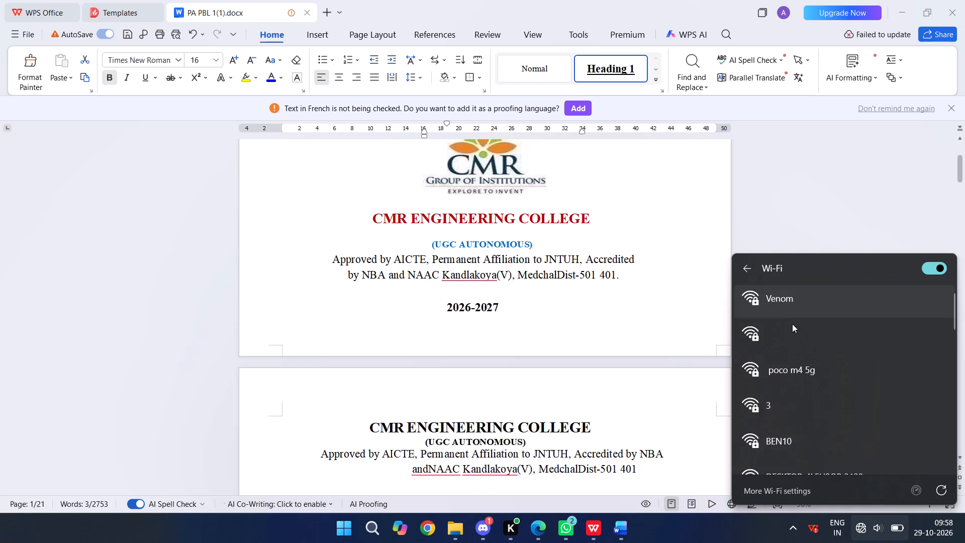
scroll(789, 344, down, 3)
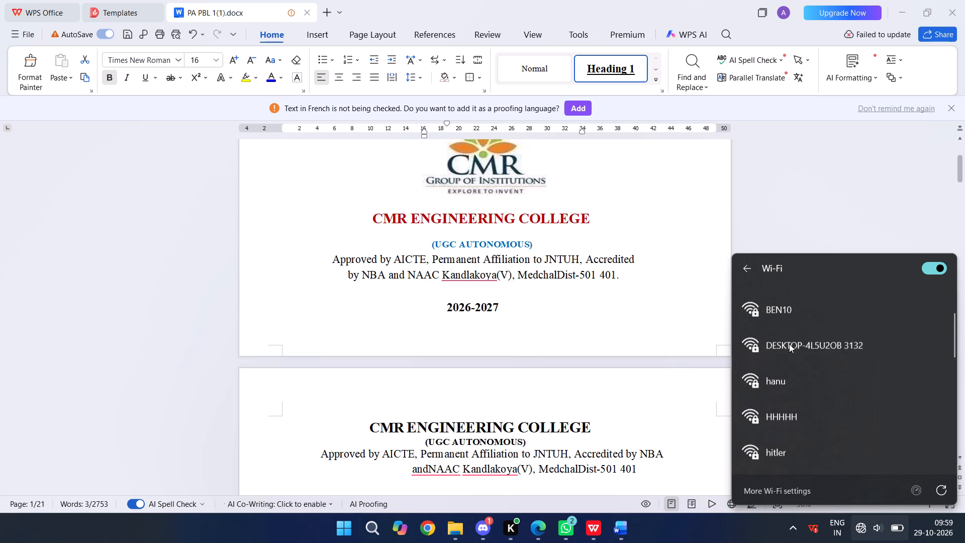
scroll(789, 344, up, 17)
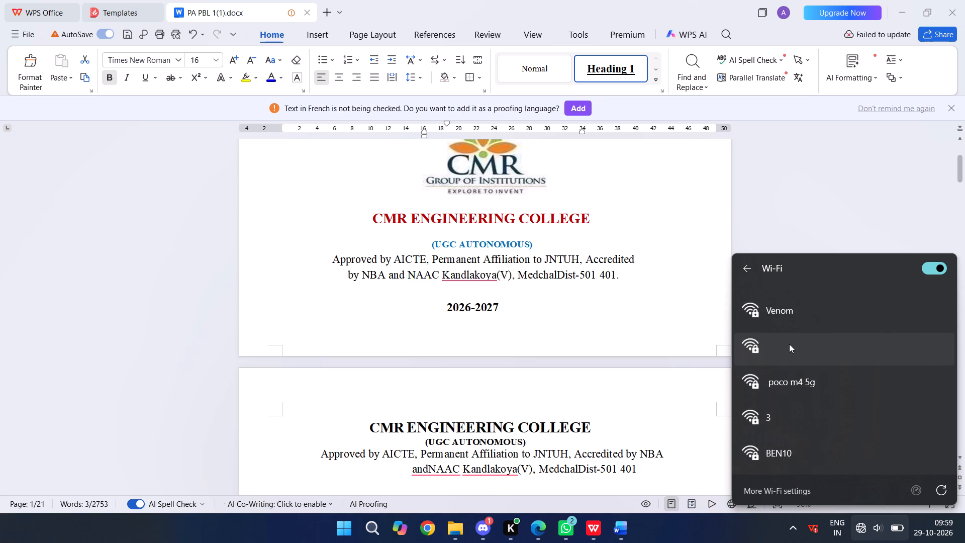
scroll(789, 344, up, 11)
scroll(789, 344, down, 6)
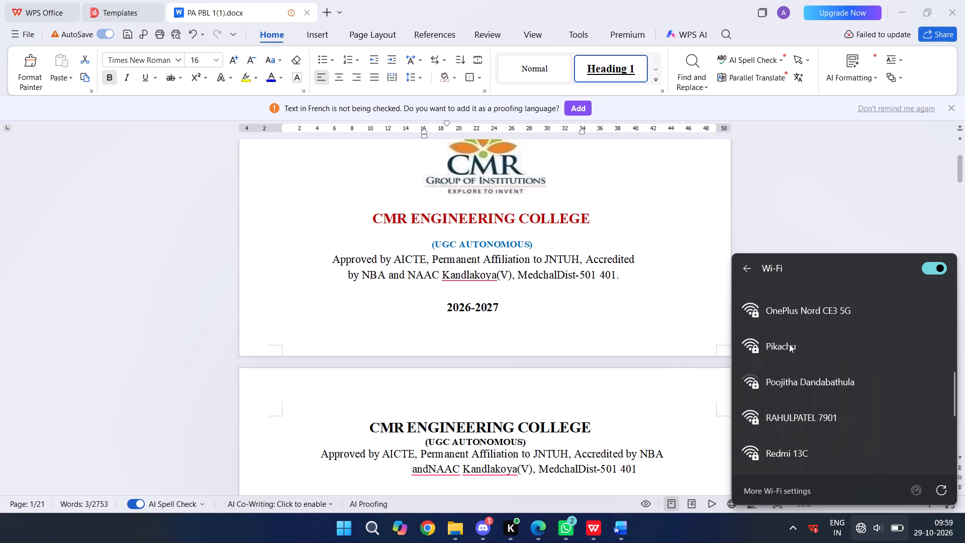
scroll(789, 344, down, 2)
scroll(789, 344, up, 17)
scroll(789, 344, up, 8)
scroll(789, 344, down, 7)
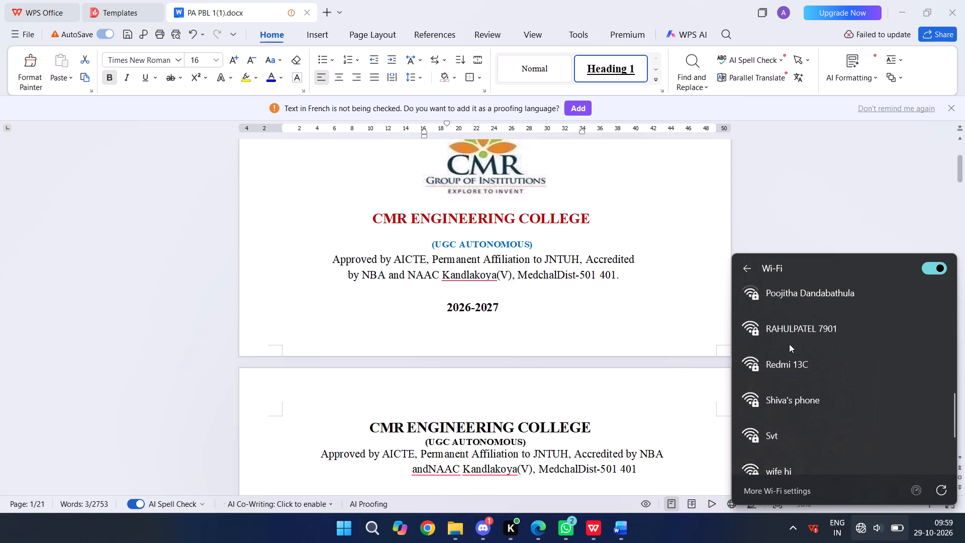
scroll(789, 344, down, 3)
scroll(789, 344, up, 13)
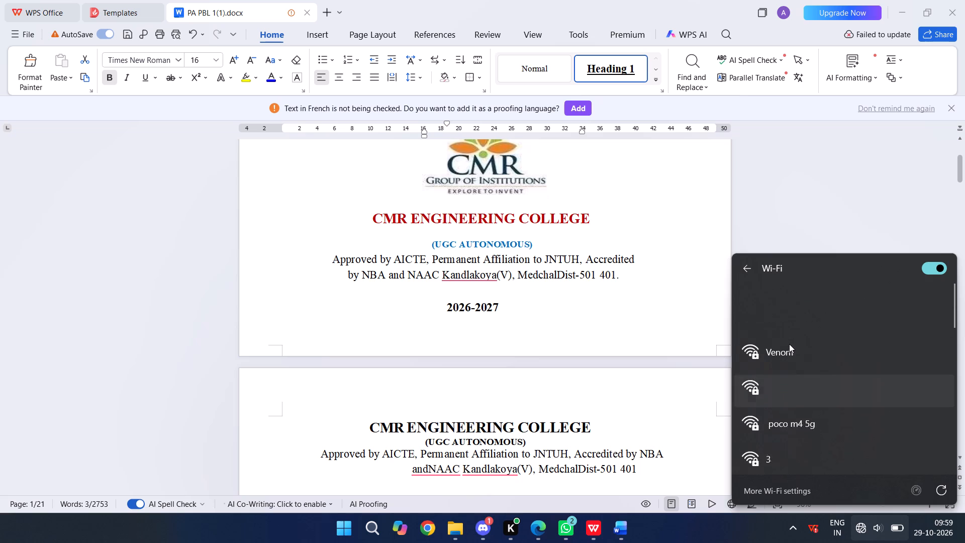
scroll(789, 344, up, 20)
scroll(789, 344, up, 20)
scroll(789, 344, up, 10)
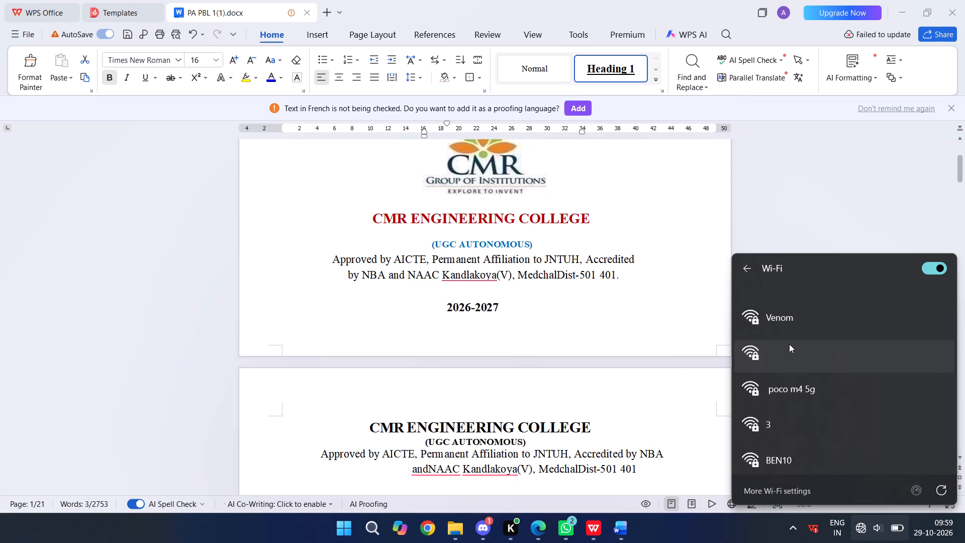
Turn Wi-Fi off and back on to reconnect to the internet, waiting for the connection before closing the network list.
click(936, 268)
click(936, 268)
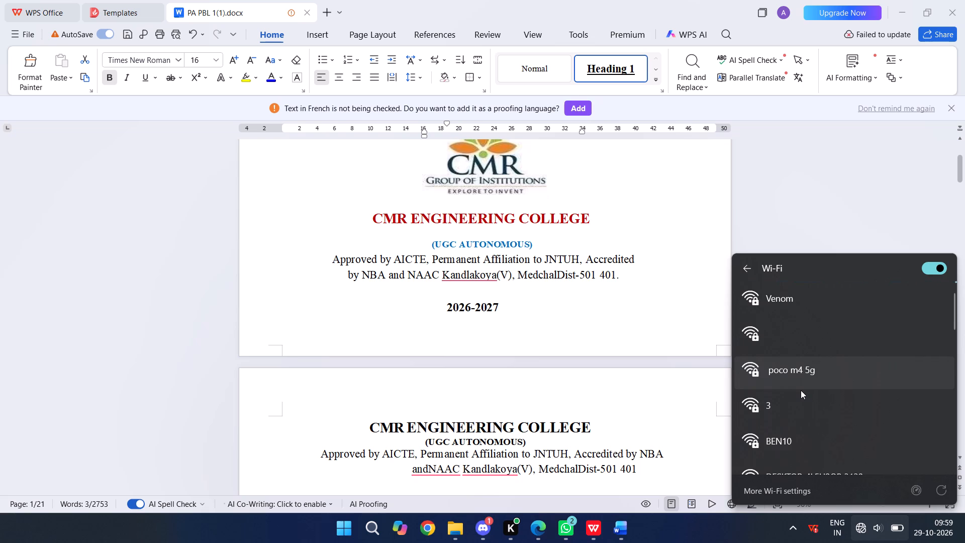
scroll(802, 379, down, 3)
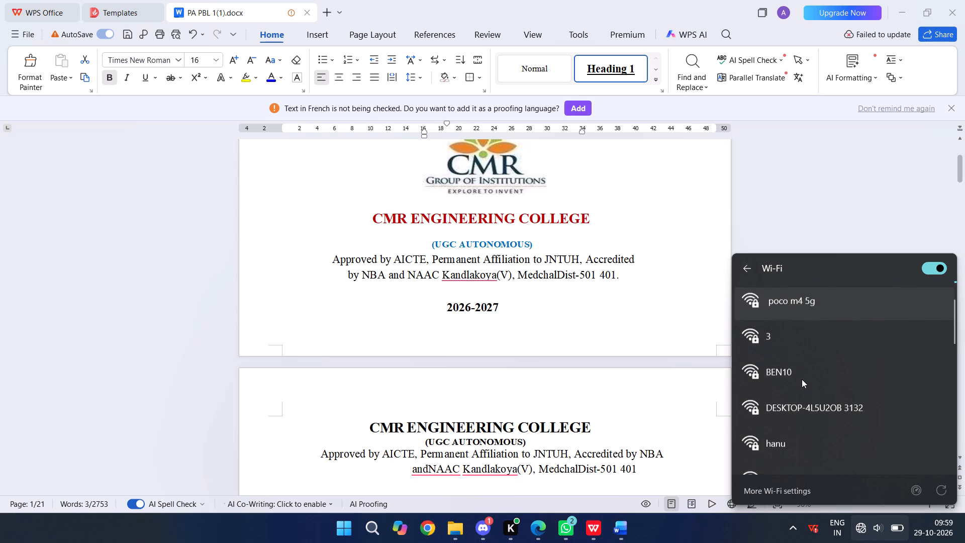
scroll(802, 379, down, 1)
scroll(802, 379, up, 9)
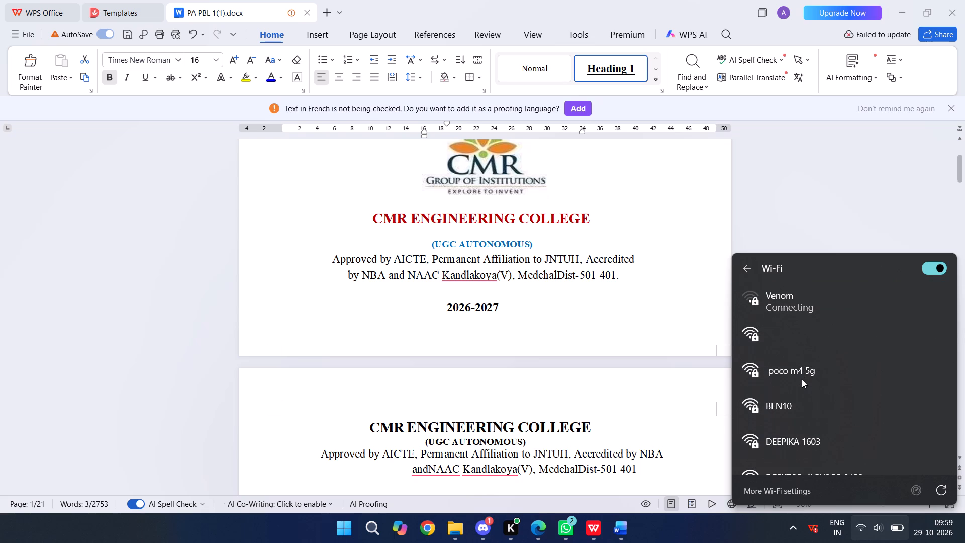
scroll(802, 379, down, 4)
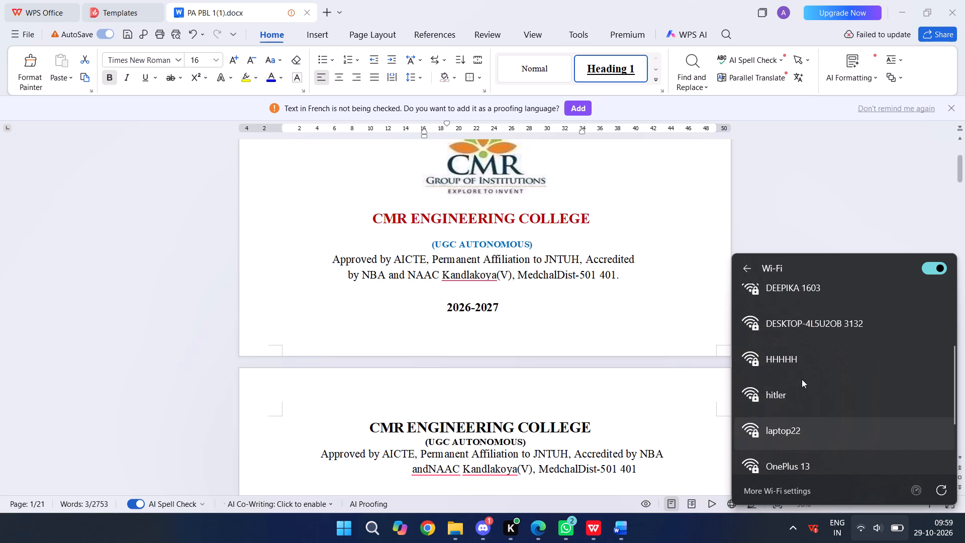
scroll(802, 379, down, 6)
scroll(802, 379, up, 1)
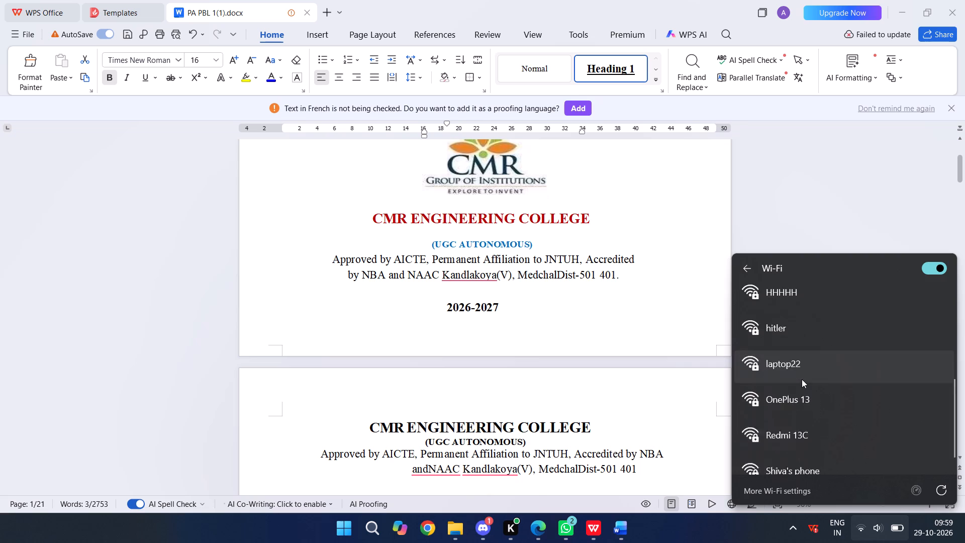
scroll(802, 379, up, 9)
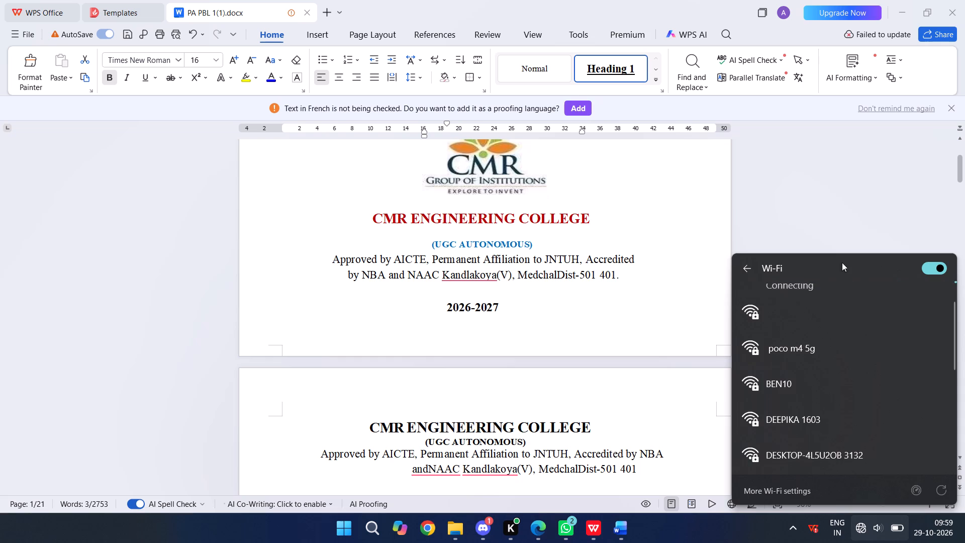
scroll(680, 326, down, 5)
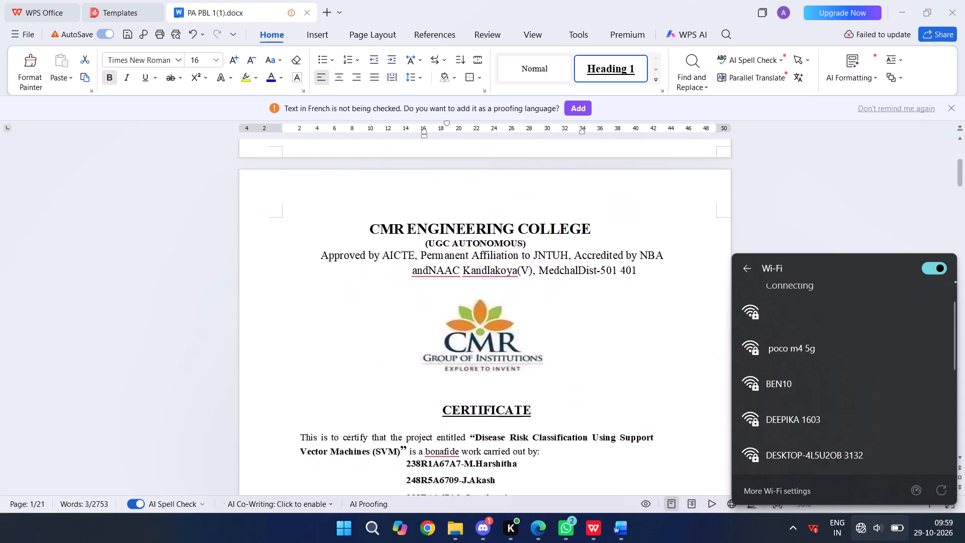
scroll(680, 326, down, 4)
scroll(680, 326, up, 1)
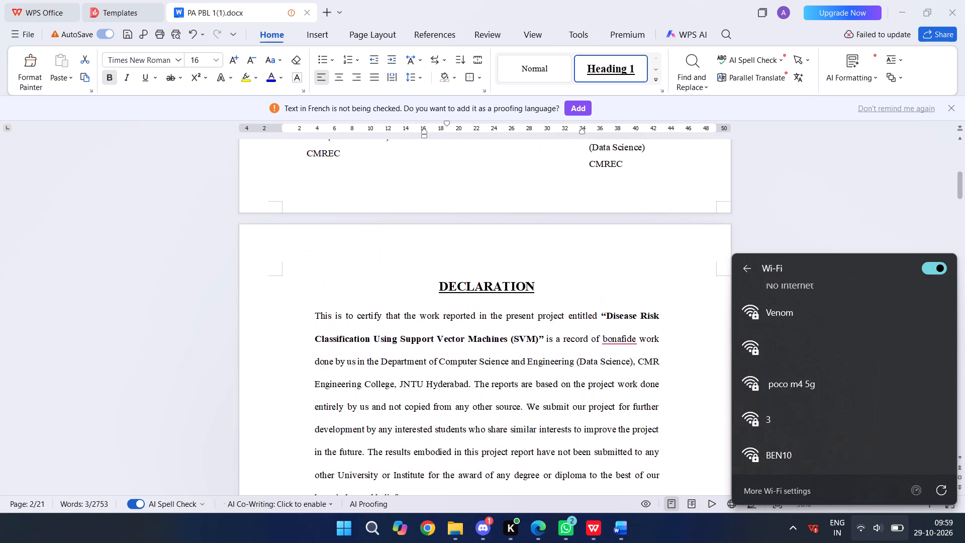
scroll(680, 326, up, 3)
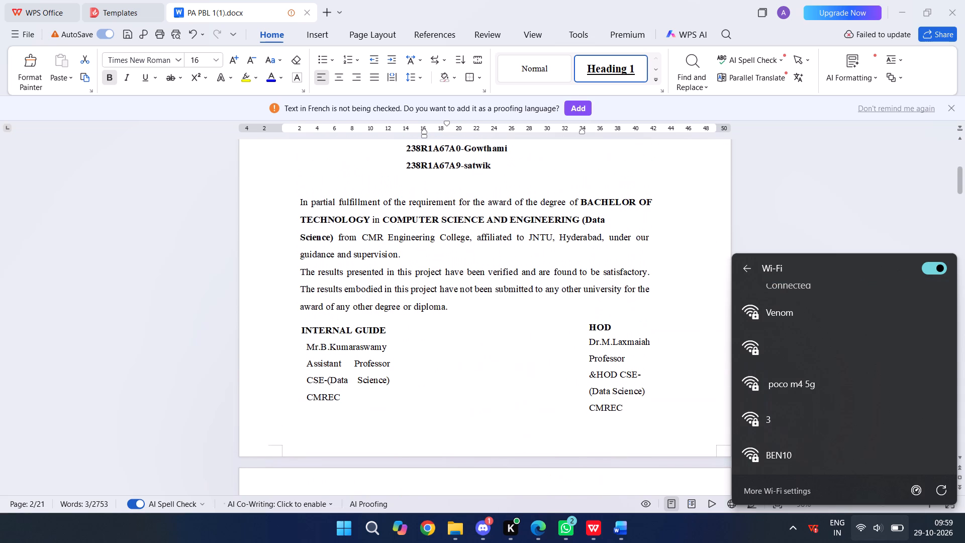
scroll(819, 342, up, 3)
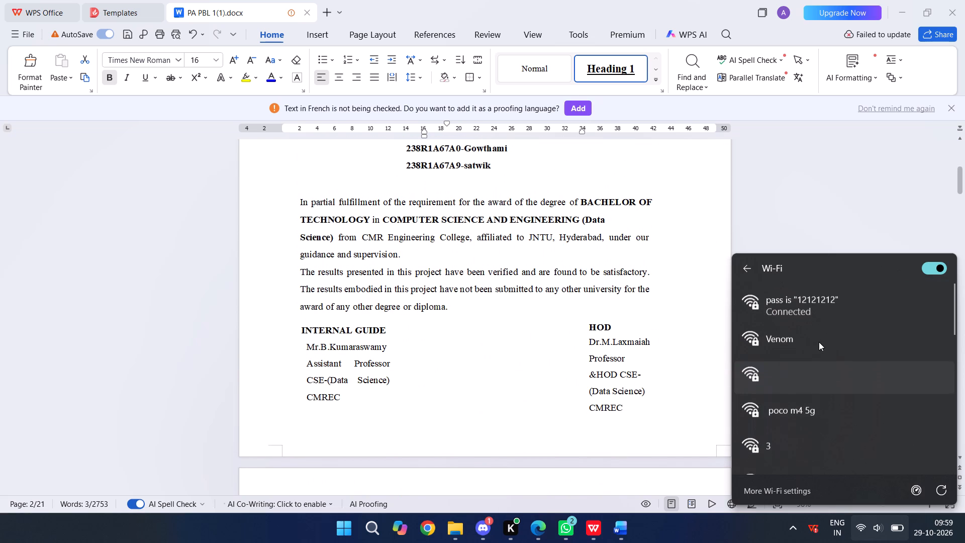
click(811, 218)
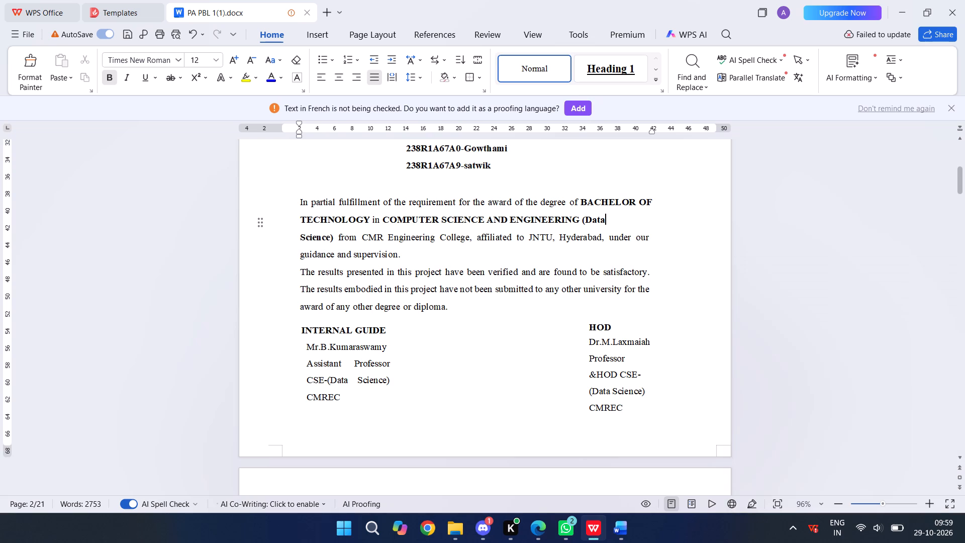
Rename the open document PA PBL 1(1) as PA_PBL_11.
right_click(250, 9)
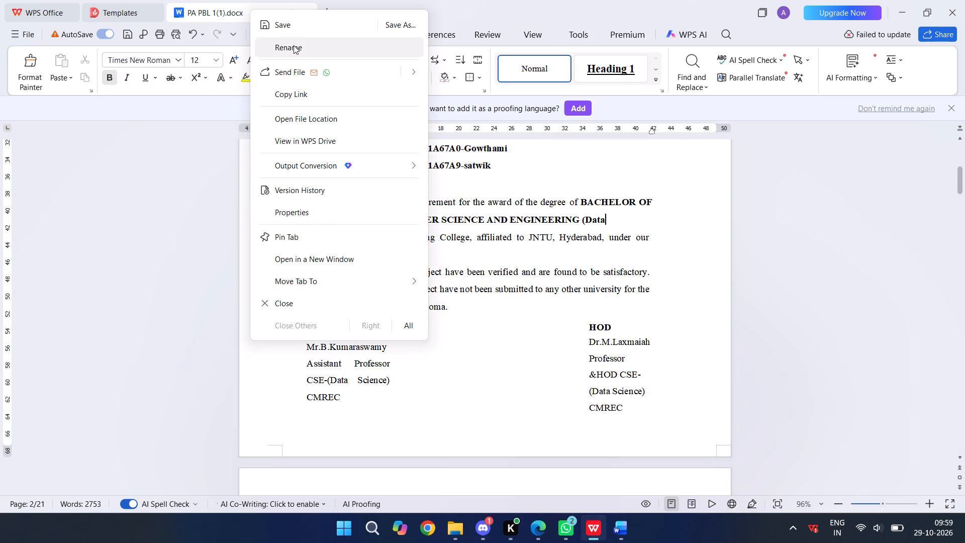
click(294, 45)
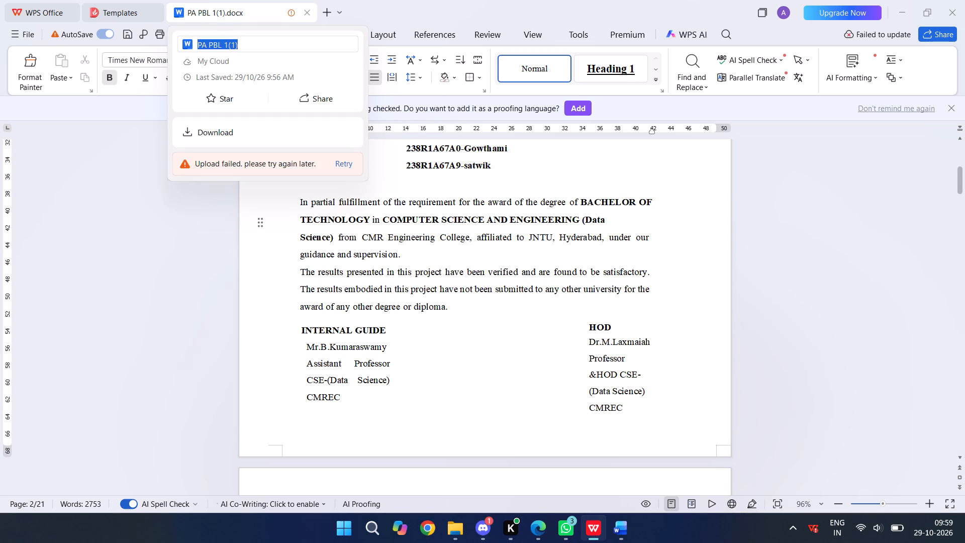
key(BackSpace)
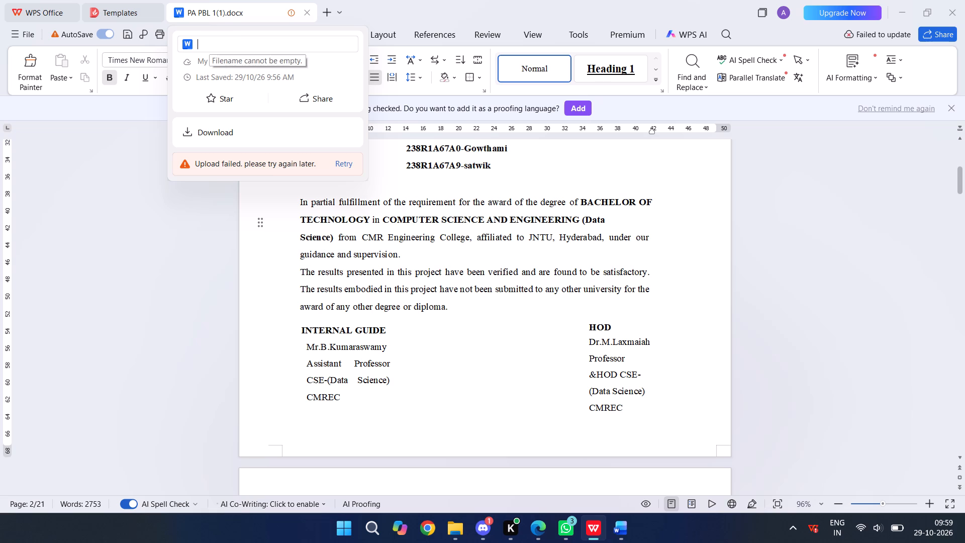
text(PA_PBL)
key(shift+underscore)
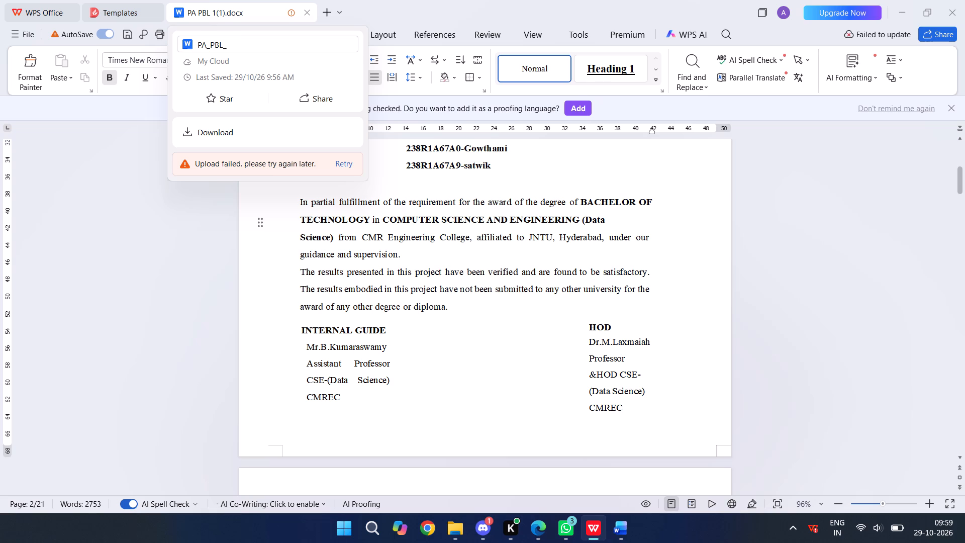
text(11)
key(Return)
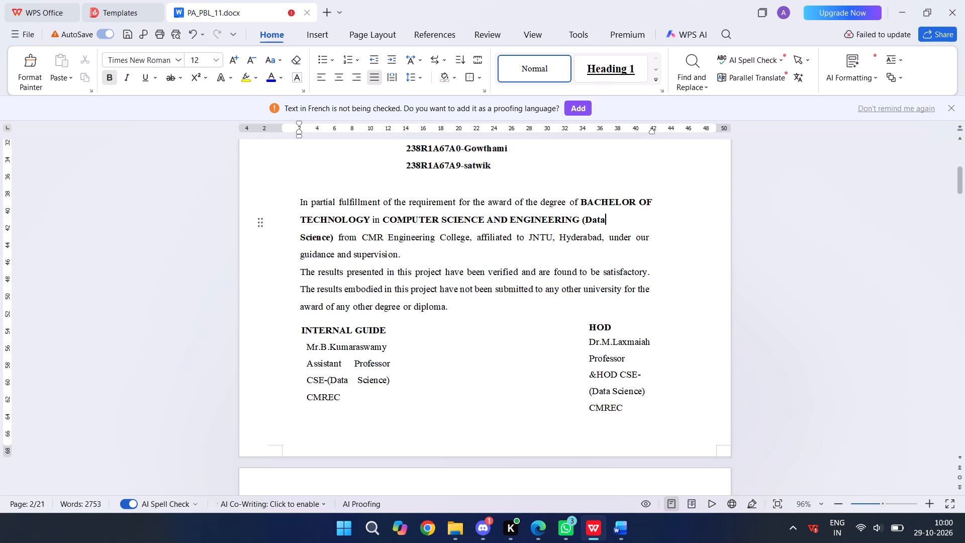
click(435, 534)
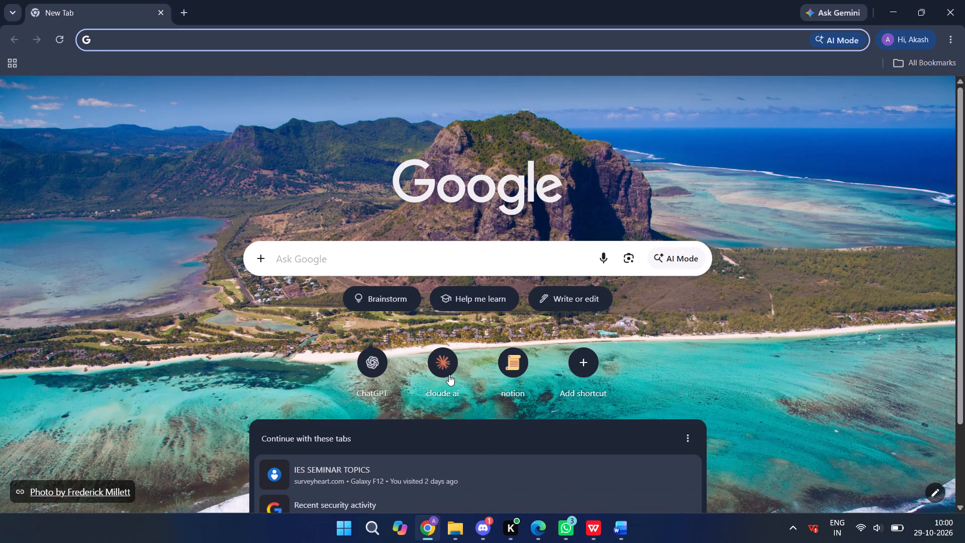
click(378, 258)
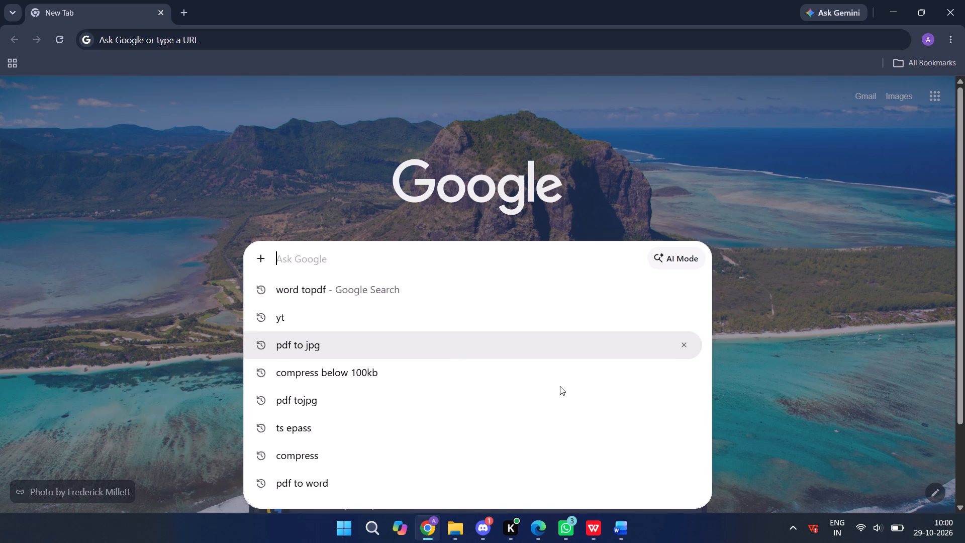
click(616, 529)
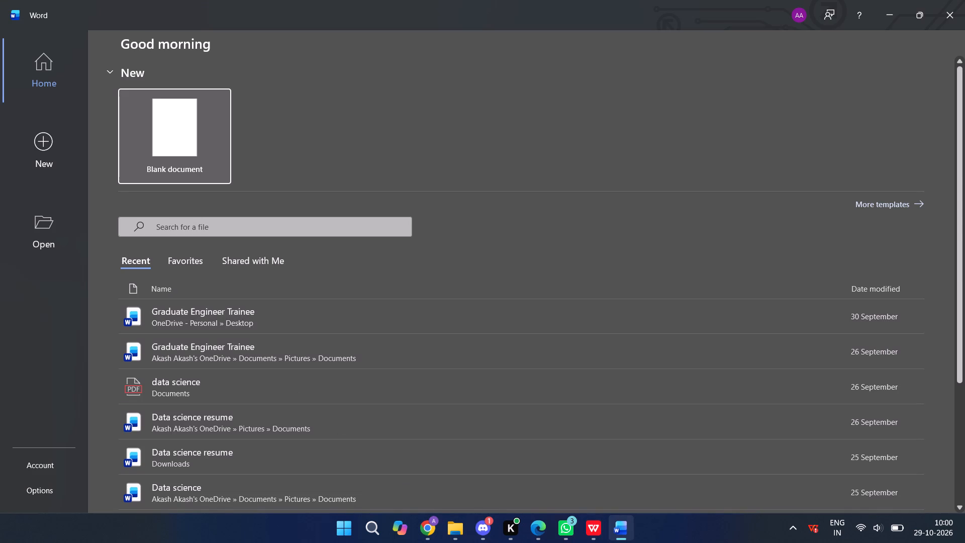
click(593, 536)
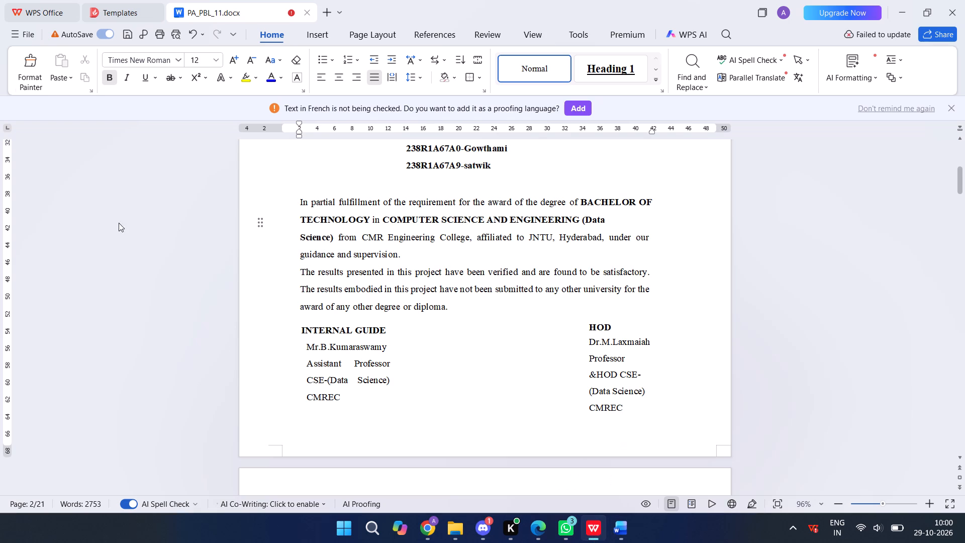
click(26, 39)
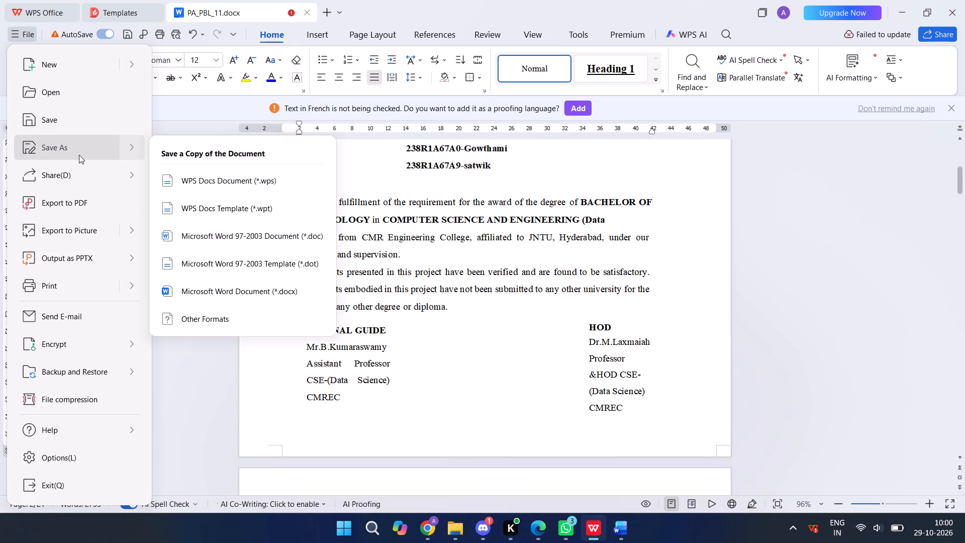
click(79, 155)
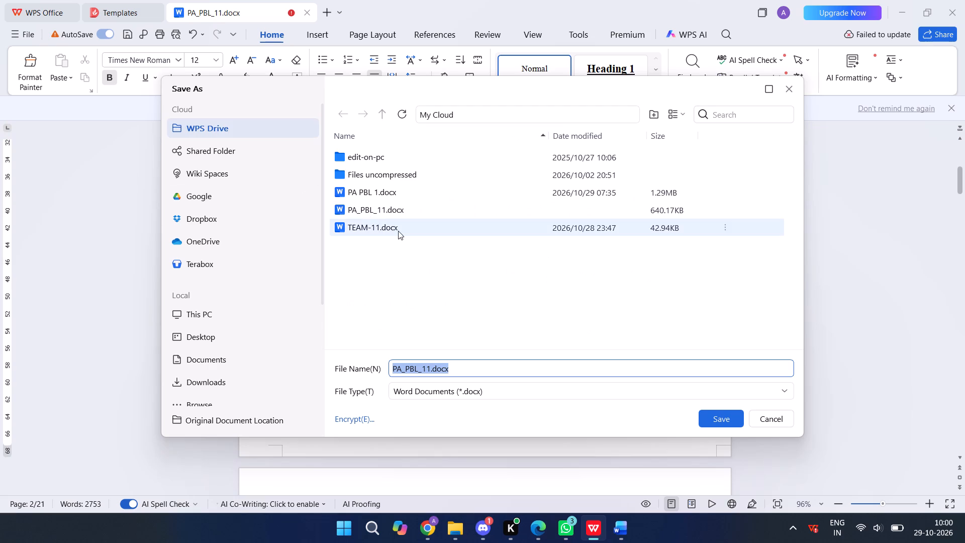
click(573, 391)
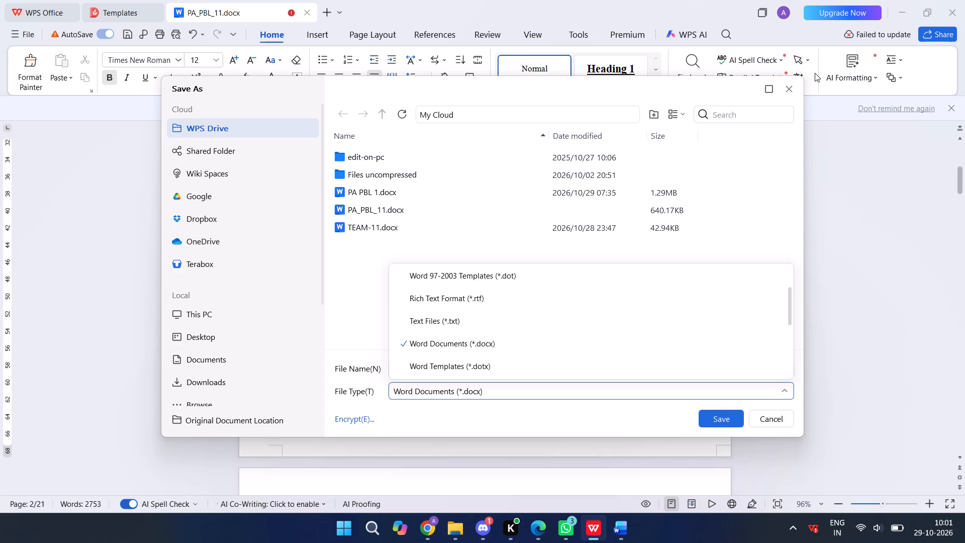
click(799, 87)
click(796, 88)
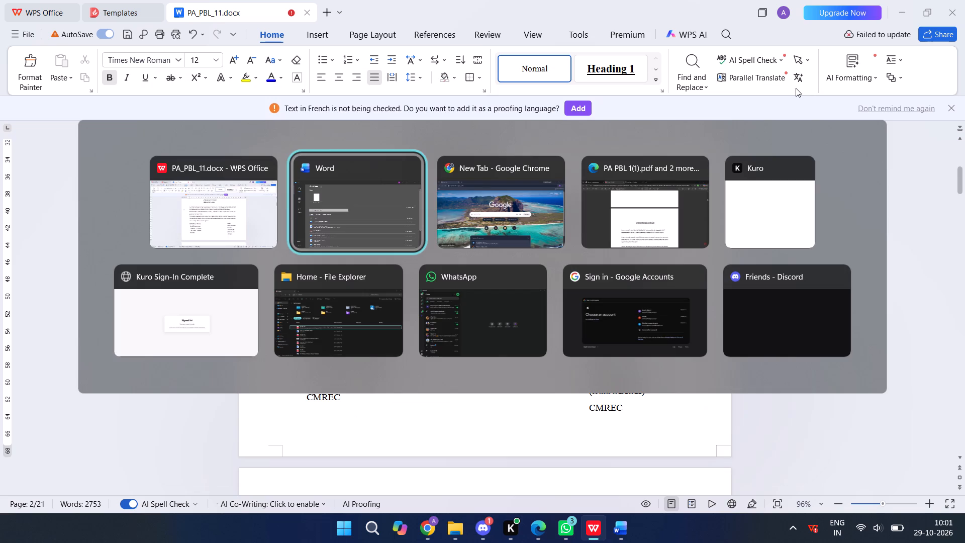
Switch to Chrome, search Google for word to pdf, and open iLovePDF's Word to PDF converter.
click(373, 260)
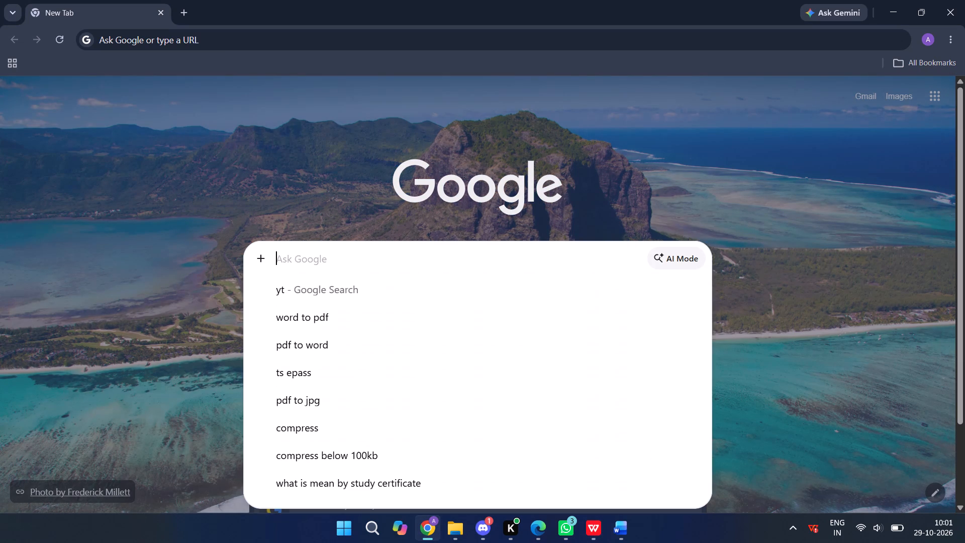
click(308, 325)
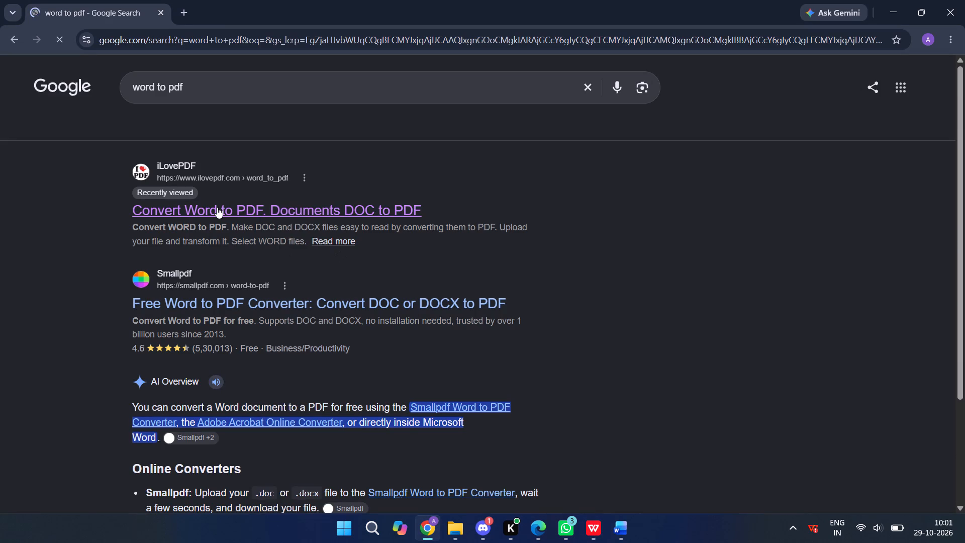
click(218, 207)
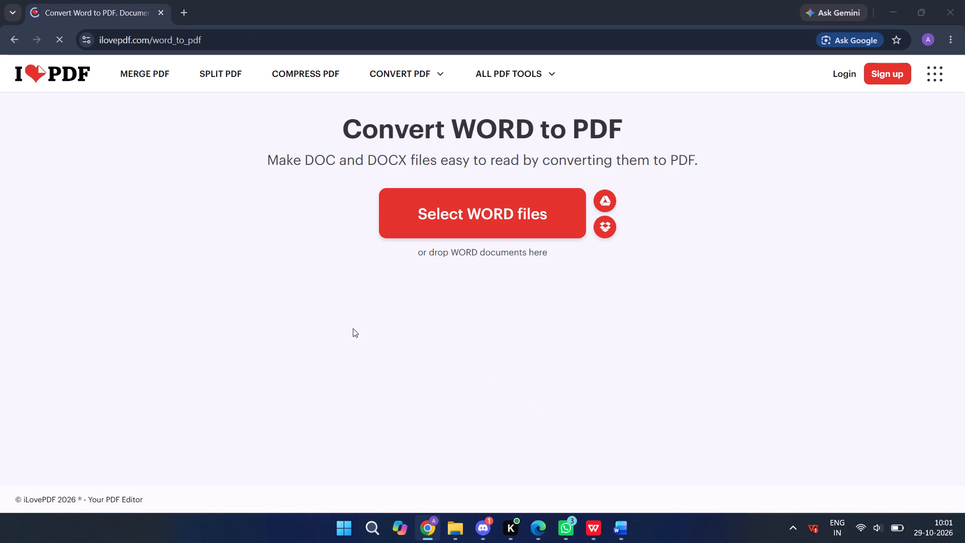
Return to WPS Office and retry the cloud upload of PA_PBL_11.docx.
click(109, 11)
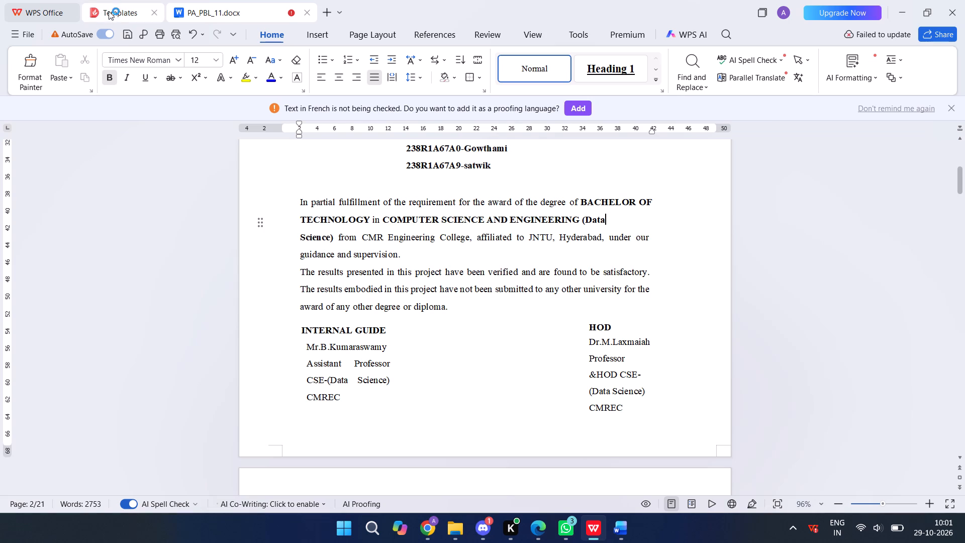
click(47, 11)
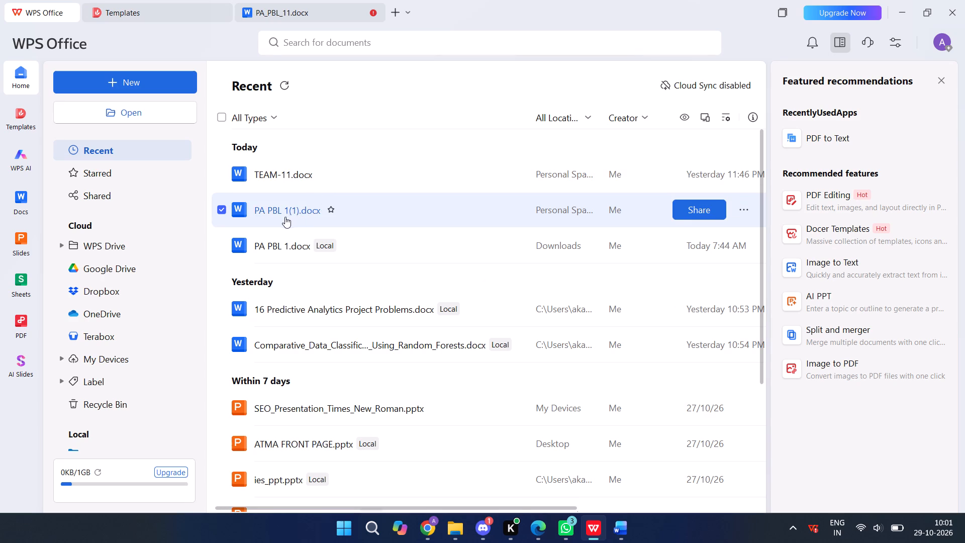
click(324, 126)
click(294, 11)
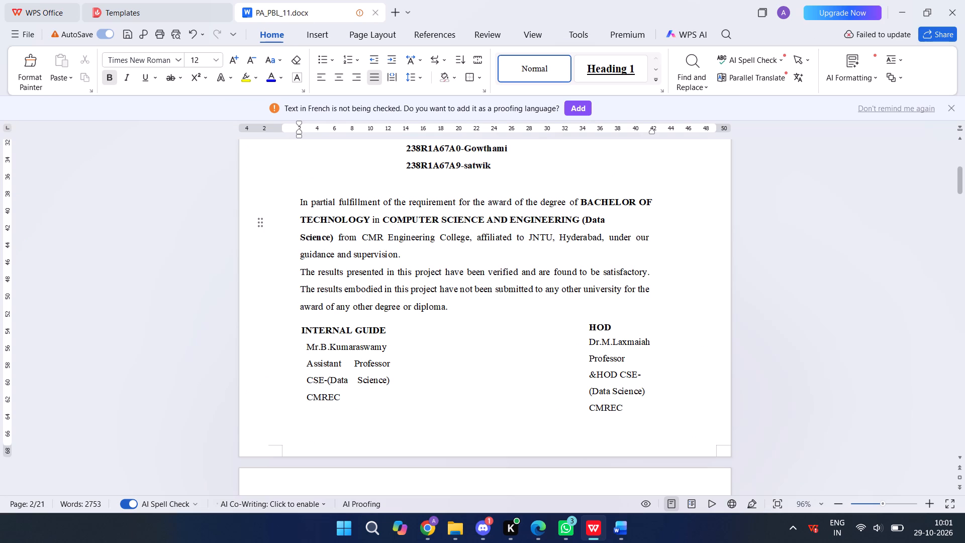
scroll(471, 283, down, 4)
scroll(471, 283, up, 15)
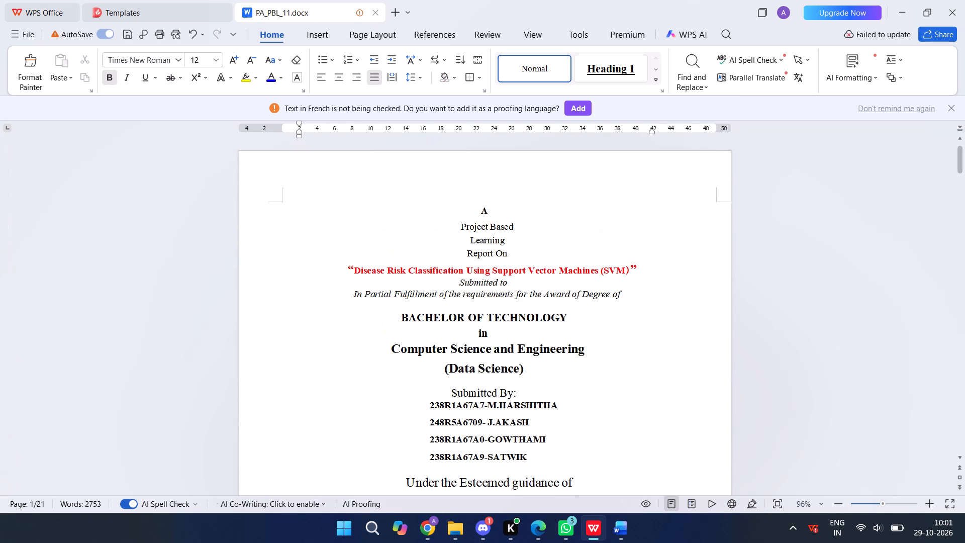
scroll(471, 283, up, 10)
click(485, 325)
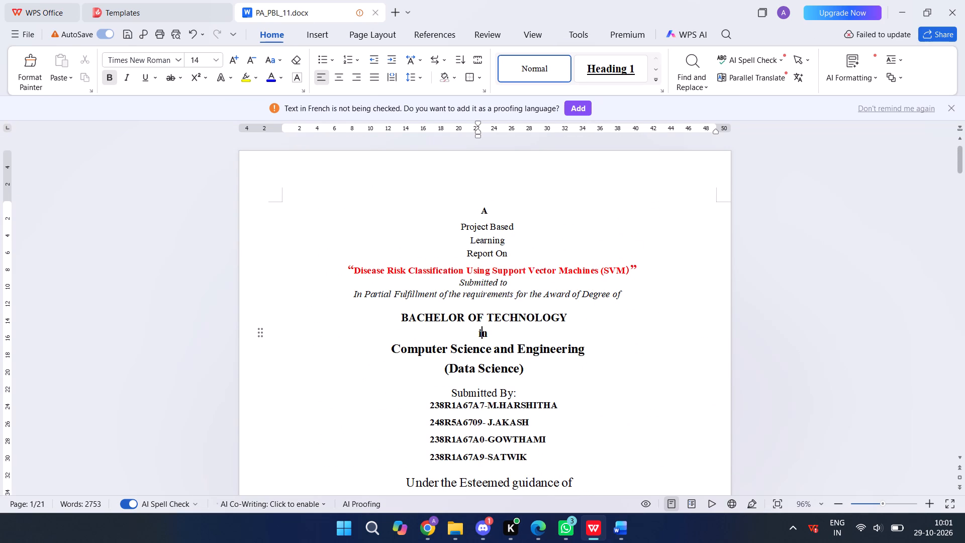
click(198, 212)
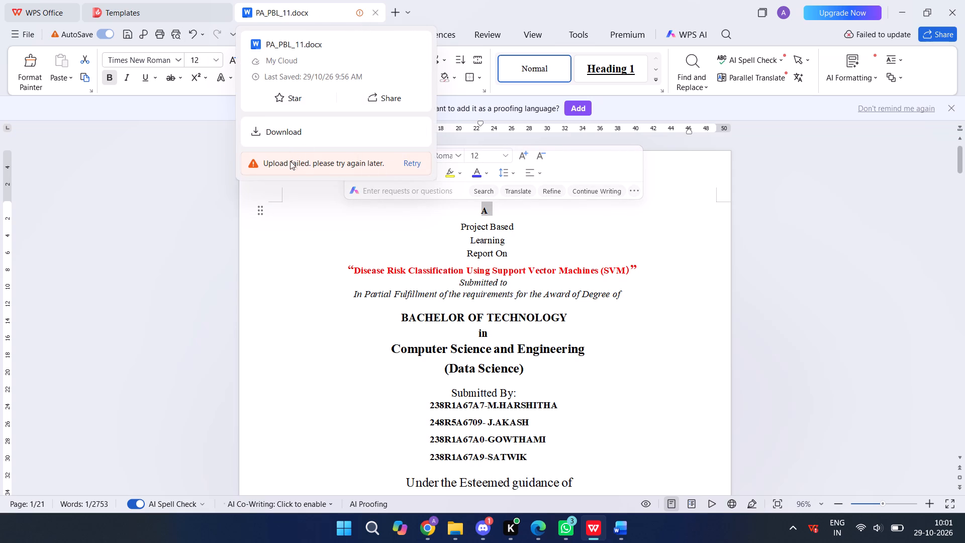
click(416, 166)
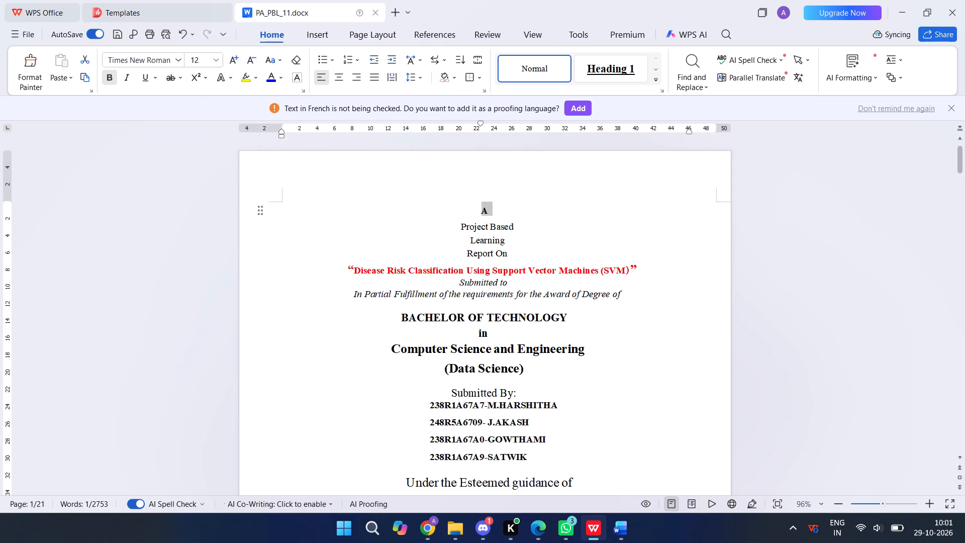
click(201, 178)
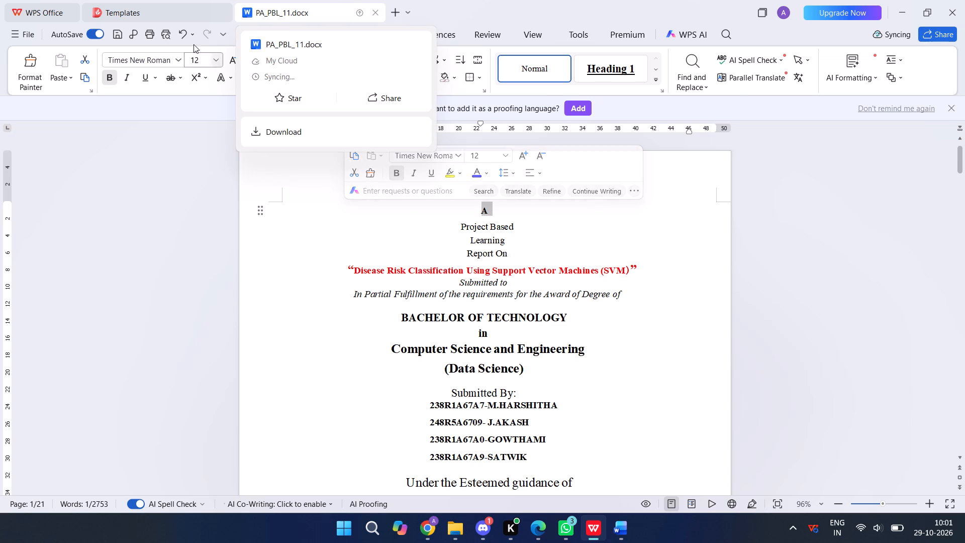
Add PA_PBL_11.docx from the WPS recent files list to the iLovePDF converter page in Chrome.
click(57, 16)
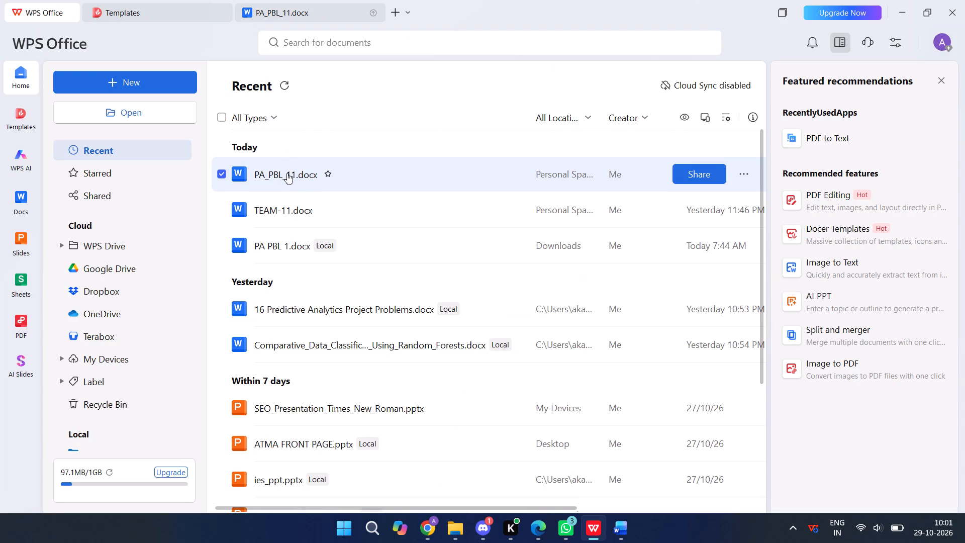
drag(283, 179, 384, 168)
drag(384, 168, 421, 510)
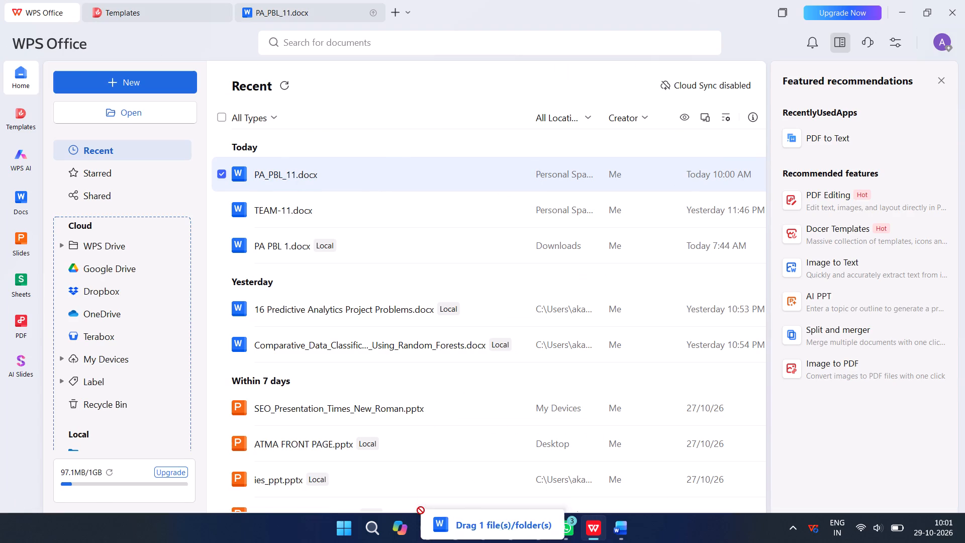
drag(421, 510, 492, 230)
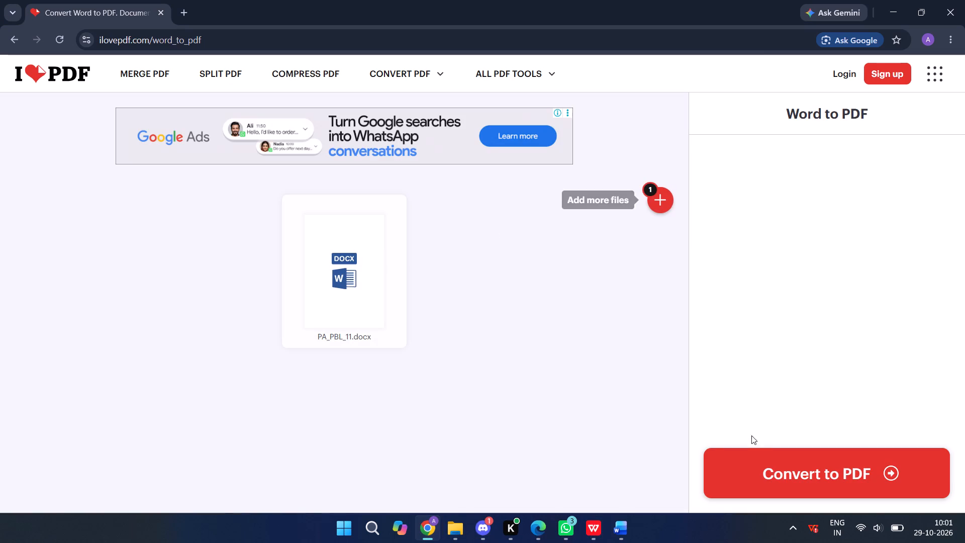
Convert PA_PBL_11.docx to PDF and download the converted file.
click(809, 467)
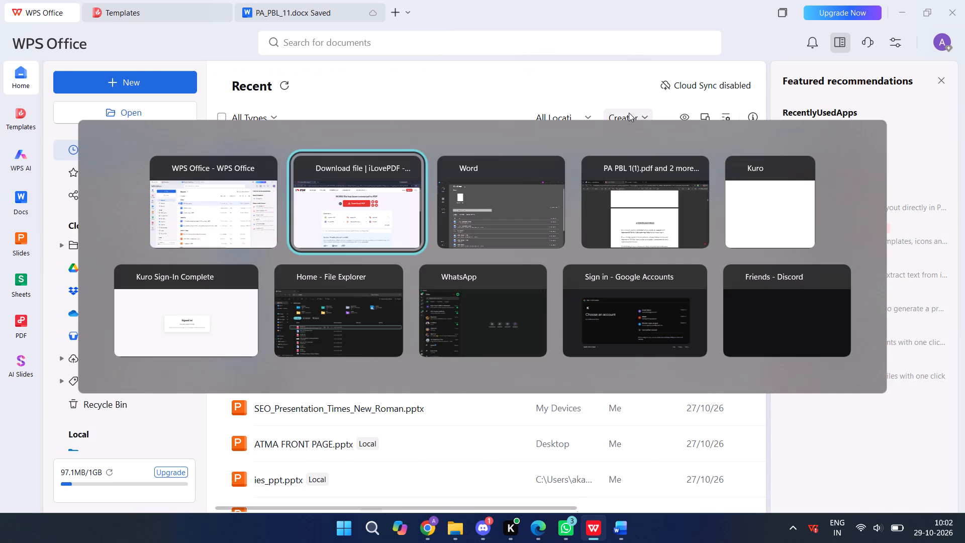
click(449, 165)
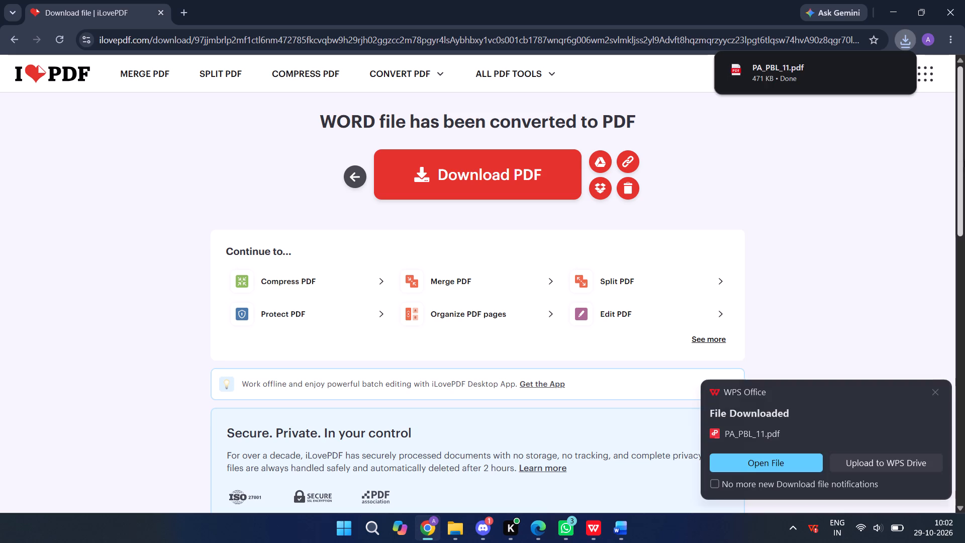
Open the downloaded PA_PBL_11.pdf and check the layout of its cover, certificate, declaration and acknowledgment pages.
click(798, 71)
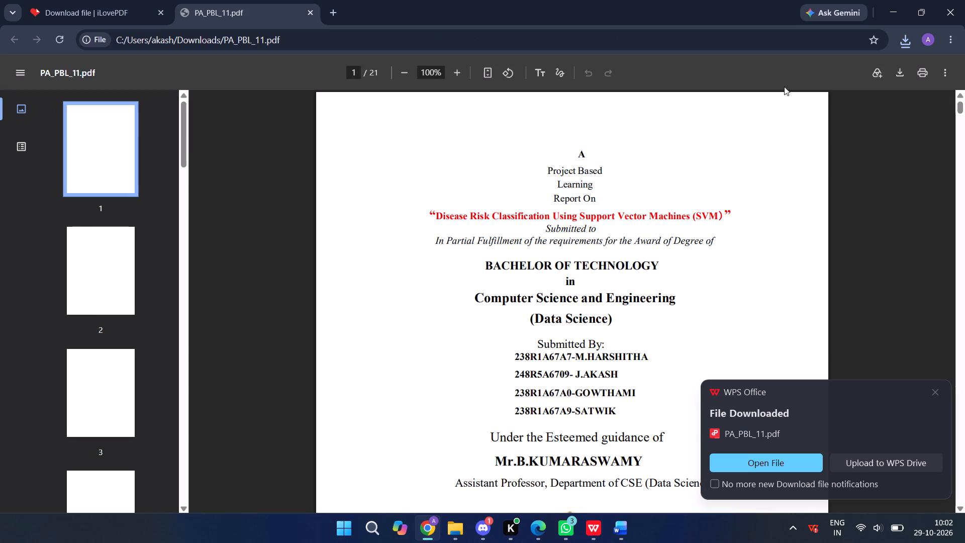
scroll(628, 324, down, 4)
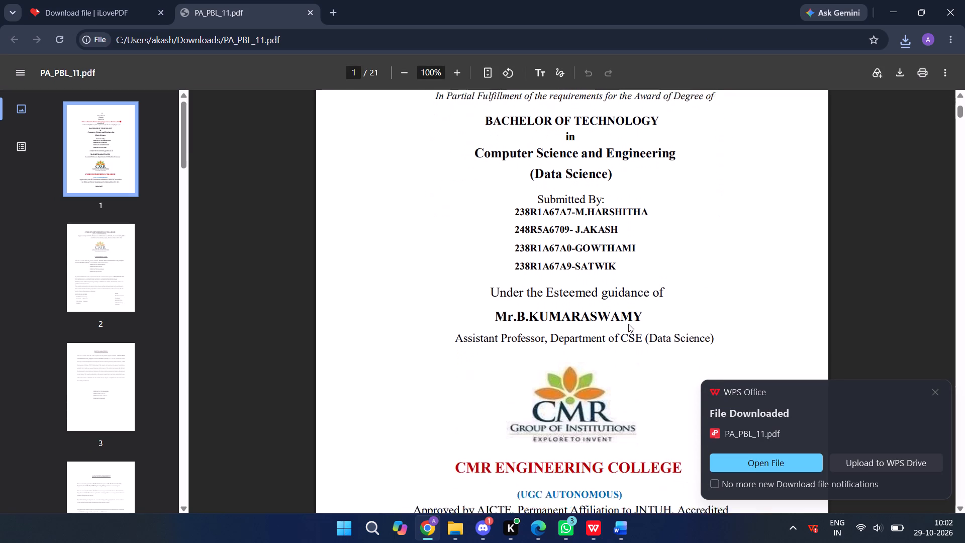
scroll(628, 324, down, 8)
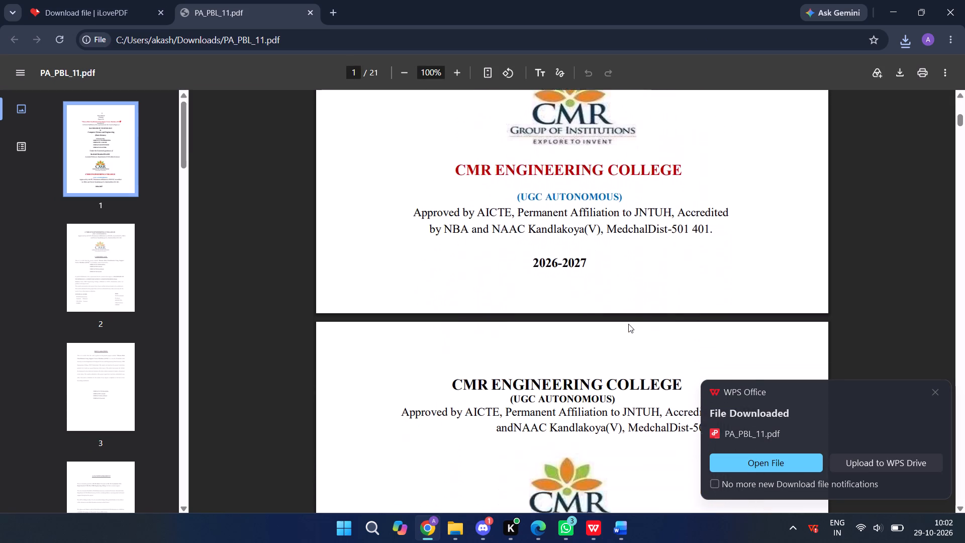
scroll(628, 324, down, 7)
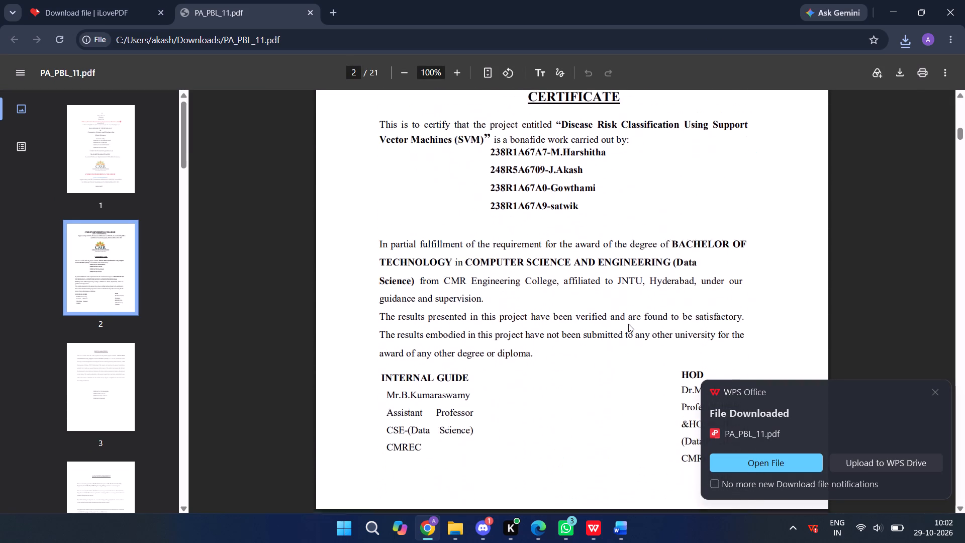
scroll(628, 324, down, 8)
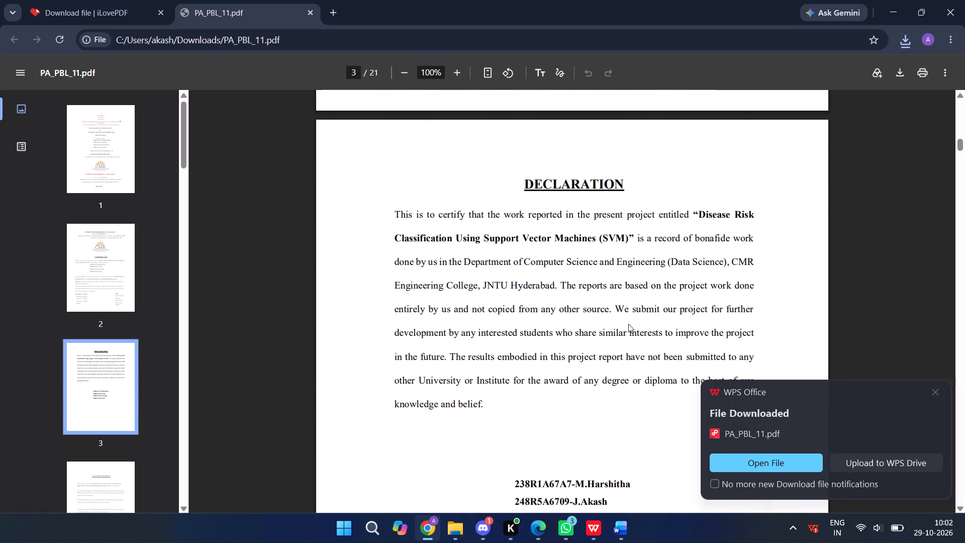
scroll(628, 324, down, 10)
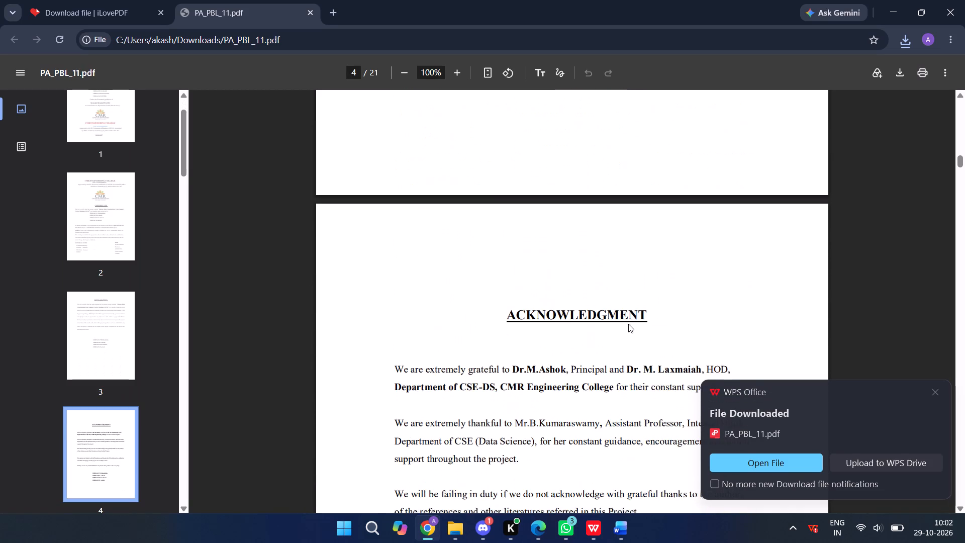
scroll(628, 324, down, 7)
scroll(628, 324, up, 1)
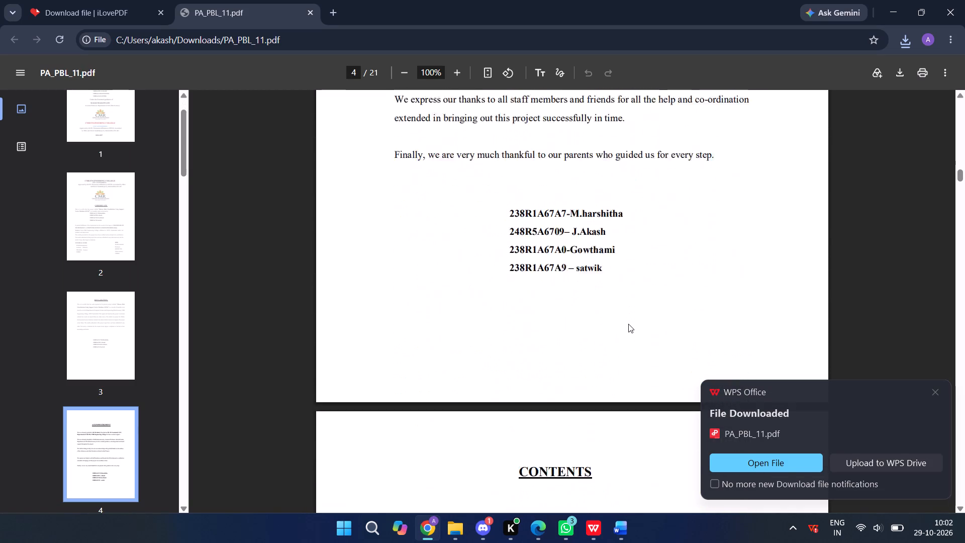
scroll(628, 324, up, 2)
scroll(628, 324, down, 4)
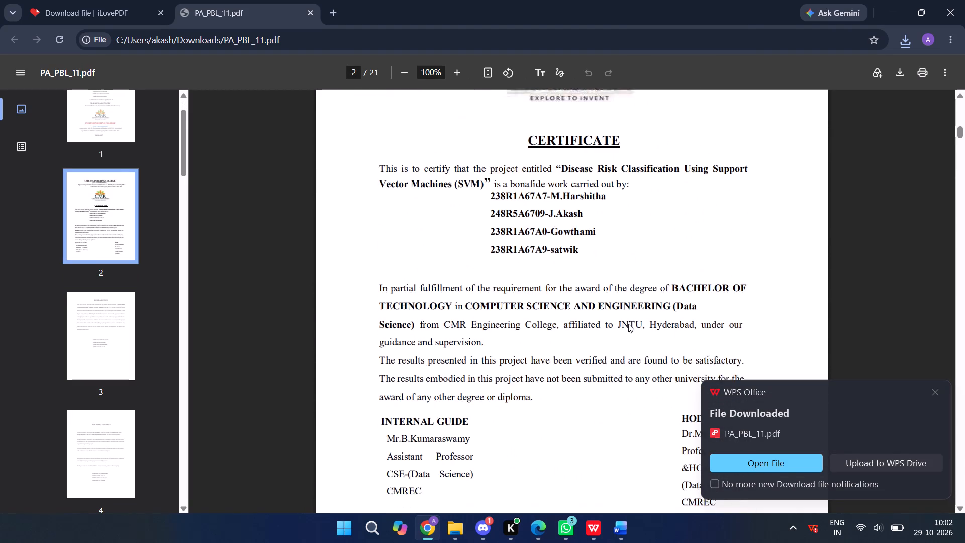
scroll(628, 324, down, 12)
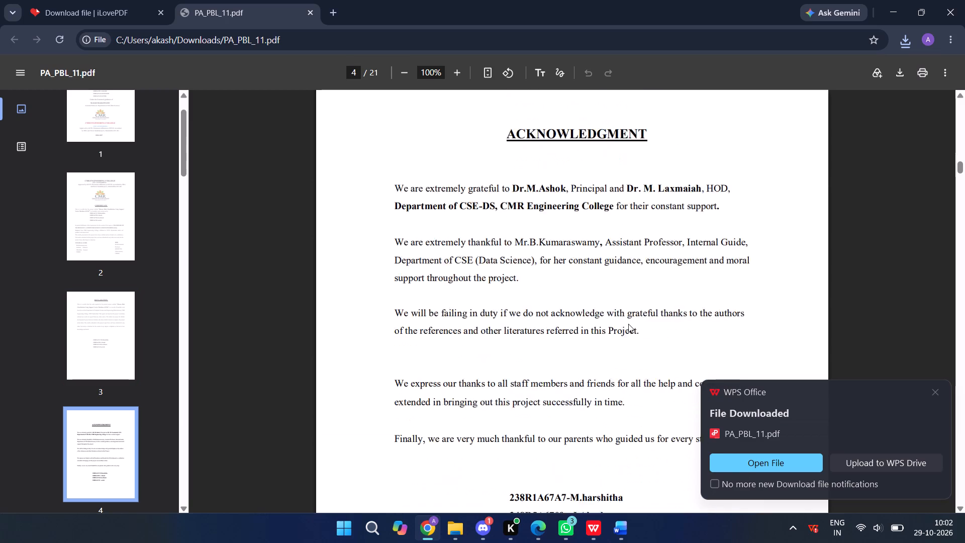
Check the PDF's contents page, abstract and the chapters from Introduction to Existing System.
scroll(628, 324, down, 10)
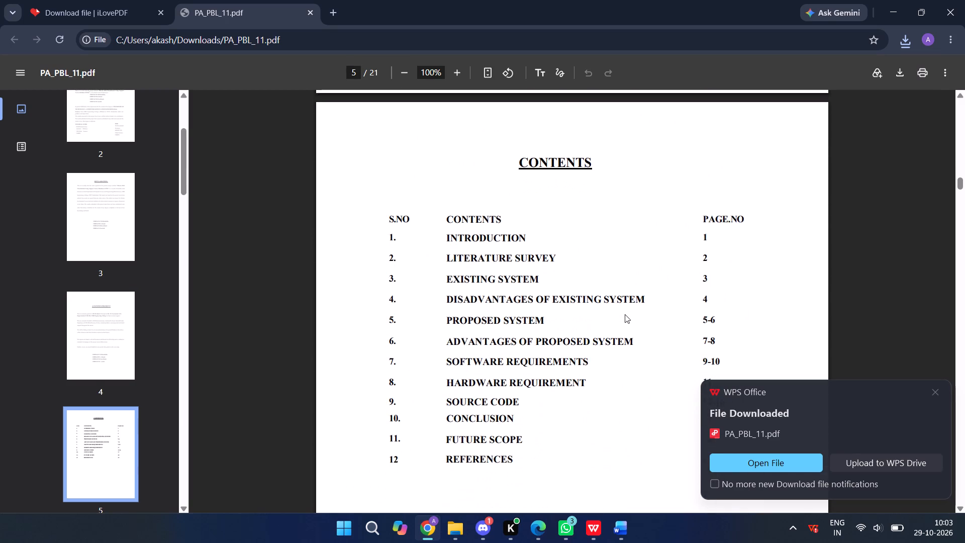
scroll(625, 314, down, 7)
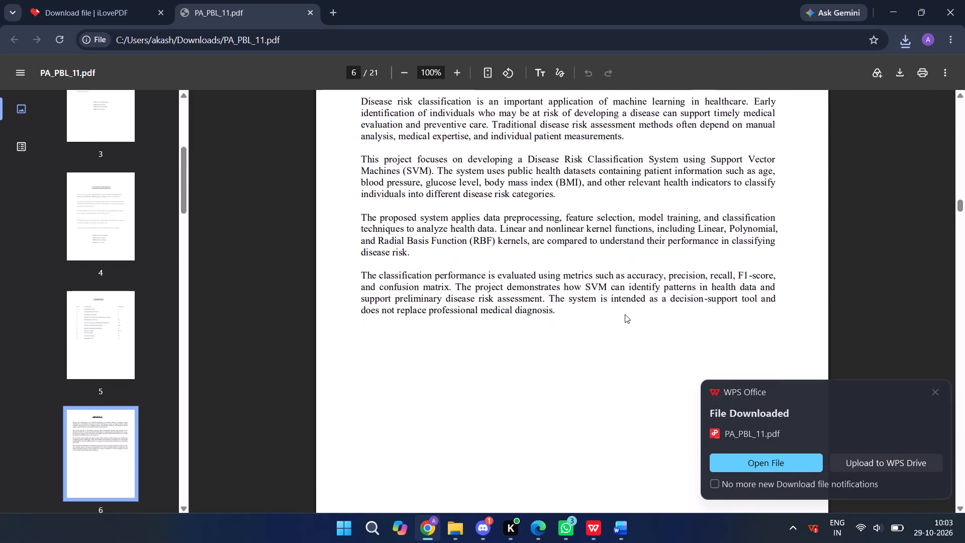
scroll(625, 314, down, 7)
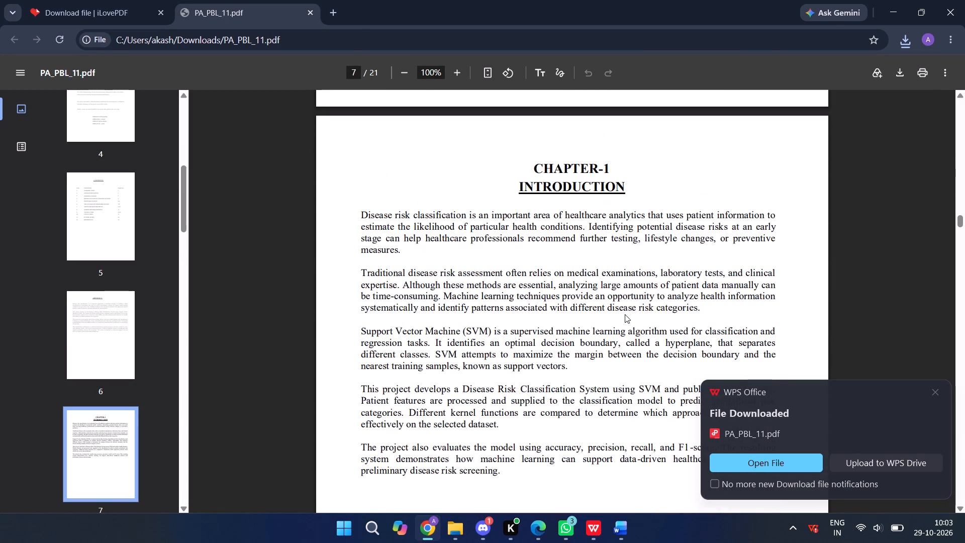
scroll(625, 314, down, 10)
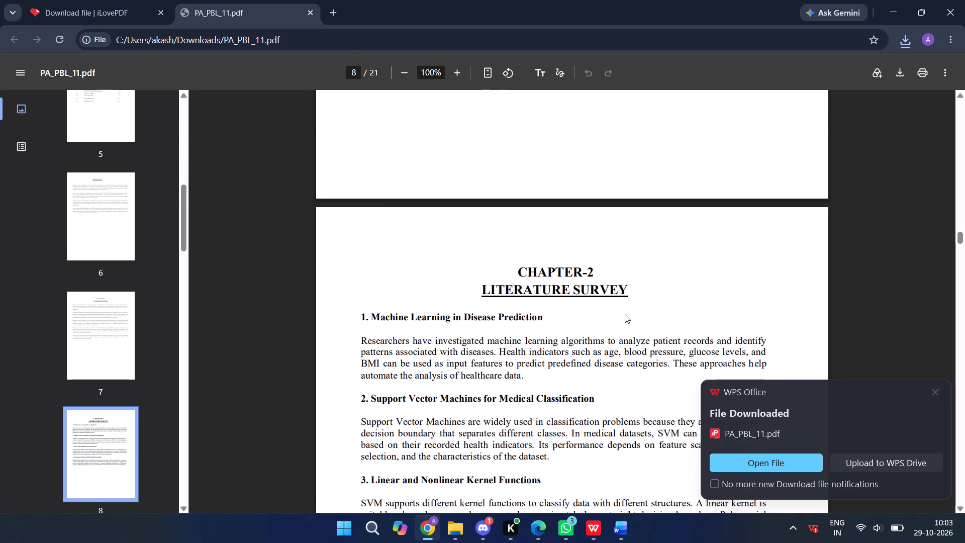
scroll(625, 314, down, 6)
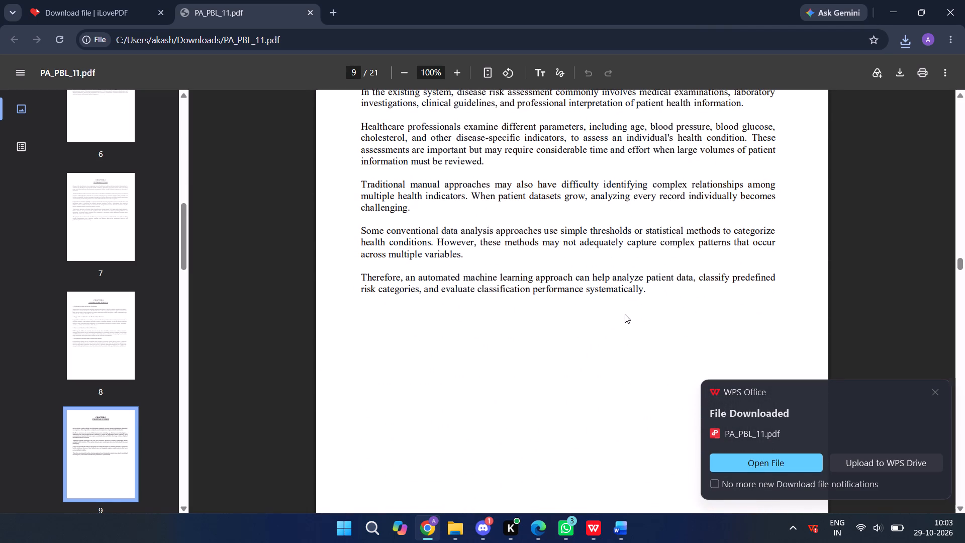
Review the PDF pages again backwards from the Existing System chapter to the cover, rechecking the acknowledgment page.
scroll(625, 314, up, 11)
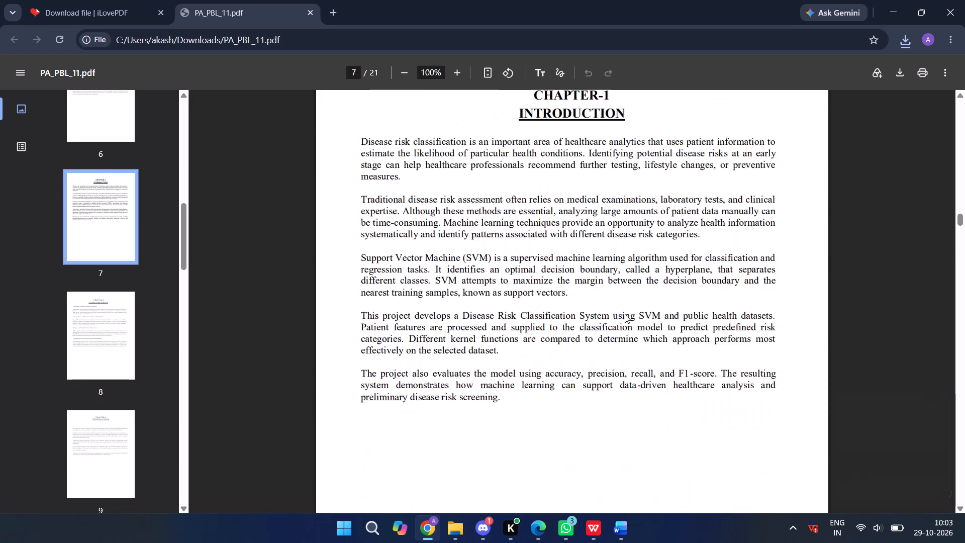
scroll(625, 314, up, 7)
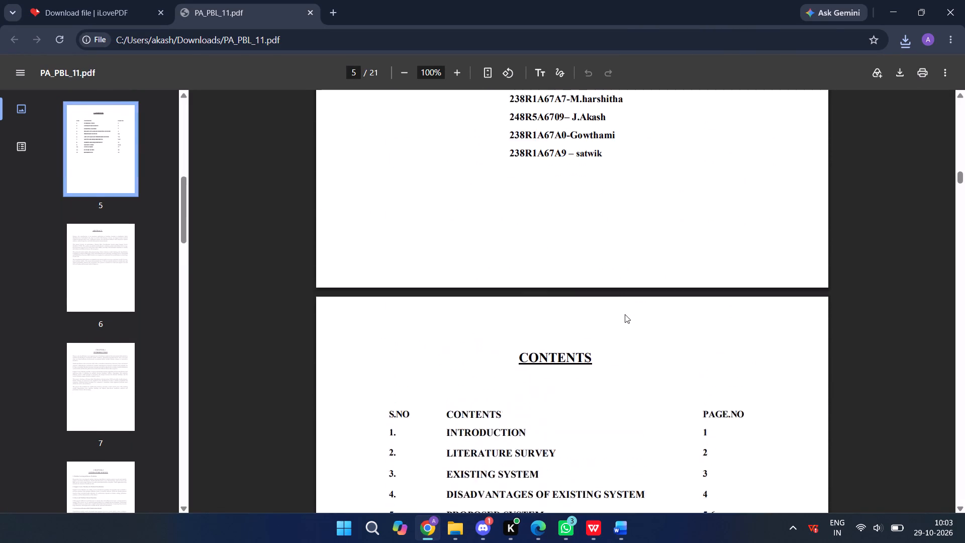
scroll(625, 314, up, 7)
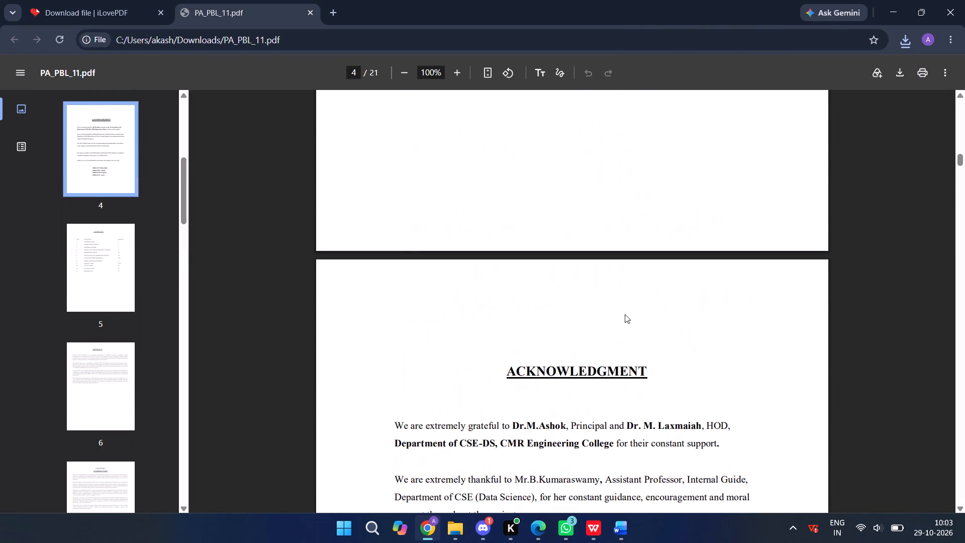
scroll(625, 314, down, 4)
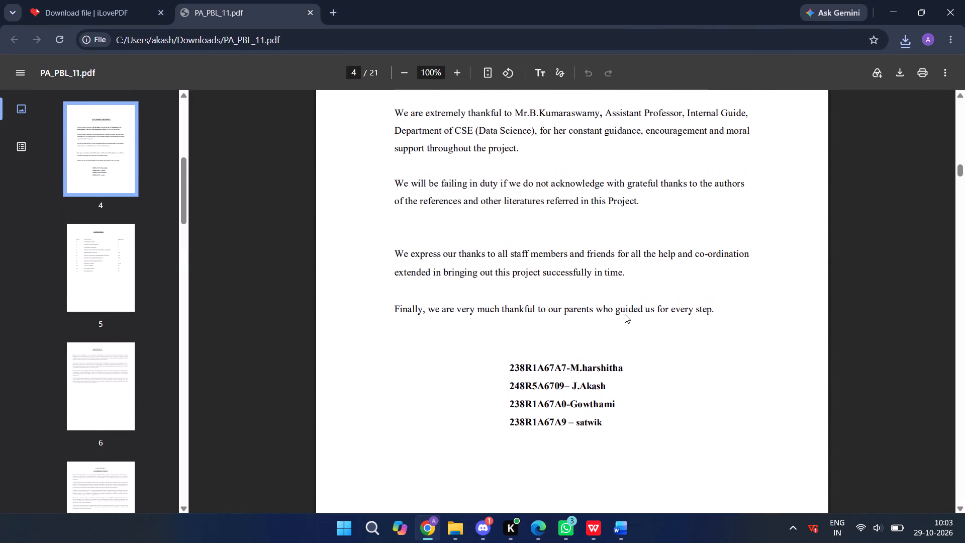
scroll(571, 431, up, 2)
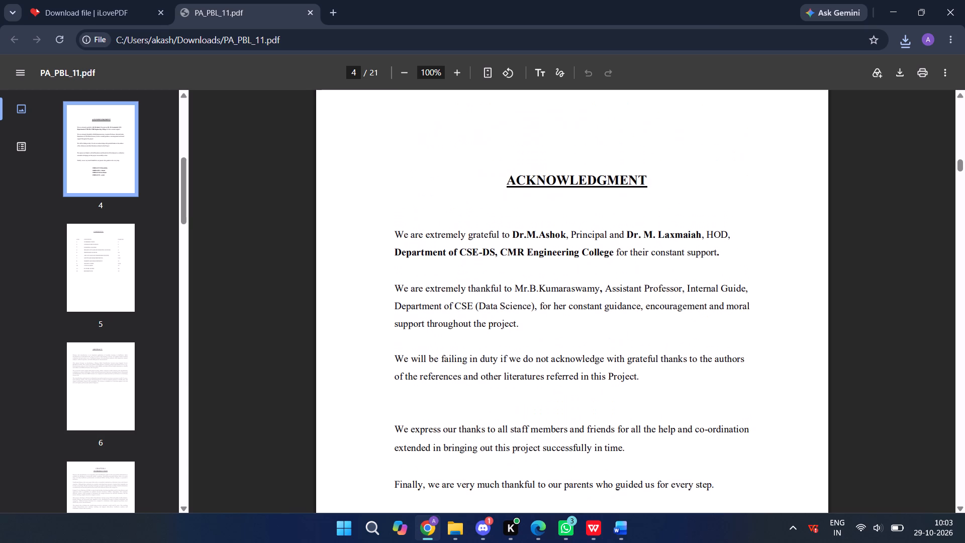
scroll(571, 431, up, 4)
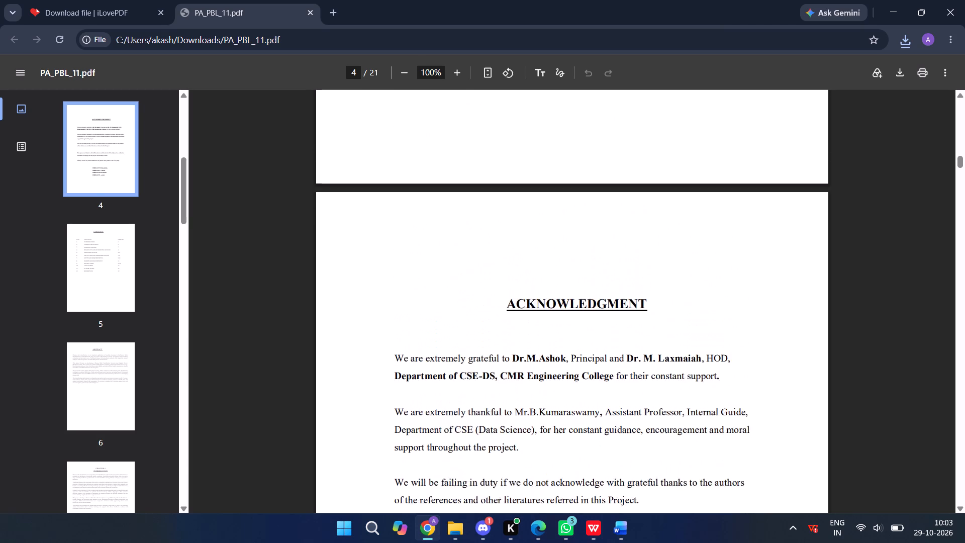
scroll(571, 431, up, 7)
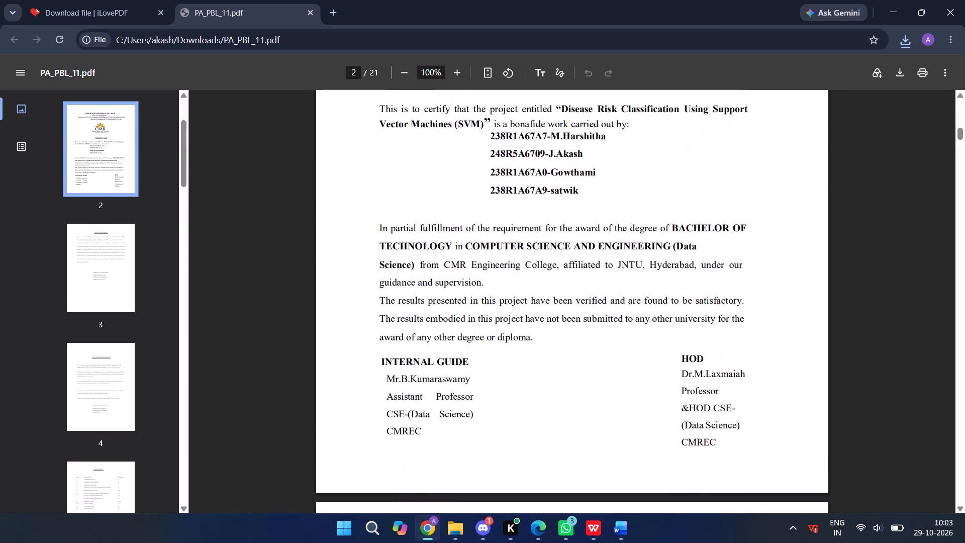
scroll(571, 431, up, 9)
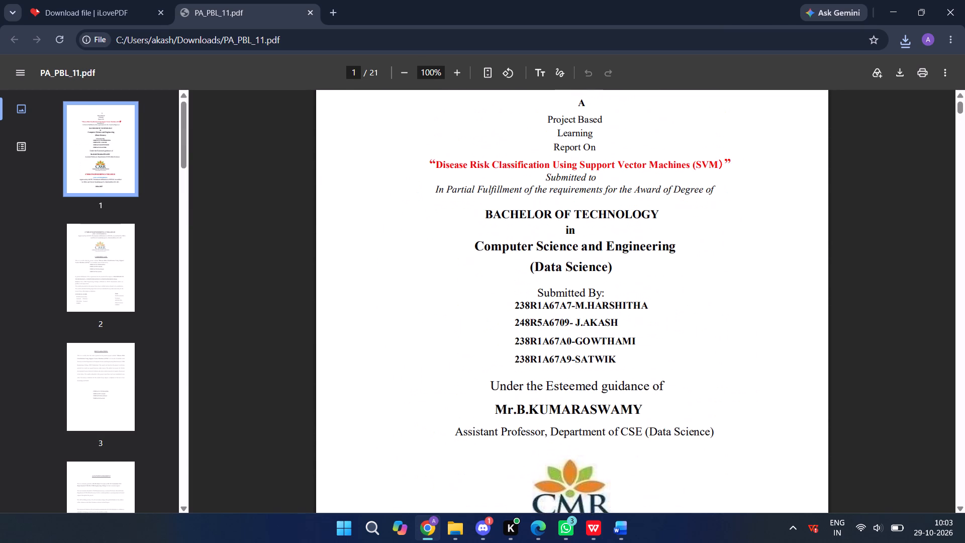
Close the PA_PBL_11.pdf and iLovePDF pages in Chrome, along with the WPS Office and Word windows.
click(313, 15)
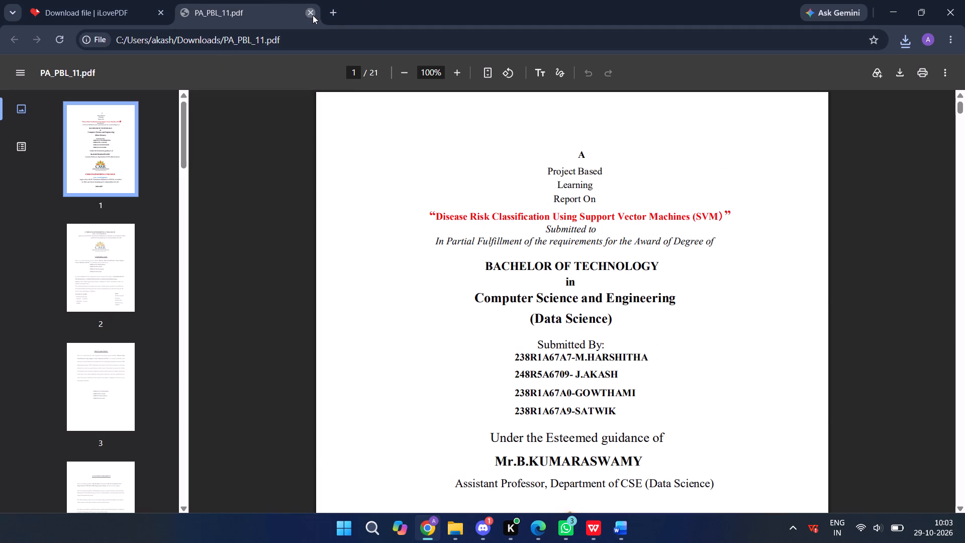
click(161, 12)
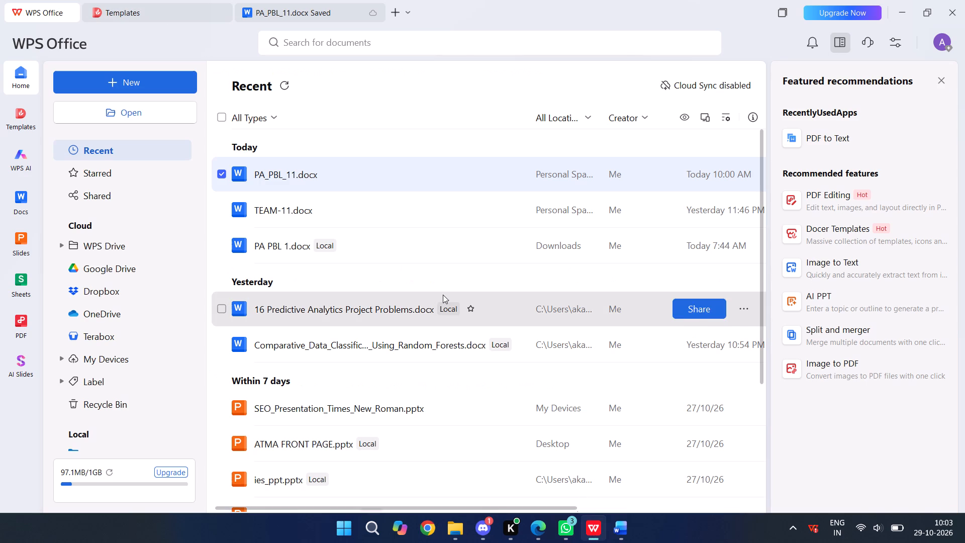
click(964, 0)
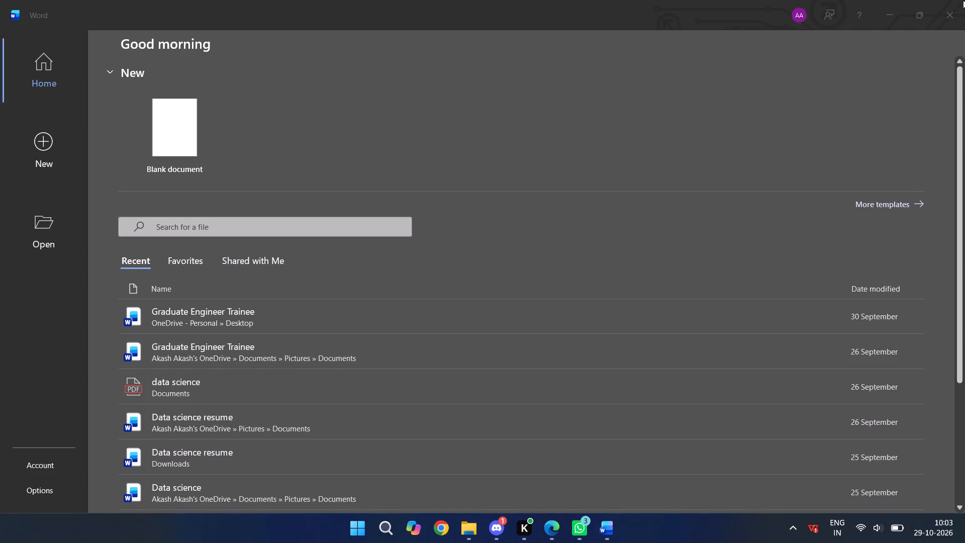
click(964, 0)
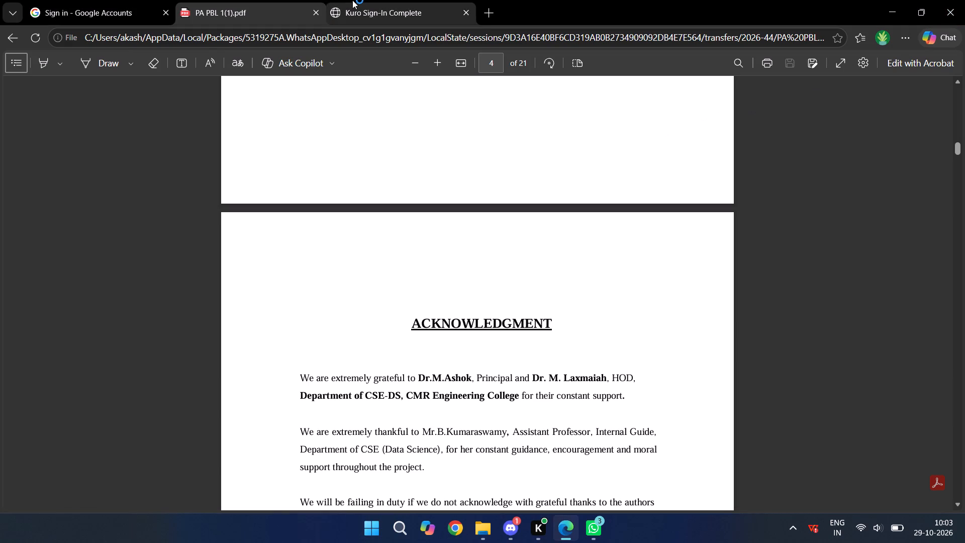
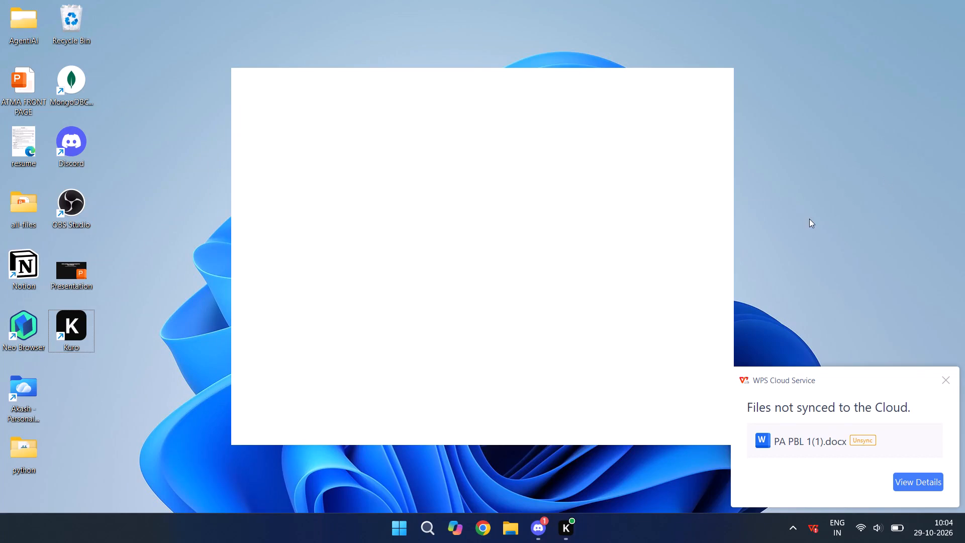
Open Windows search to bring up the recently used apps.
click(908, 175)
click(431, 534)
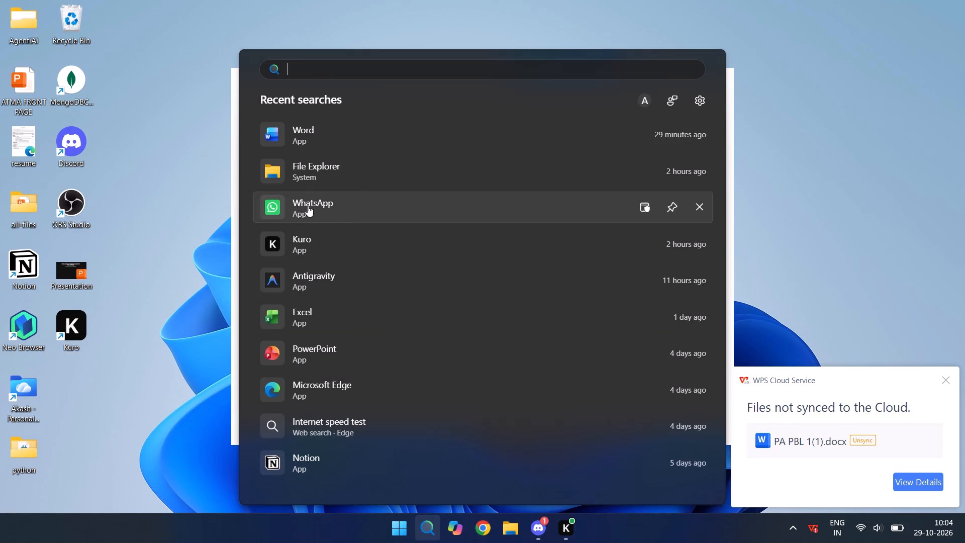
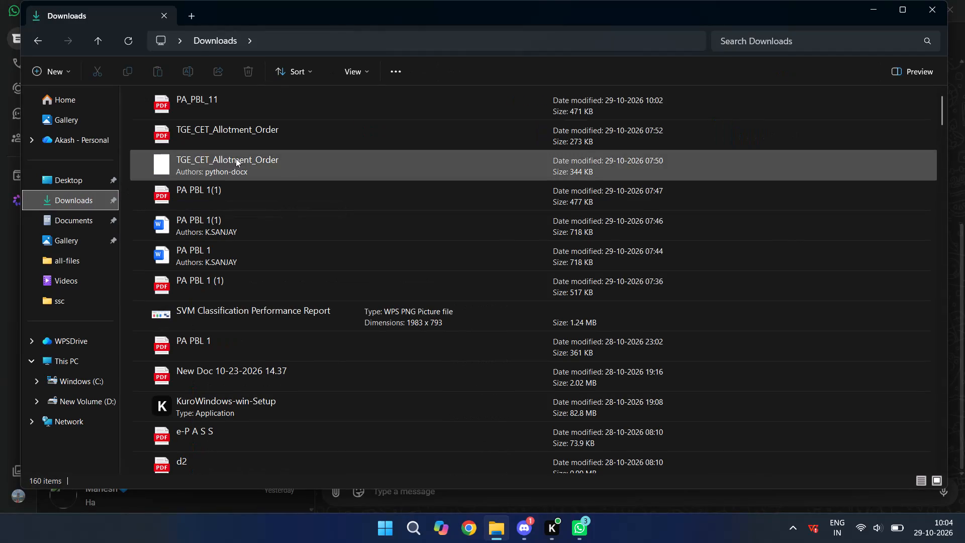
Select the PA_PBL_11 PDF in the Downloads folder.
drag(225, 104, 307, 190)
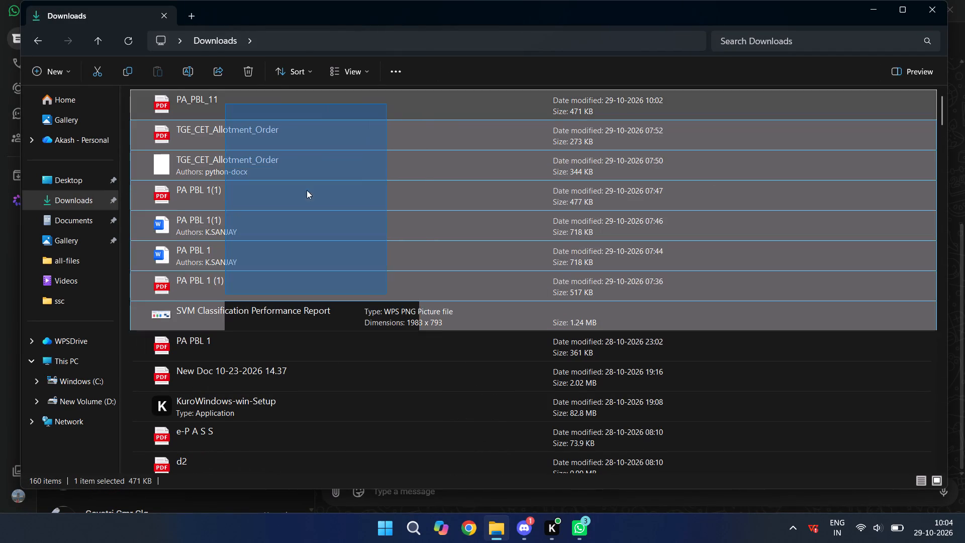
drag(307, 190, 208, 105)
drag(208, 105, 432, 432)
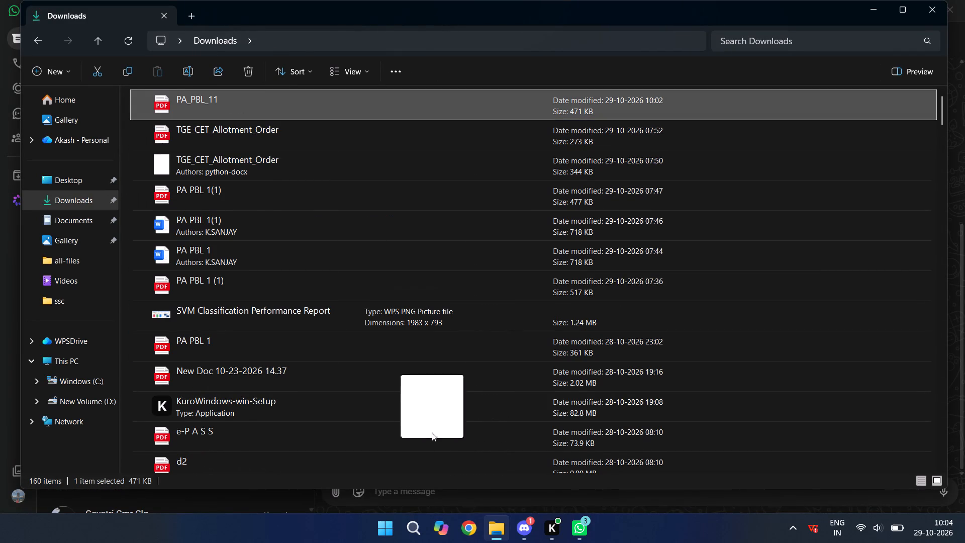
drag(432, 432, 437, 443)
click(223, 95)
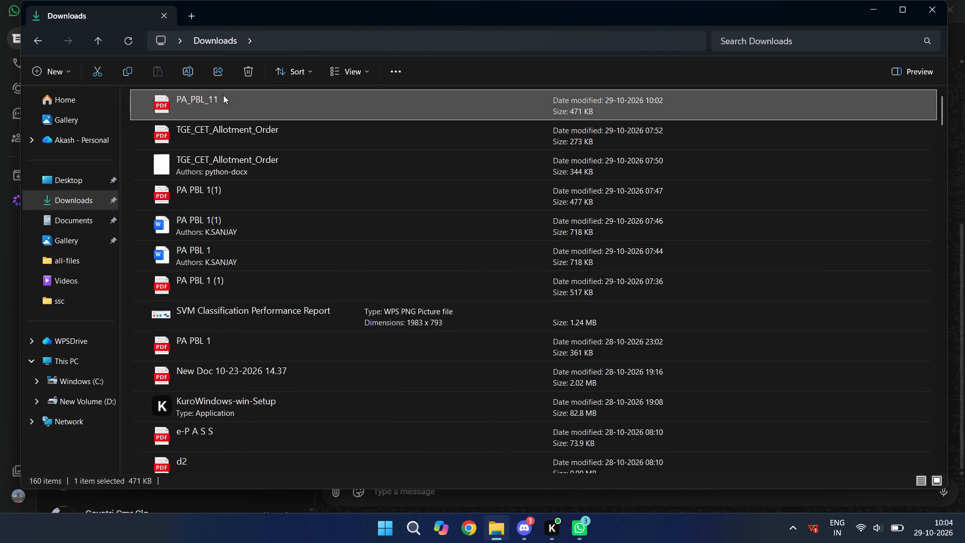
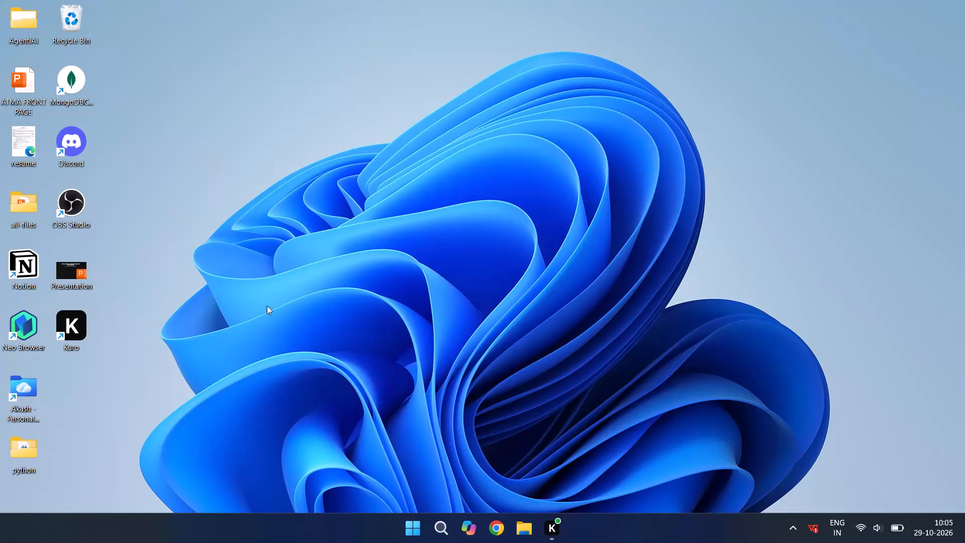
Open Windows search to launch WhatsApp from the recent searches.
click(441, 522)
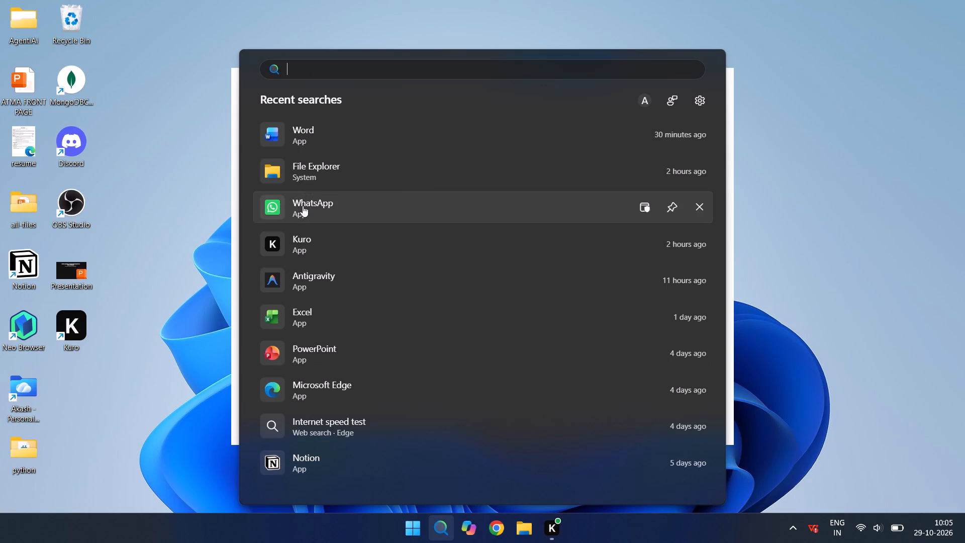
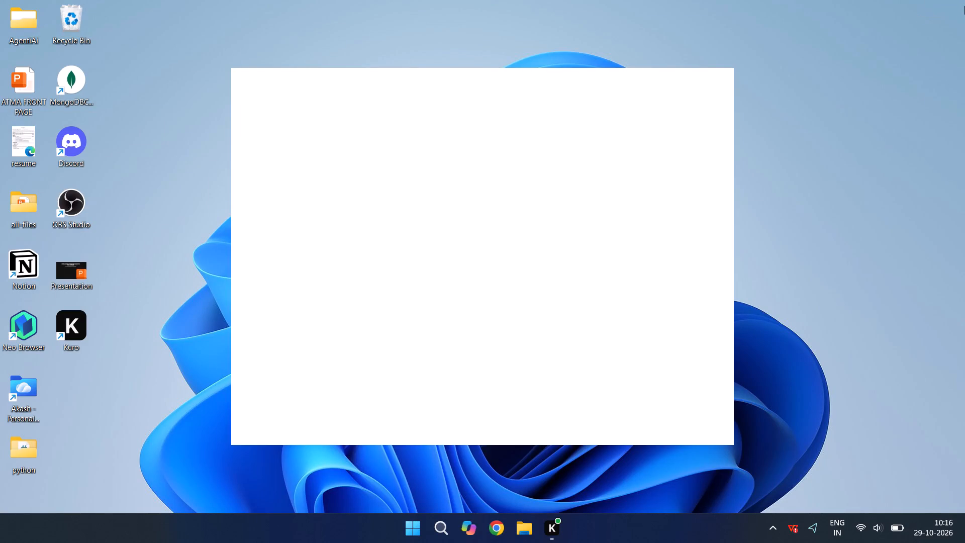
Open Windows search from the desktop.
click(804, 87)
click(434, 525)
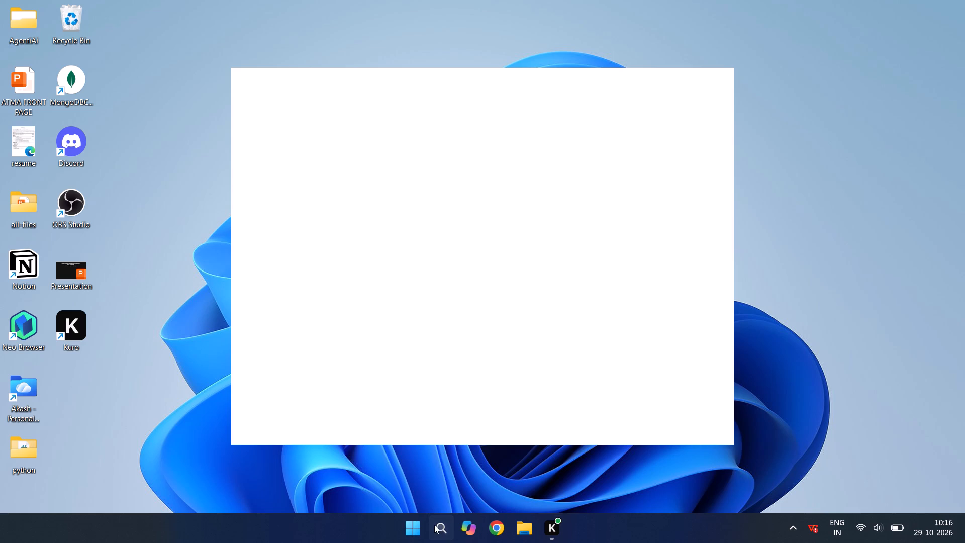